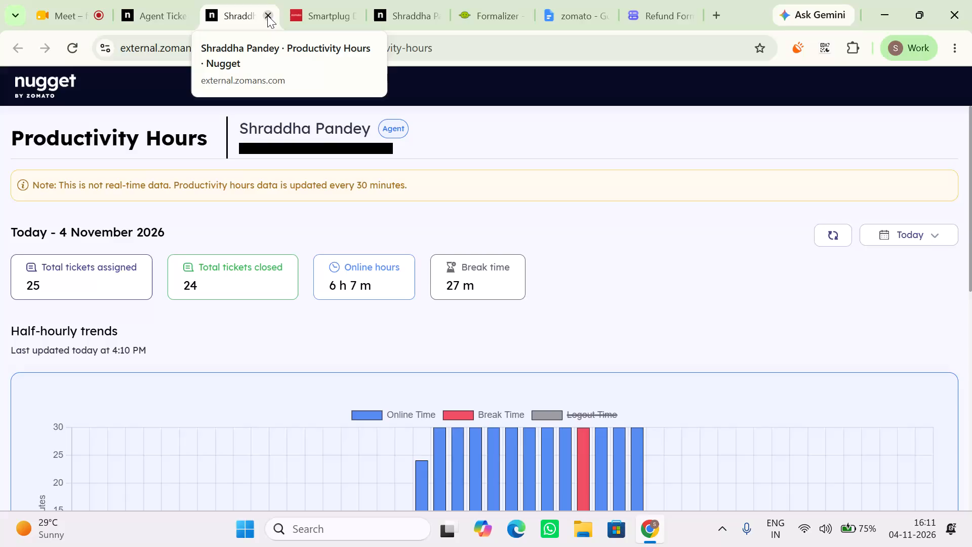
Close the Productivity Hours page beside the agent ticket.
{"action": "left_click", "coordinate": [267, 15]}
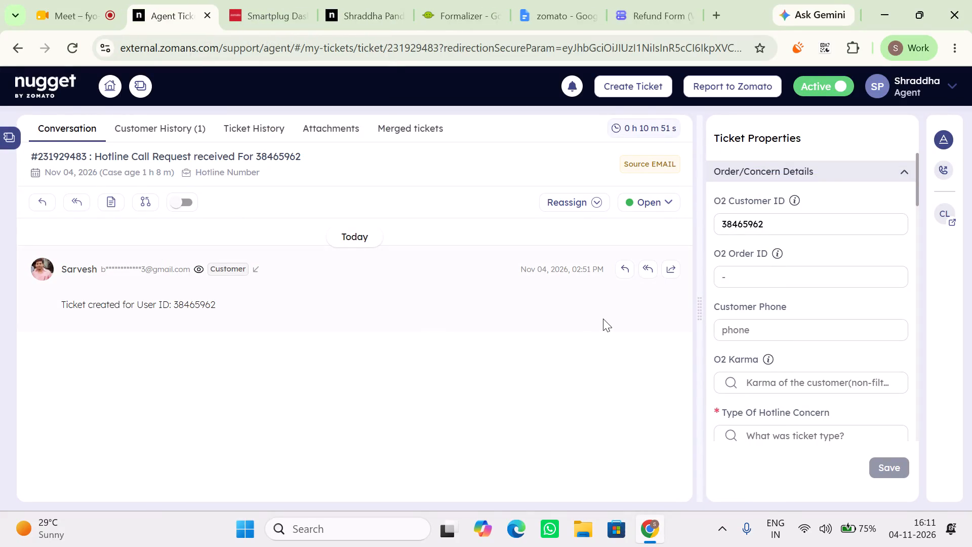
Copy the customer's user ID from the hotline ticket message and open the ticket's linked customer order dashboard.
{"action": "double_click", "coordinate": [183, 300]}
{"action": "key", "text": "ctrl+c"}
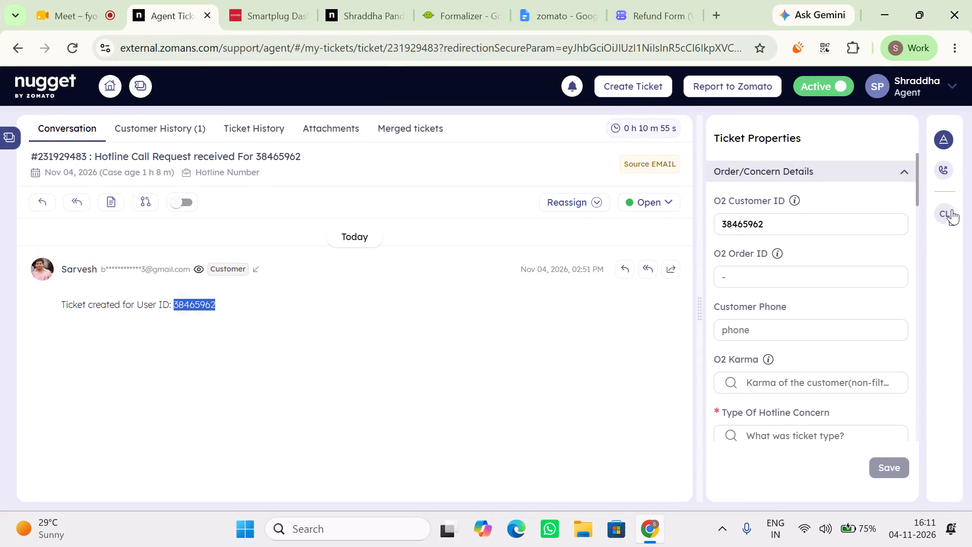
{"action": "left_click", "coordinate": [952, 221]}
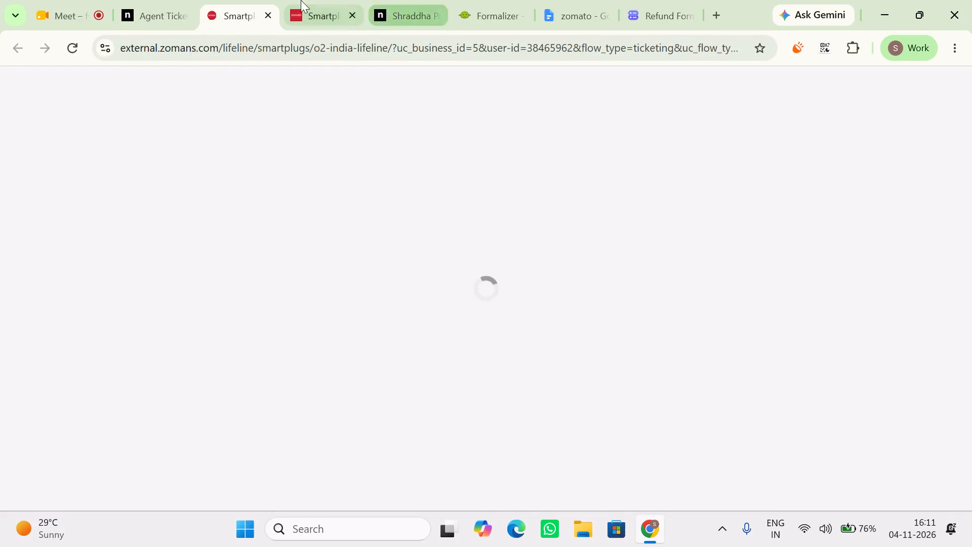
Close the older Smartplug Dashboard and the remaining Productivity Hours page, keeping the newly opened order dashboard.
{"action": "left_click", "coordinate": [301, 0]}
{"action": "left_click", "coordinate": [414, 1]}
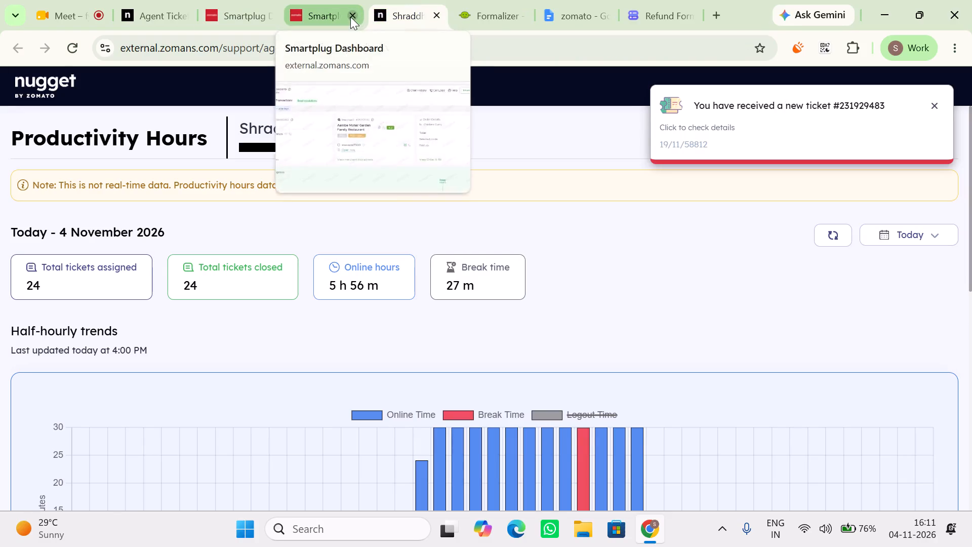
{"action": "left_click", "coordinate": [350, 17]}
{"action": "left_click", "coordinate": [350, 17]}
{"action": "left_click", "coordinate": [246, 4]}
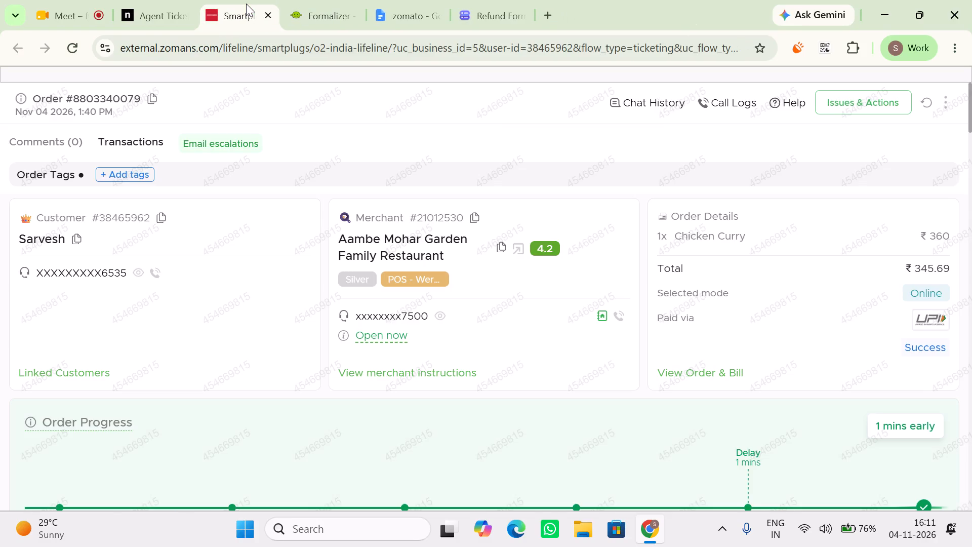
Reload the open hotline call request ticket.
{"action": "left_click", "coordinate": [168, 0]}
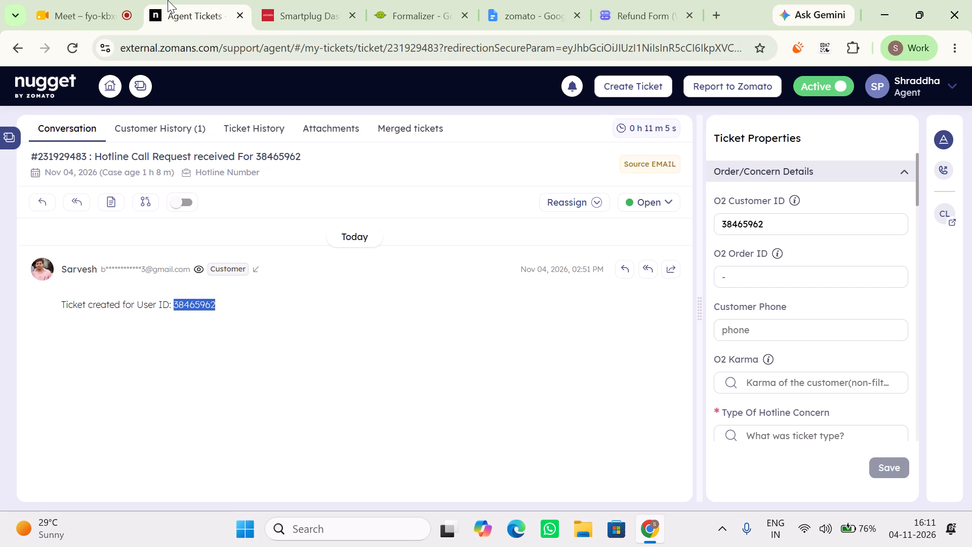
{"action": "left_click", "coordinate": [63, 52]}
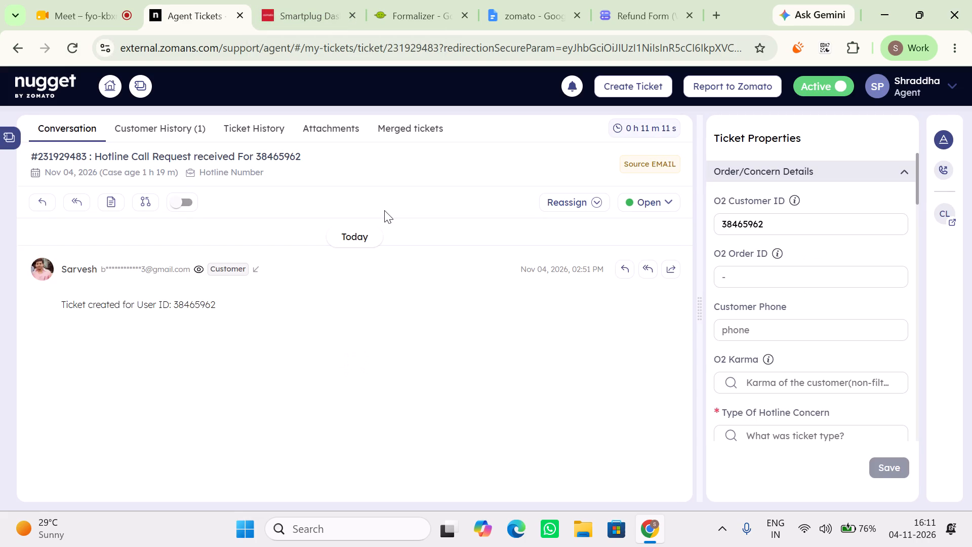
Open the chat history from the customer's order dashboard and examine the order's details and progress timeline.
{"action": "left_click", "coordinate": [325, 0]}
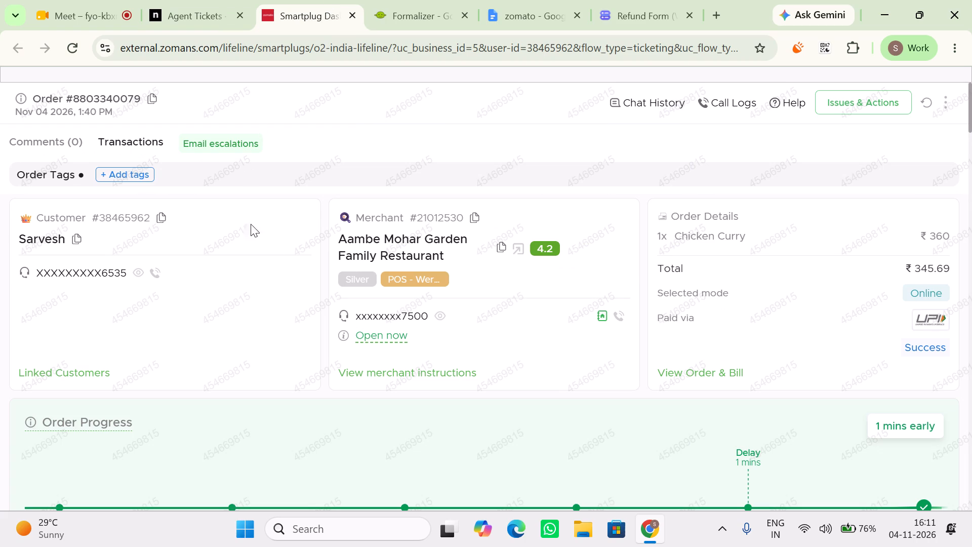
{"action": "left_click", "coordinate": [625, 104]}
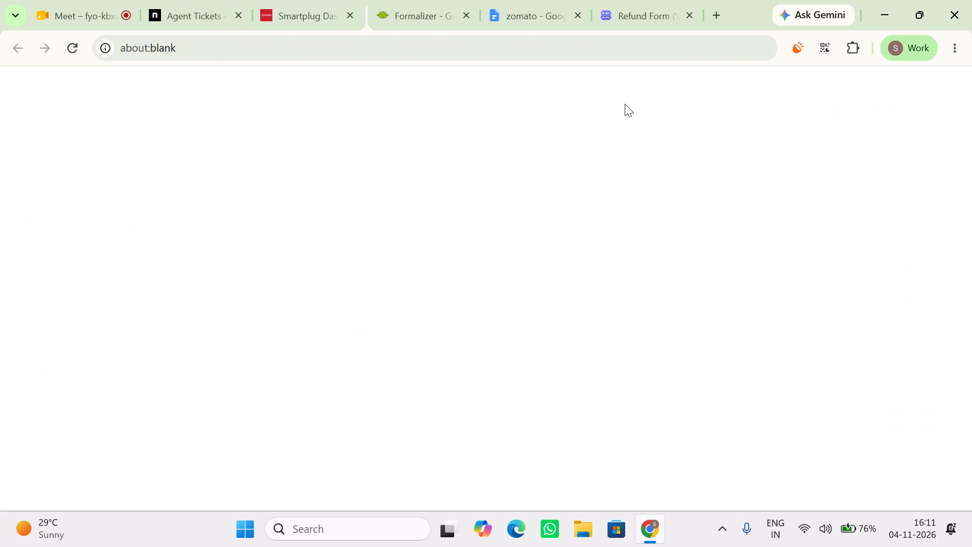
{"action": "left_click", "coordinate": [292, 0]}
{"action": "scroll", "coordinate": [377, 332], "scroll_direction": "down", "scroll_amount": 1}
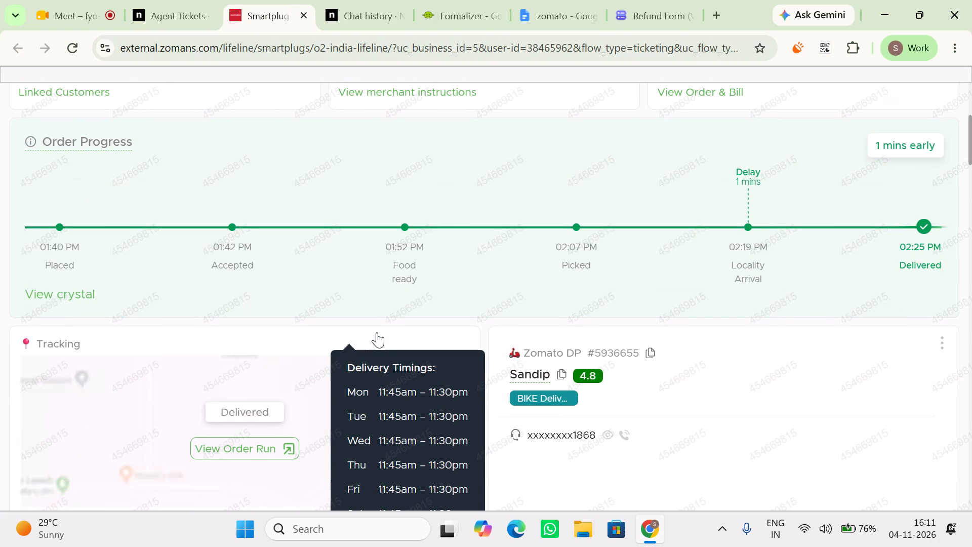
{"action": "scroll", "coordinate": [377, 332], "scroll_direction": "down", "scroll_amount": 1}
{"action": "scroll", "coordinate": [551, 297], "scroll_direction": "up", "scroll_amount": 5}
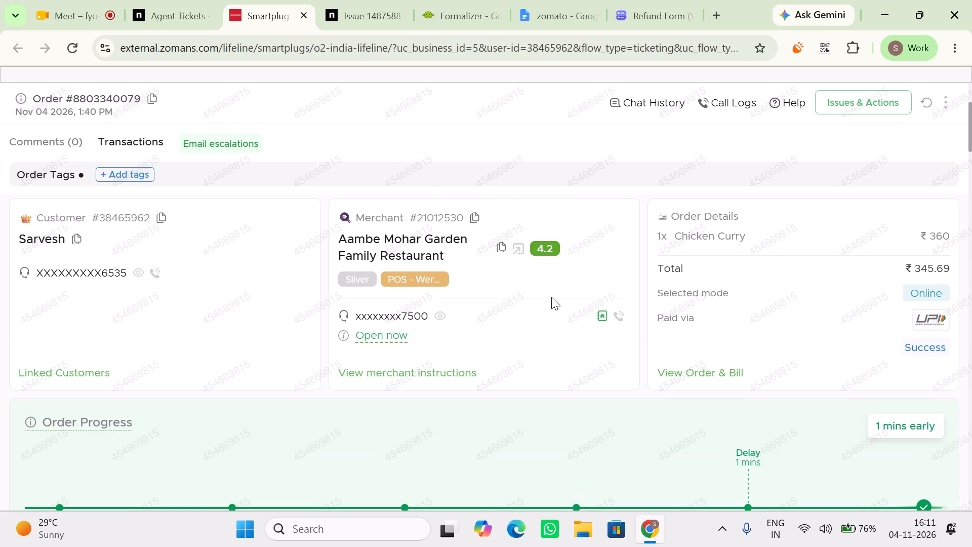
{"action": "scroll", "coordinate": [551, 297], "scroll_direction": "up", "scroll_amount": 2}
Read the start of the order's support chat and examine the customer's first food photo in the image preview.
{"action": "left_click", "coordinate": [340, 0]}
{"action": "scroll", "coordinate": [425, 348], "scroll_direction": "down", "scroll_amount": 1}
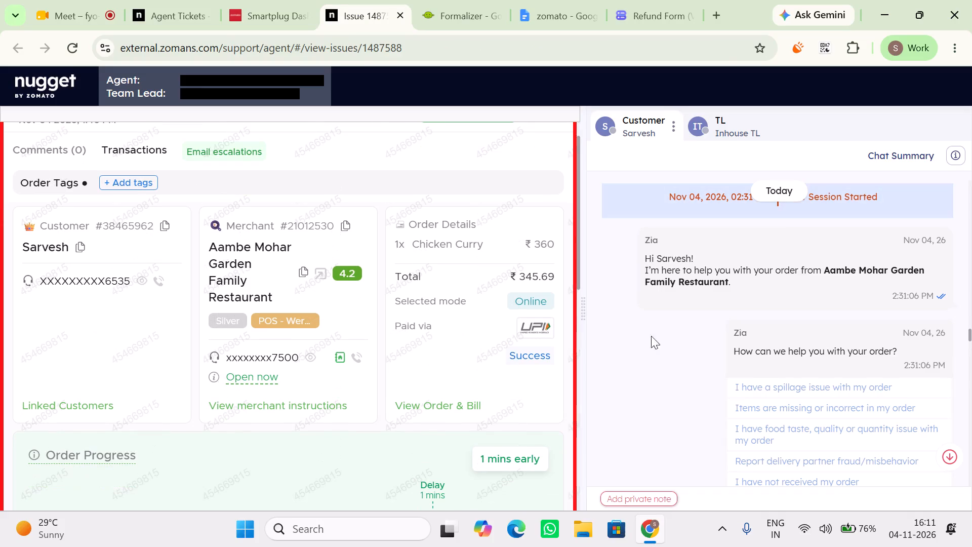
{"action": "scroll", "coordinate": [682, 338], "scroll_direction": "down", "scroll_amount": 8}
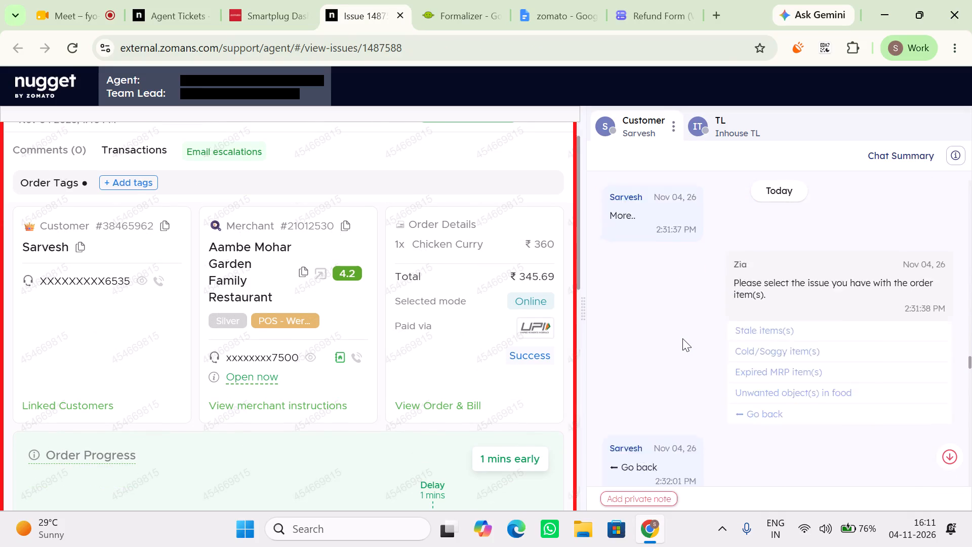
{"action": "scroll", "coordinate": [682, 338], "scroll_direction": "down", "scroll_amount": 8}
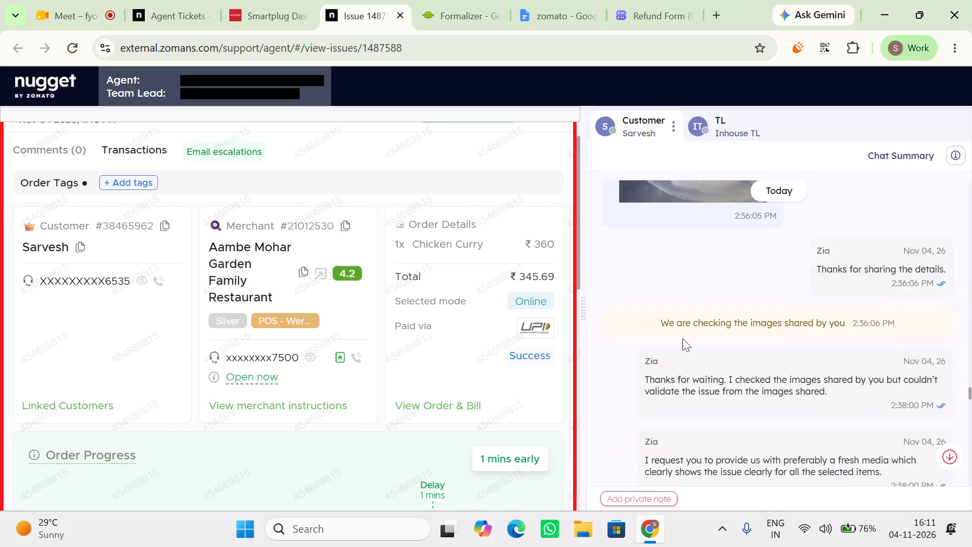
{"action": "left_click", "coordinate": [682, 338]}
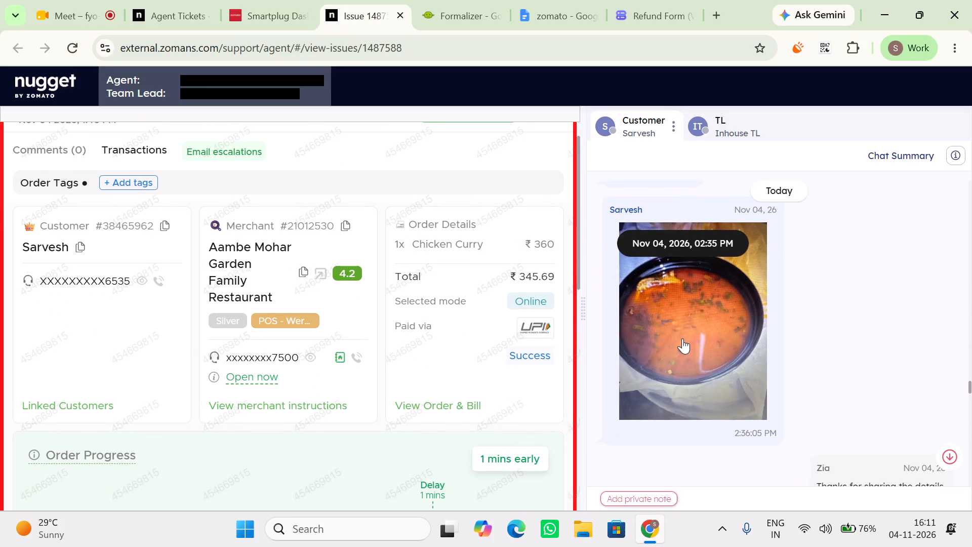
{"action": "left_click", "coordinate": [798, 267]}
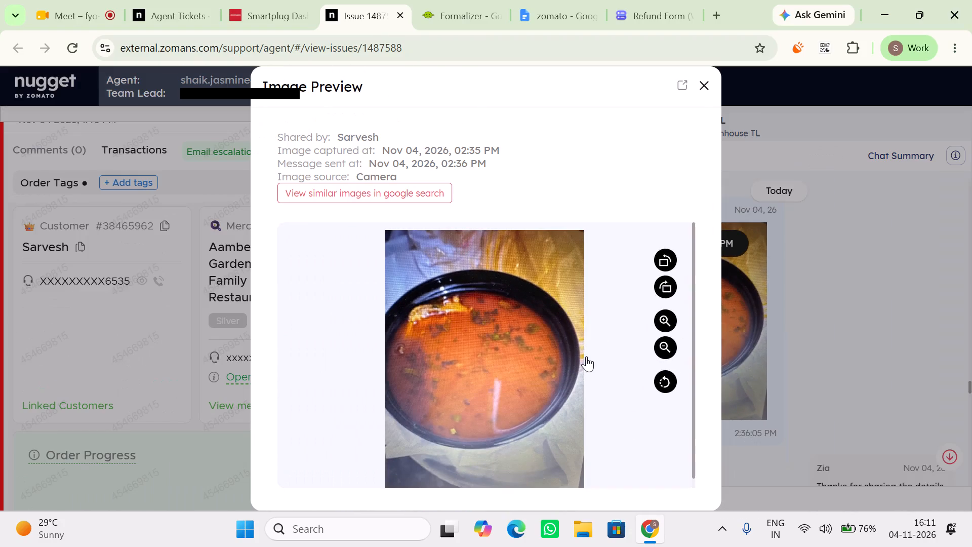
{"action": "left_click", "coordinate": [696, 84]}
{"action": "left_click", "coordinate": [700, 85]}
Read on through the chat and examine the second photo, captioned as undercooked chicken, in the image preview.
{"action": "scroll", "coordinate": [771, 407], "scroll_direction": "down", "scroll_amount": 1}
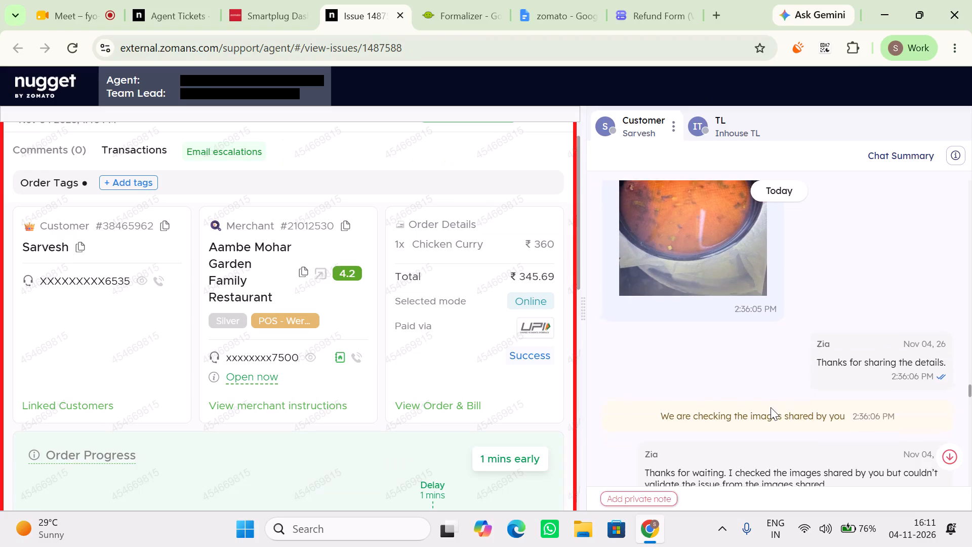
{"action": "scroll", "coordinate": [771, 407], "scroll_direction": "down", "scroll_amount": 3}
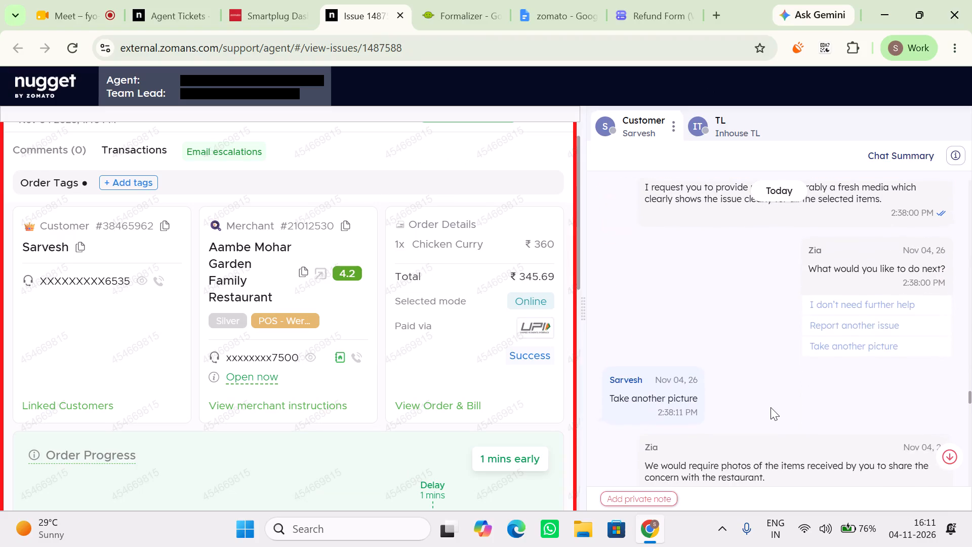
{"action": "scroll", "coordinate": [771, 407], "scroll_direction": "down", "scroll_amount": 1}
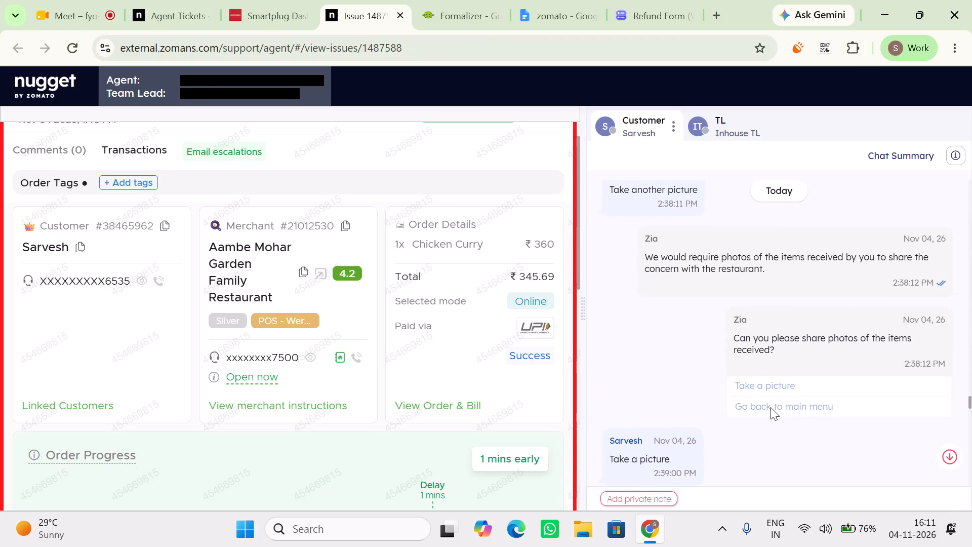
{"action": "scroll", "coordinate": [771, 407], "scroll_direction": "down", "scroll_amount": 4}
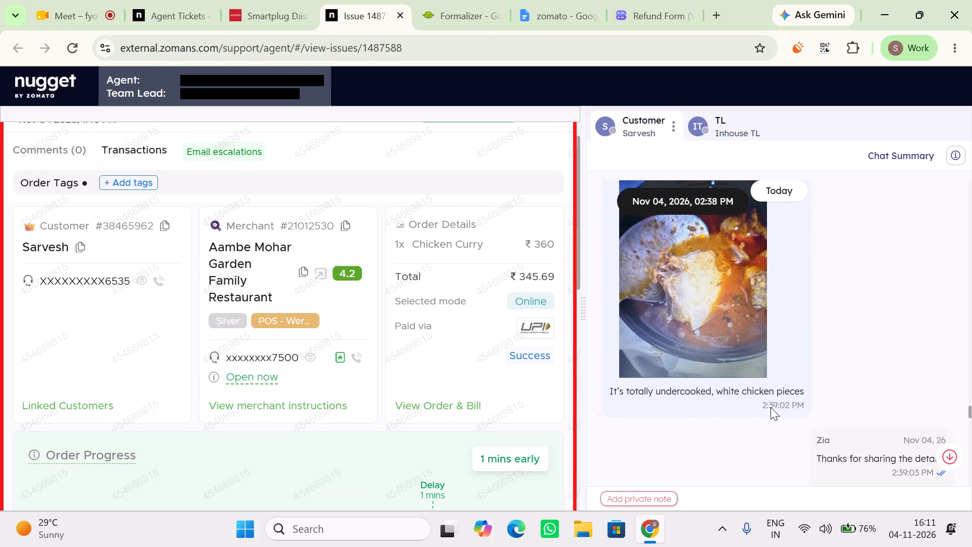
{"action": "left_click", "coordinate": [682, 320]}
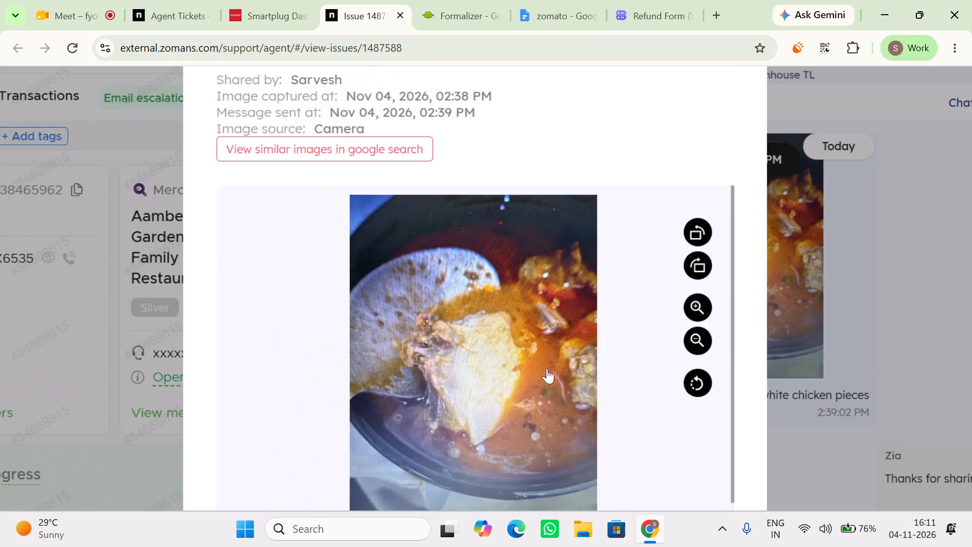
{"action": "left_click", "coordinate": [835, 278]}
{"action": "left_click", "coordinate": [839, 286]}
{"action": "left_click", "coordinate": [854, 334]}
{"action": "left_click", "coordinate": [697, 87]}
{"action": "left_click", "coordinate": [702, 85]}
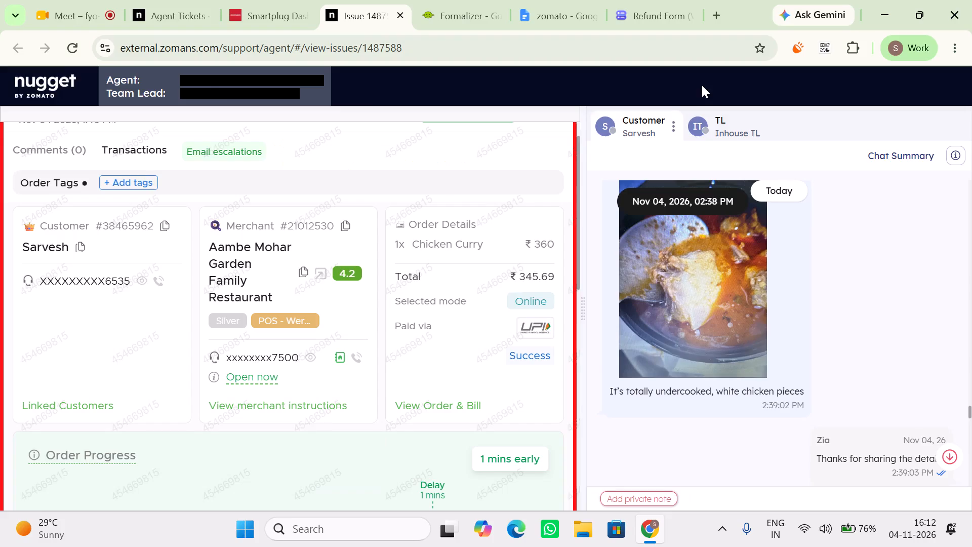
Read the rest of the chat, checking the customer's further complaints and the replies given about the Chicken Curry order.
{"action": "scroll", "coordinate": [749, 410], "scroll_direction": "down", "scroll_amount": 1}
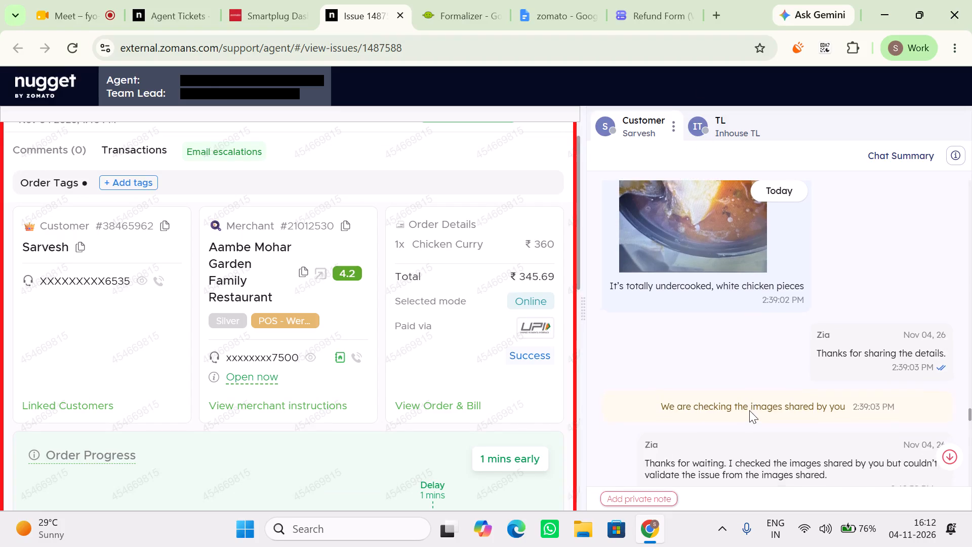
{"action": "scroll", "coordinate": [749, 410], "scroll_direction": "down", "scroll_amount": 1}
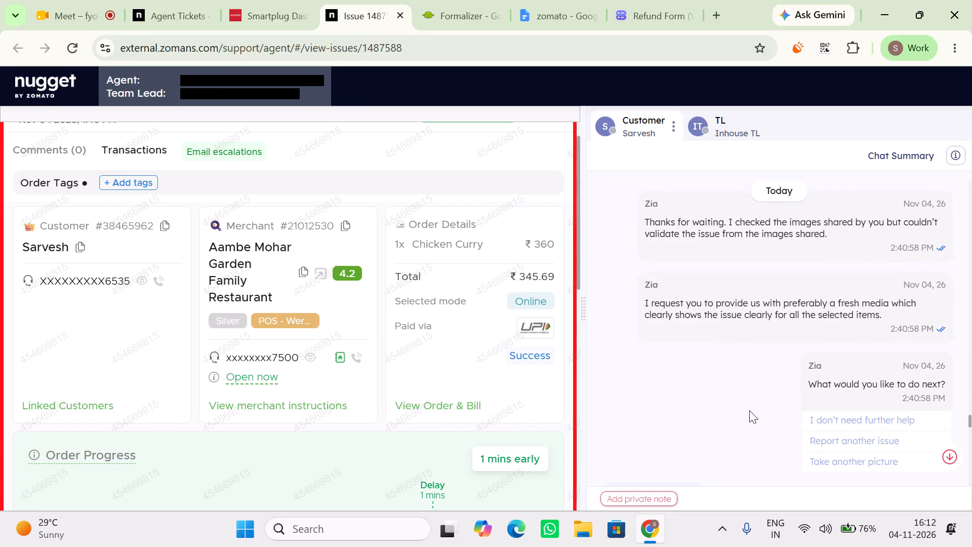
{"action": "scroll", "coordinate": [749, 410], "scroll_direction": "down", "scroll_amount": 2}
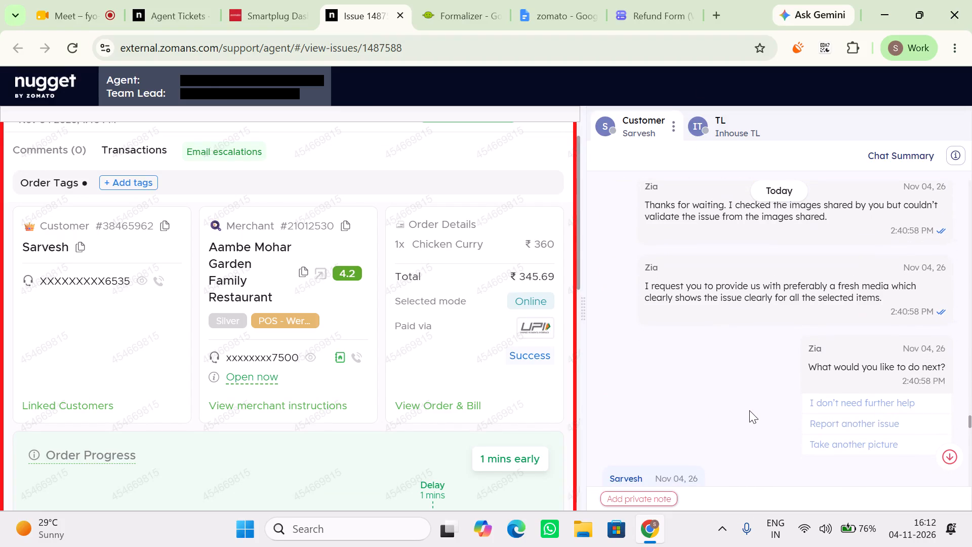
{"action": "scroll", "coordinate": [667, 430], "scroll_direction": "down", "scroll_amount": 4}
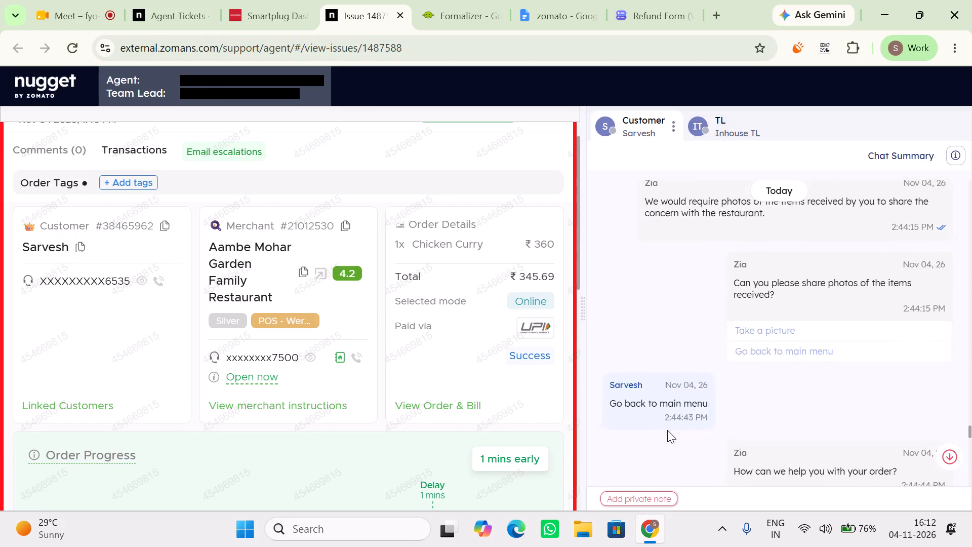
{"action": "scroll", "coordinate": [667, 430], "scroll_direction": "down", "scroll_amount": 6}
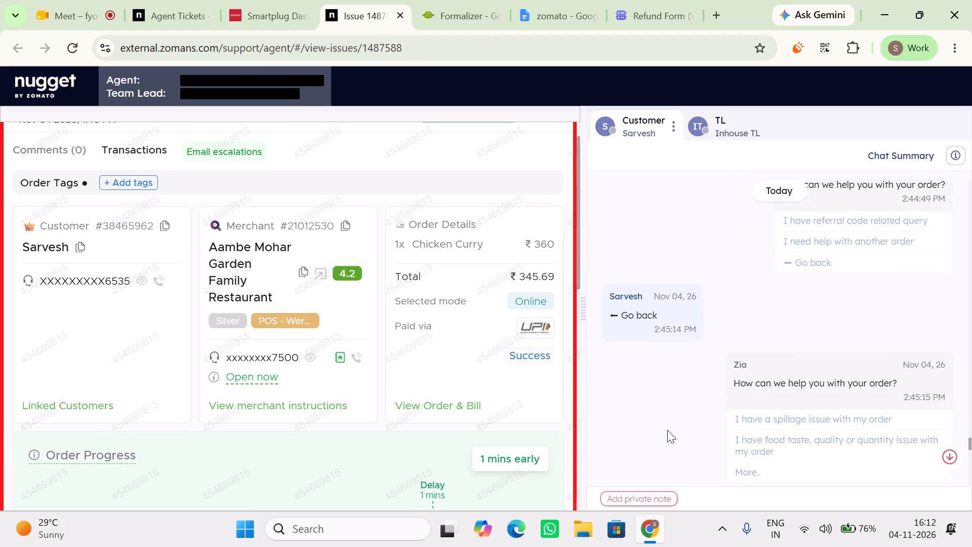
{"action": "scroll", "coordinate": [667, 430], "scroll_direction": "down", "scroll_amount": 4}
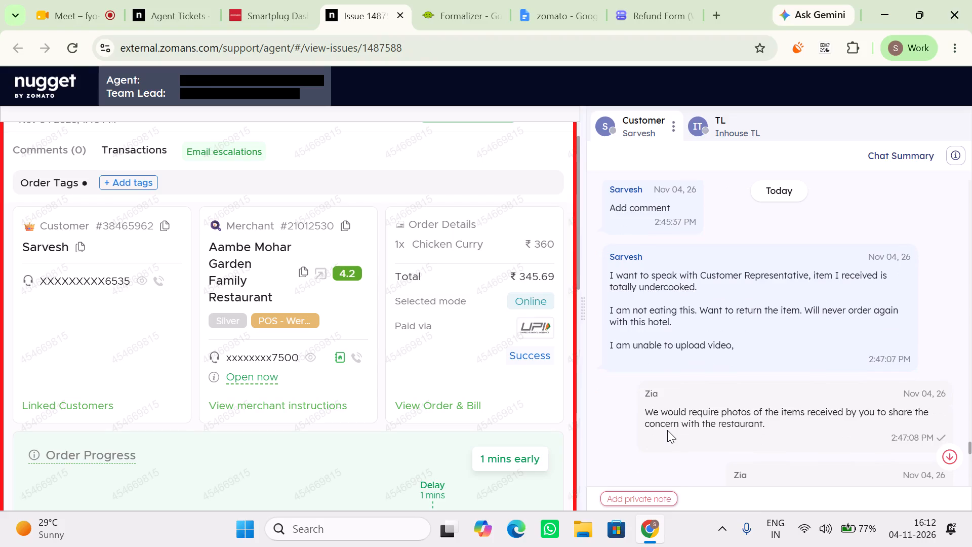
{"action": "scroll", "coordinate": [717, 306], "scroll_direction": "down", "scroll_amount": 1}
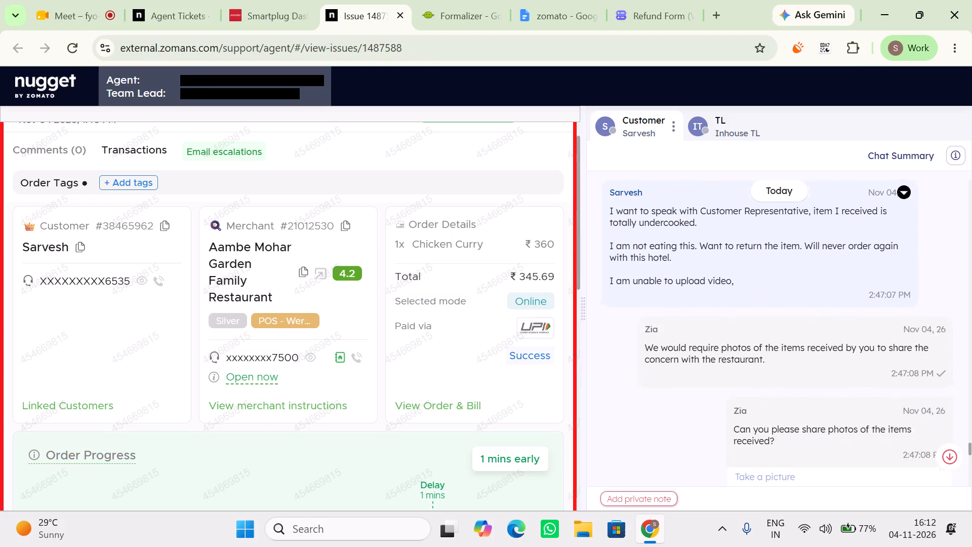
{"action": "scroll", "coordinate": [717, 306], "scroll_direction": "down", "scroll_amount": 2}
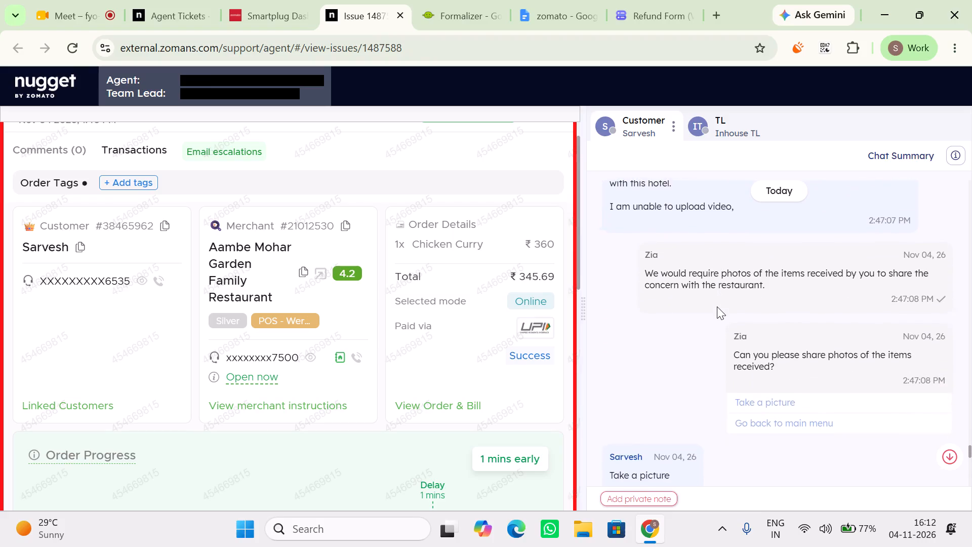
{"action": "scroll", "coordinate": [717, 306], "scroll_direction": "down", "scroll_amount": 2}
{"action": "scroll", "coordinate": [699, 377], "scroll_direction": "down", "scroll_amount": 3}
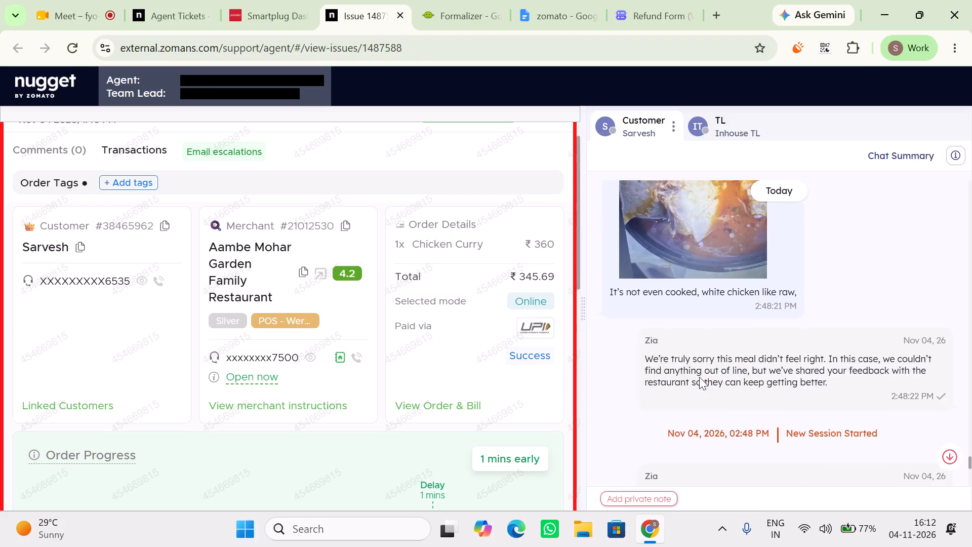
{"action": "scroll", "coordinate": [699, 377], "scroll_direction": "down", "scroll_amount": 6}
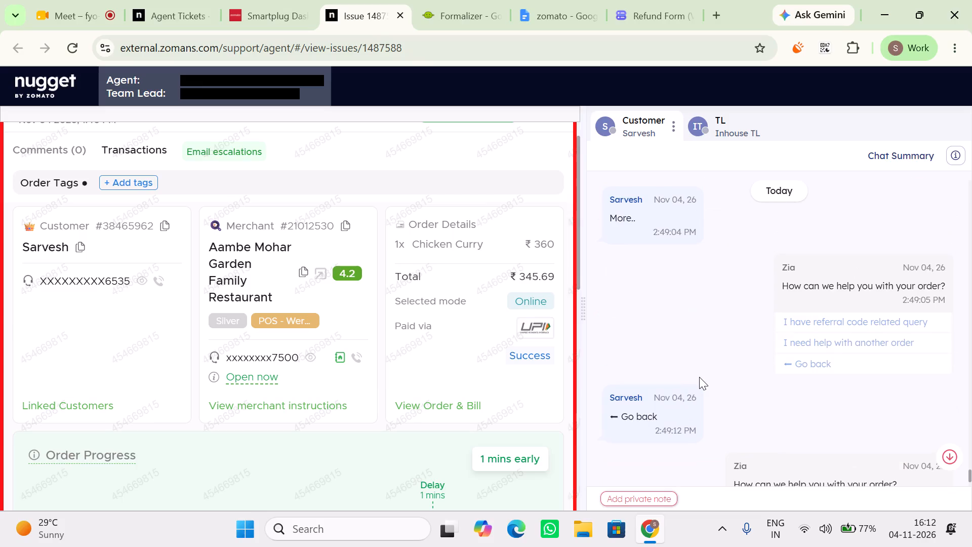
{"action": "scroll", "coordinate": [699, 377], "scroll_direction": "down", "scroll_amount": 1}
{"action": "scroll", "coordinate": [665, 285], "scroll_direction": "up", "scroll_amount": 4}
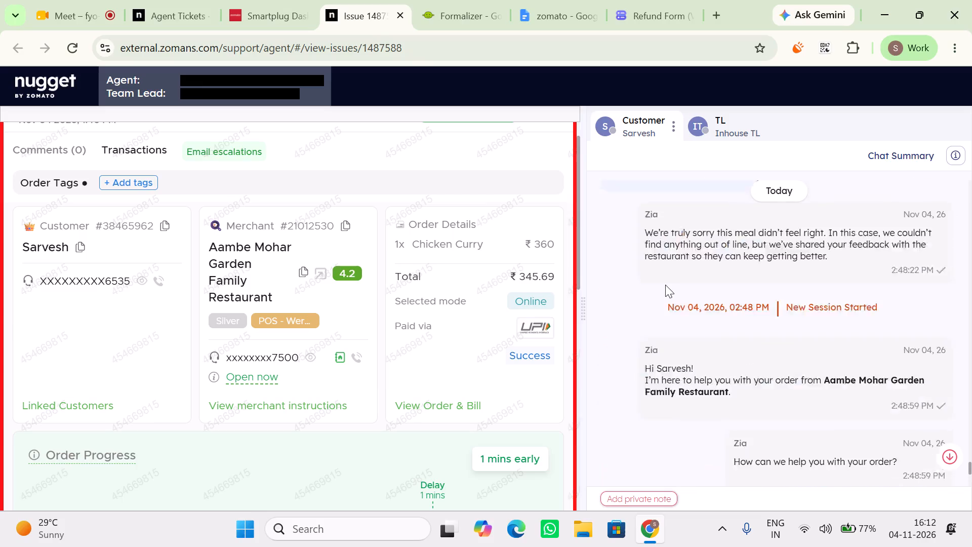
Reread the earlier chat messages, checking the undercooked chicken complaint and the replies about the shared images.
{"action": "scroll", "coordinate": [665, 285], "scroll_direction": "up", "scroll_amount": 6}
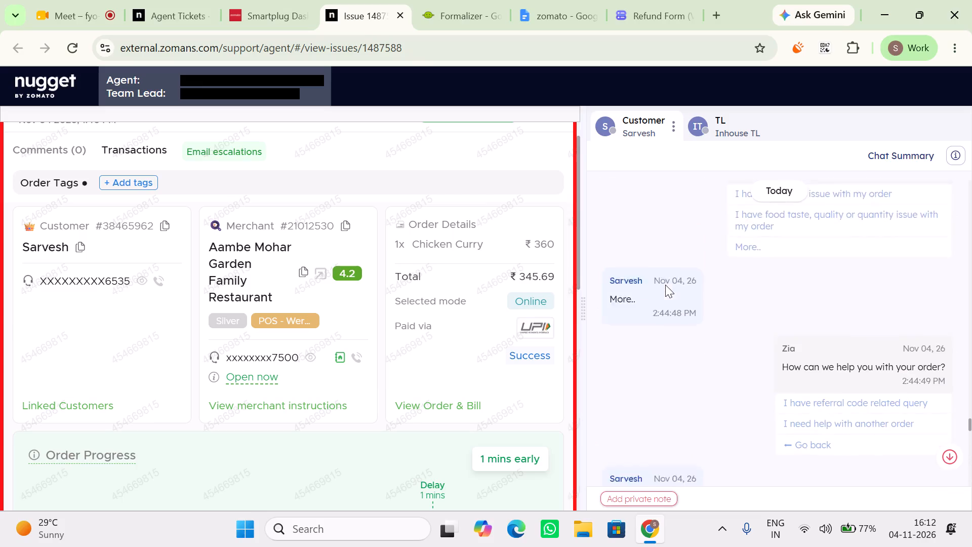
{"action": "scroll", "coordinate": [665, 285], "scroll_direction": "up", "scroll_amount": 5}
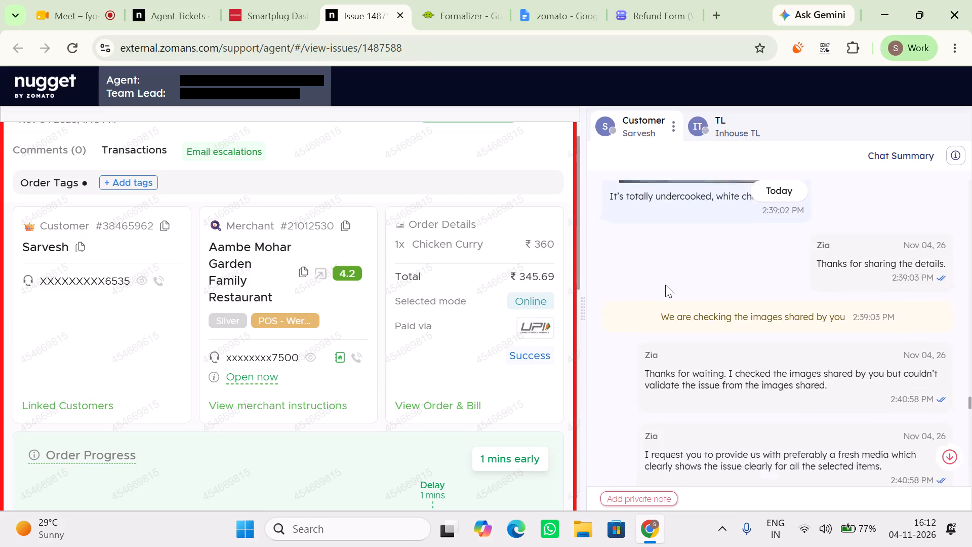
{"action": "scroll", "coordinate": [665, 285], "scroll_direction": "up", "scroll_amount": 1}
{"action": "scroll", "coordinate": [665, 285], "scroll_direction": "right", "scroll_amount": 1}
{"action": "scroll", "coordinate": [665, 285], "scroll_direction": "down", "scroll_amount": 2}
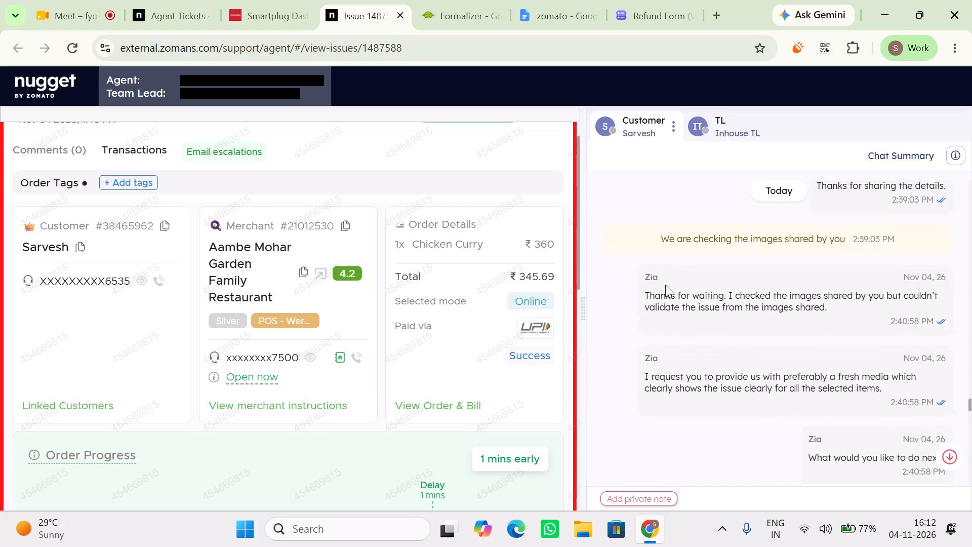
{"action": "scroll", "coordinate": [665, 285], "scroll_direction": "down", "scroll_amount": 1}
{"action": "scroll", "coordinate": [665, 285], "scroll_direction": "up", "scroll_amount": 5}
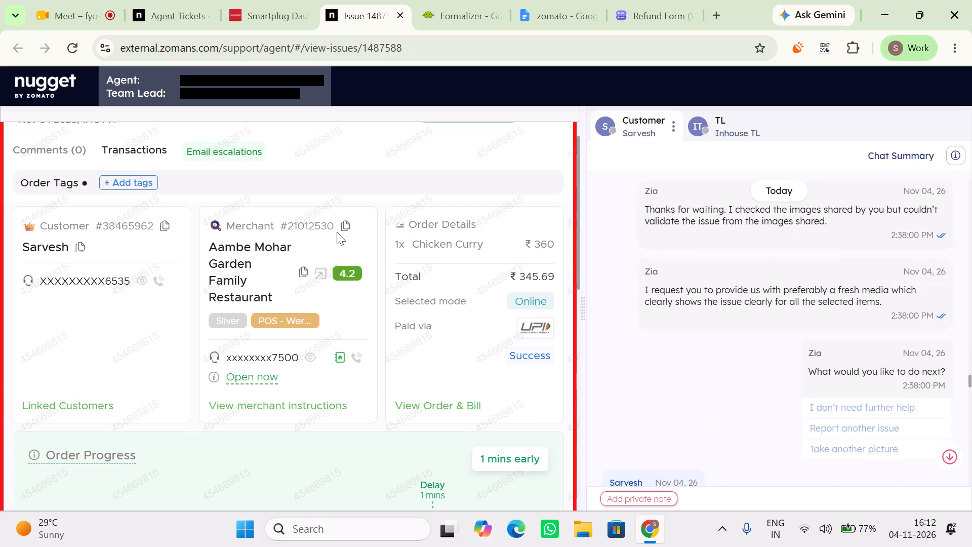
Add the "Hotline Call" tag to the Chicken Curry order.
{"action": "scroll", "coordinate": [258, 204], "scroll_direction": "up", "scroll_amount": 3}
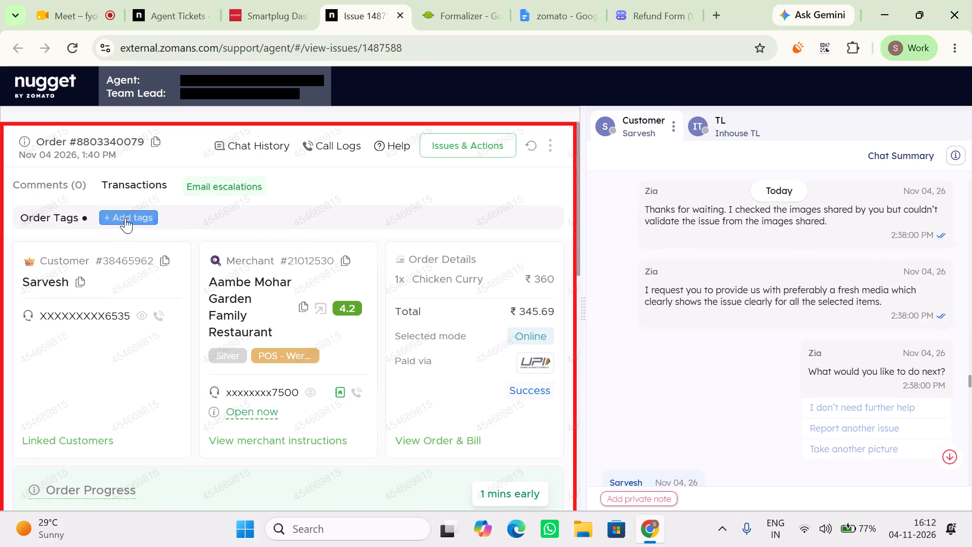
{"action": "left_click", "coordinate": [125, 218]}
{"action": "key", "text": "j"}
{"action": "key", "text": "BackSpace"}
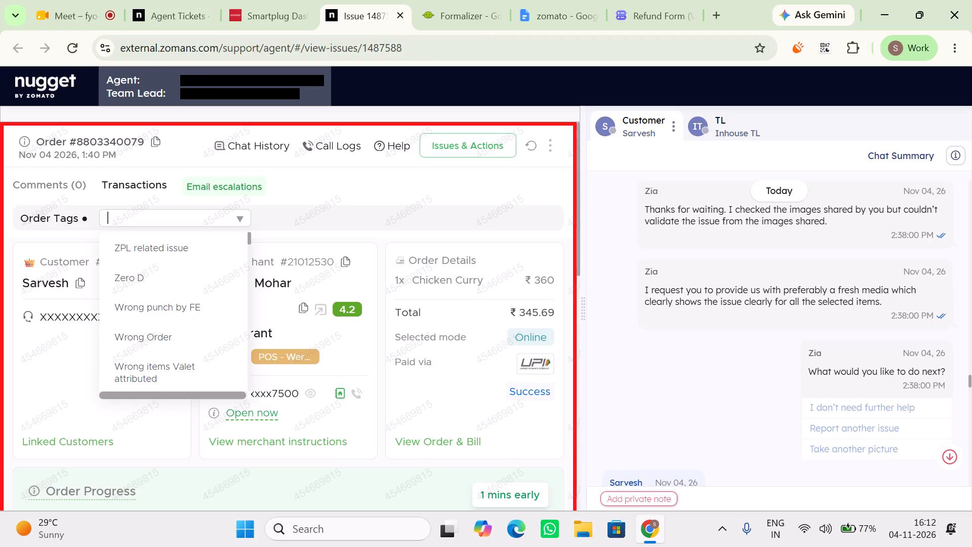
{"action": "key", "text": "g"}
{"action": "key", "text": "BackSpace"}
{"action": "type", "text": "ho"}
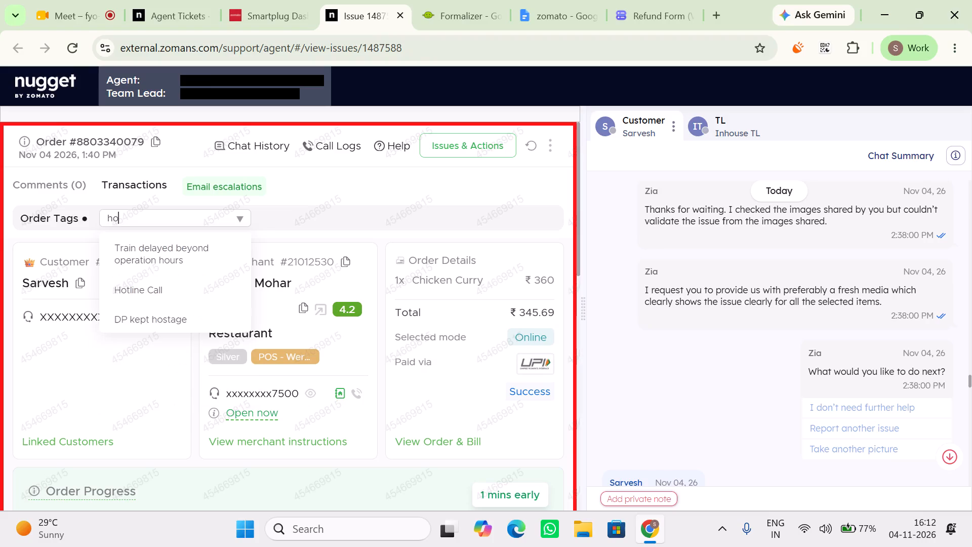
{"action": "left_click", "coordinate": [163, 281]}
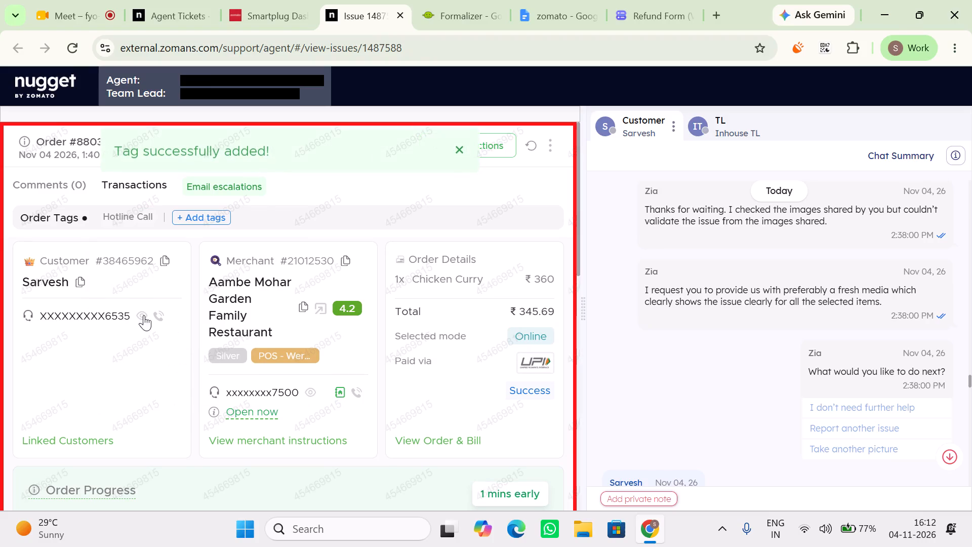
Start a callback-connected phone call to the customer from the order's customer details.
{"action": "left_click", "coordinate": [159, 320]}
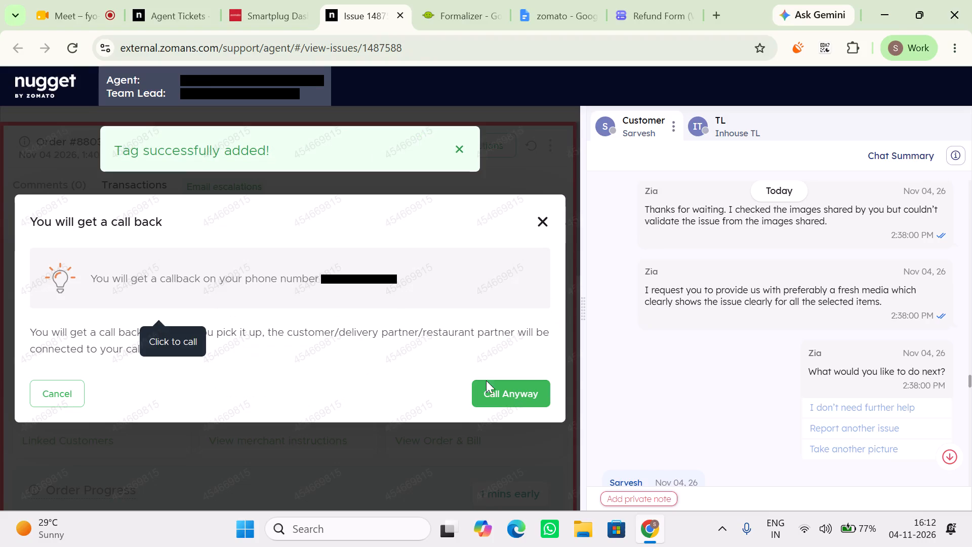
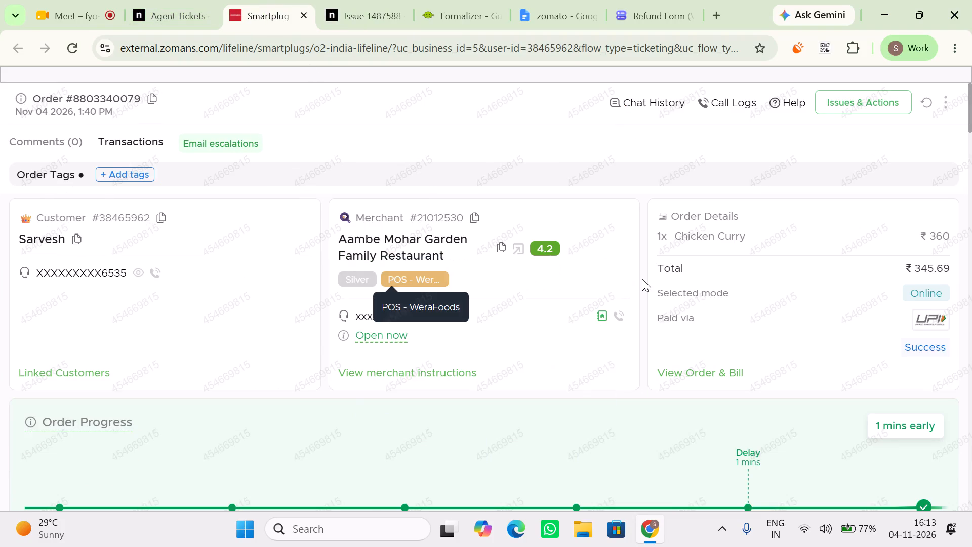
Examine the progress and delivery details of the customer's orders in the Smartplug dashboard and of the Chicken Curry order on the issue page.
{"action": "scroll", "coordinate": [642, 279], "scroll_direction": "down", "scroll_amount": 5}
{"action": "scroll", "coordinate": [642, 279], "scroll_direction": "up", "scroll_amount": 1}
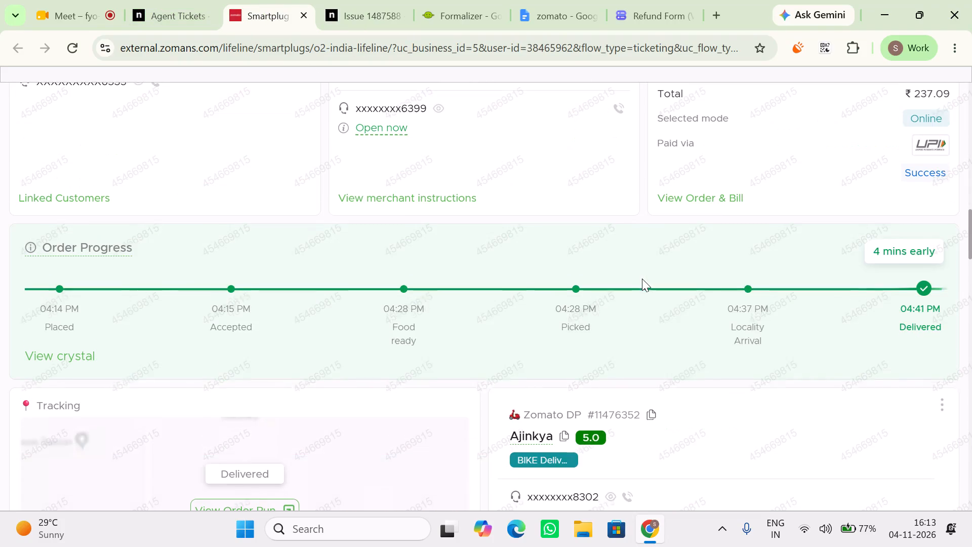
{"action": "scroll", "coordinate": [642, 279], "scroll_direction": "up", "scroll_amount": 1}
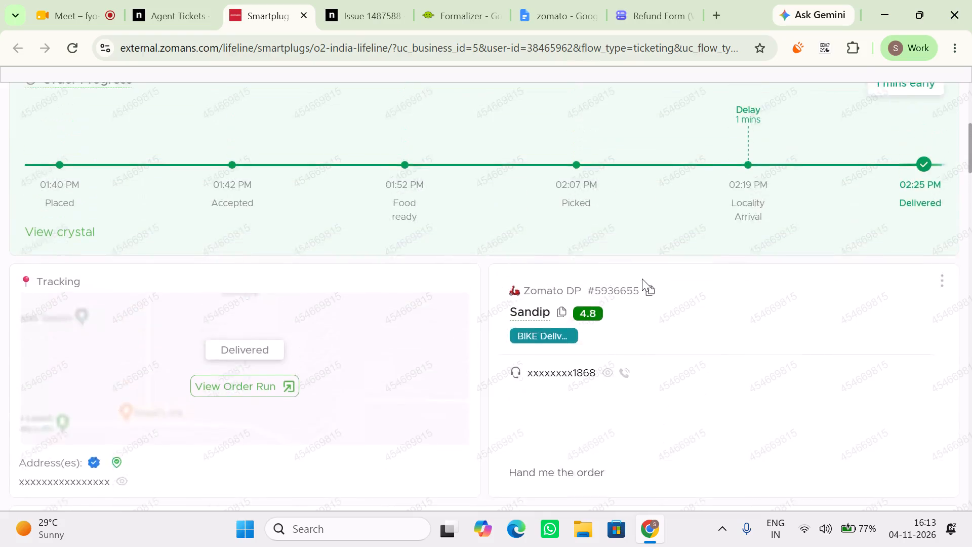
{"action": "scroll", "coordinate": [642, 279], "scroll_direction": "up", "scroll_amount": 6}
{"action": "left_click", "coordinate": [366, 0]}
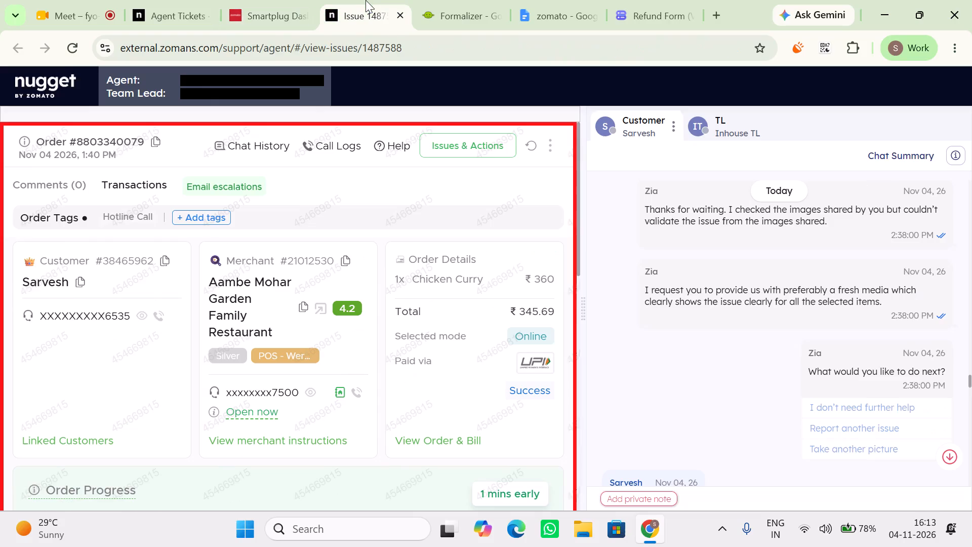
{"action": "scroll", "coordinate": [508, 281], "scroll_direction": "down", "scroll_amount": 4}
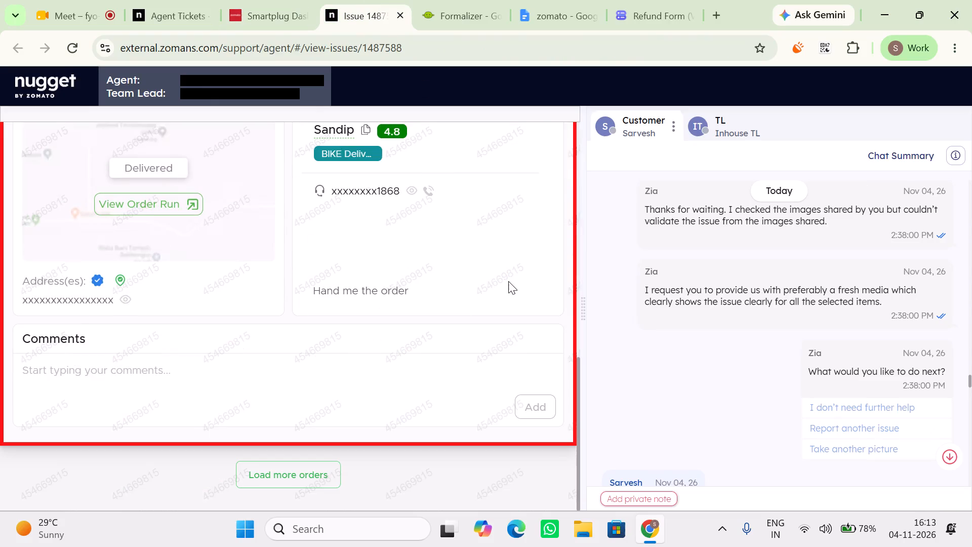
{"action": "scroll", "coordinate": [508, 281], "scroll_direction": "down", "scroll_amount": 4}
Review today's customer chat from the start of the session to its end, checking the reported issue and the replies about the shared images.
{"action": "scroll", "coordinate": [508, 281], "scroll_direction": "up", "scroll_amount": 8}
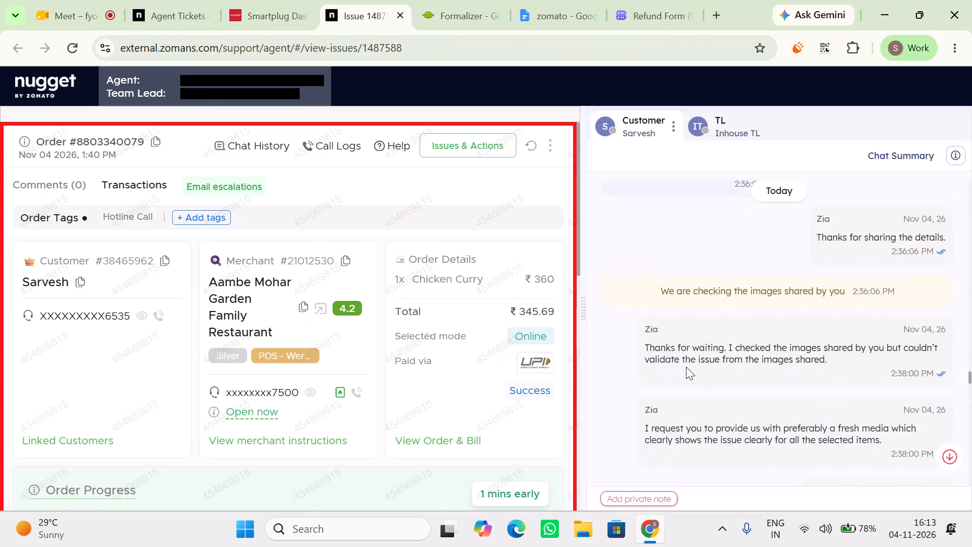
{"action": "scroll", "coordinate": [686, 367], "scroll_direction": "up", "scroll_amount": 6}
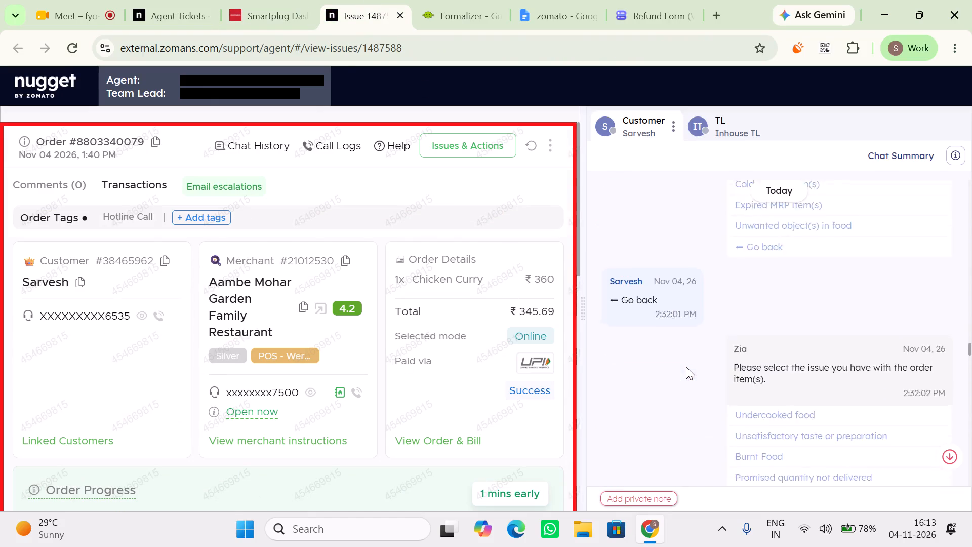
{"action": "scroll", "coordinate": [686, 367], "scroll_direction": "up", "scroll_amount": 8}
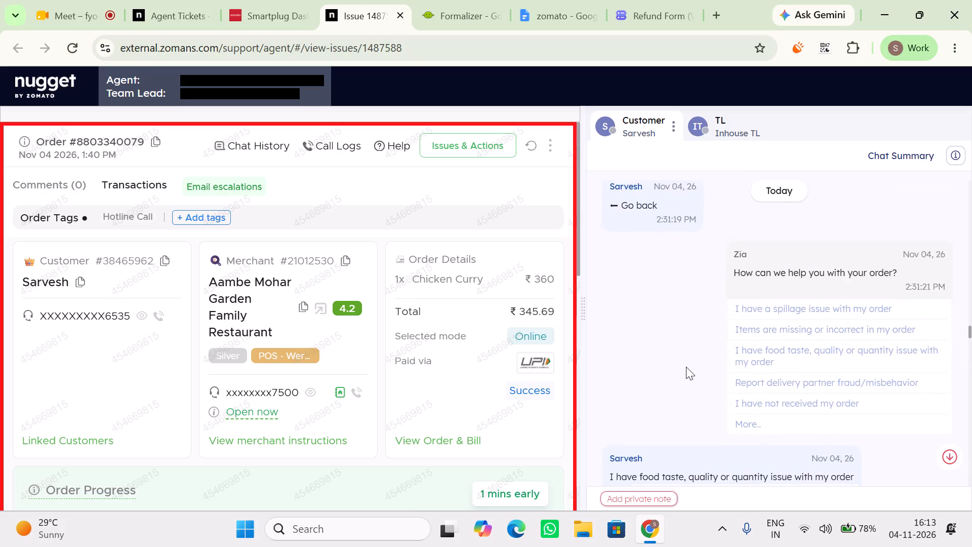
{"action": "scroll", "coordinate": [686, 367], "scroll_direction": "up", "scroll_amount": 9}
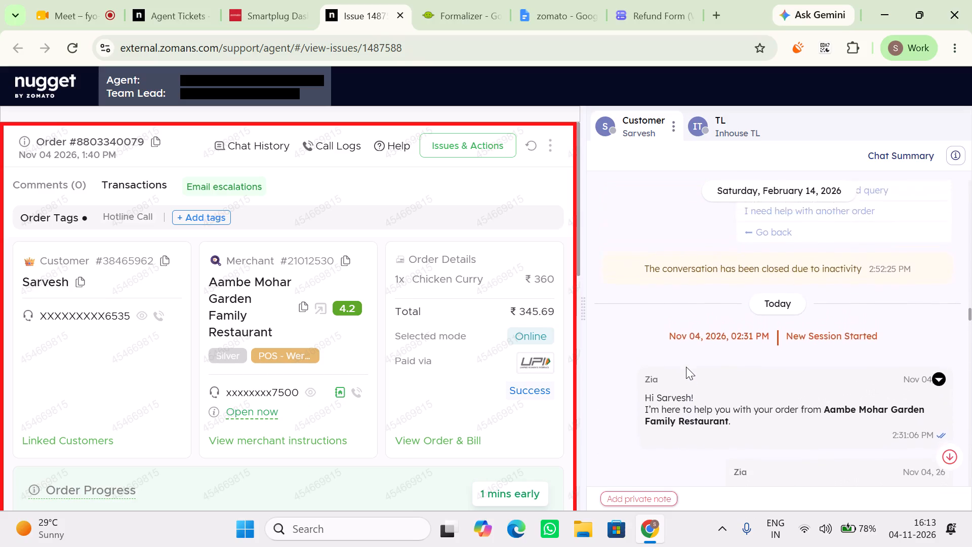
{"action": "scroll", "coordinate": [686, 367], "scroll_direction": "down", "scroll_amount": 13}
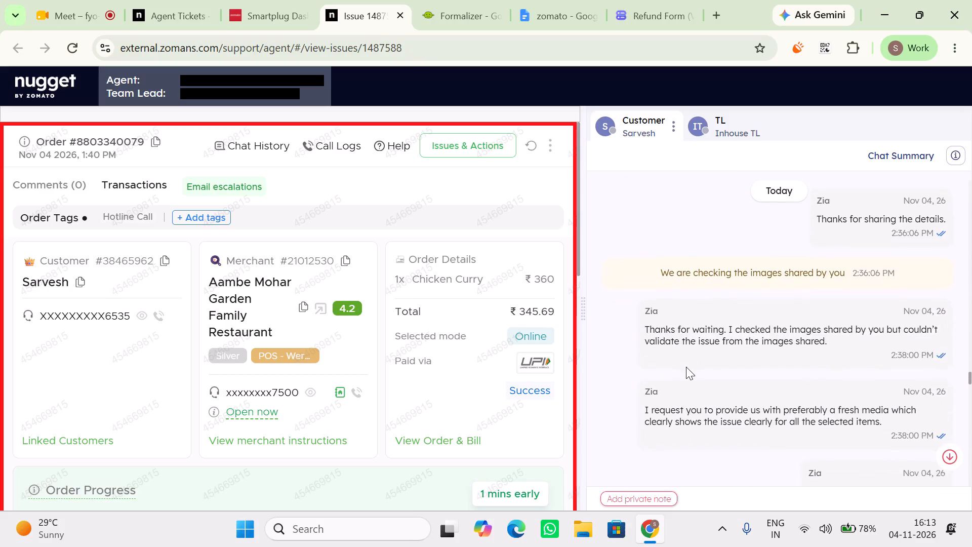
{"action": "scroll", "coordinate": [686, 367], "scroll_direction": "down", "scroll_amount": 15}
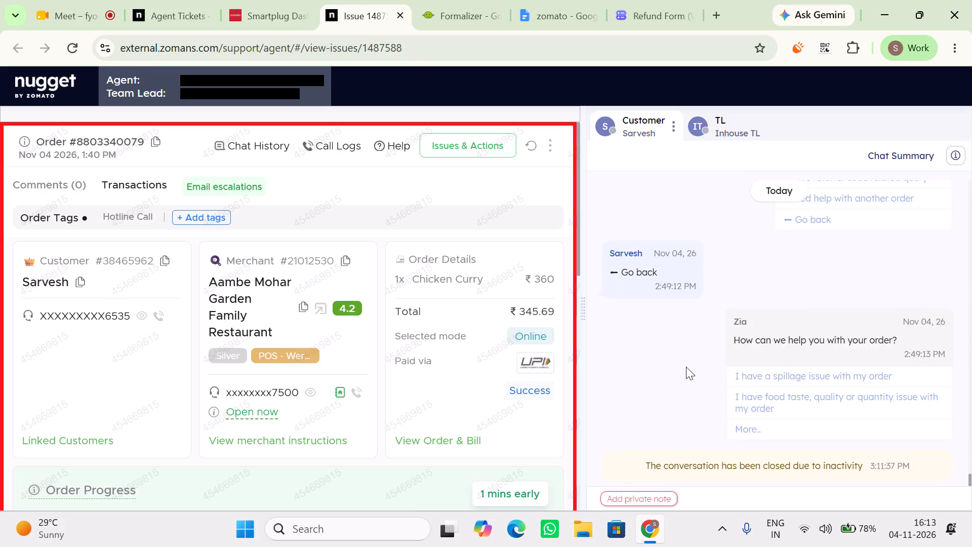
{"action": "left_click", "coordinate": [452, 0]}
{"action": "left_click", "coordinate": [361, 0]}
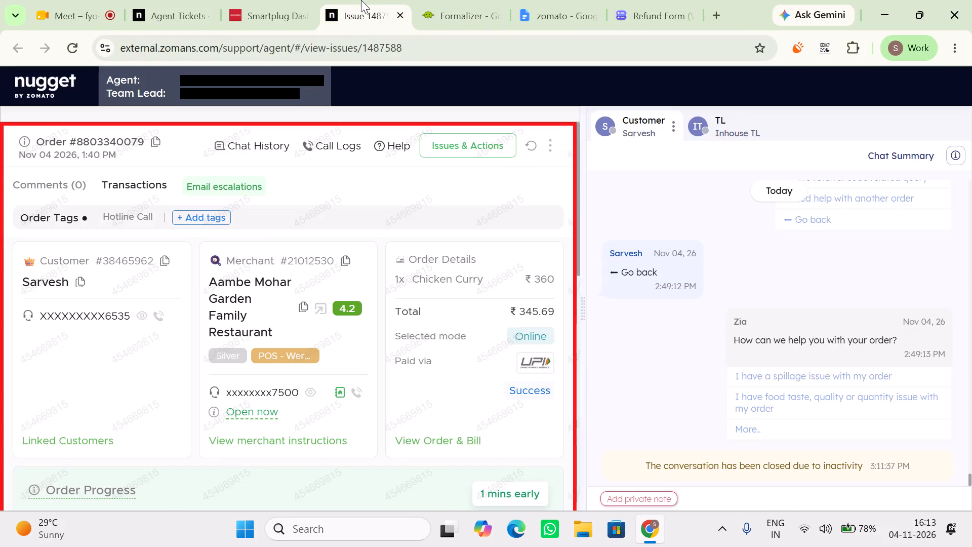
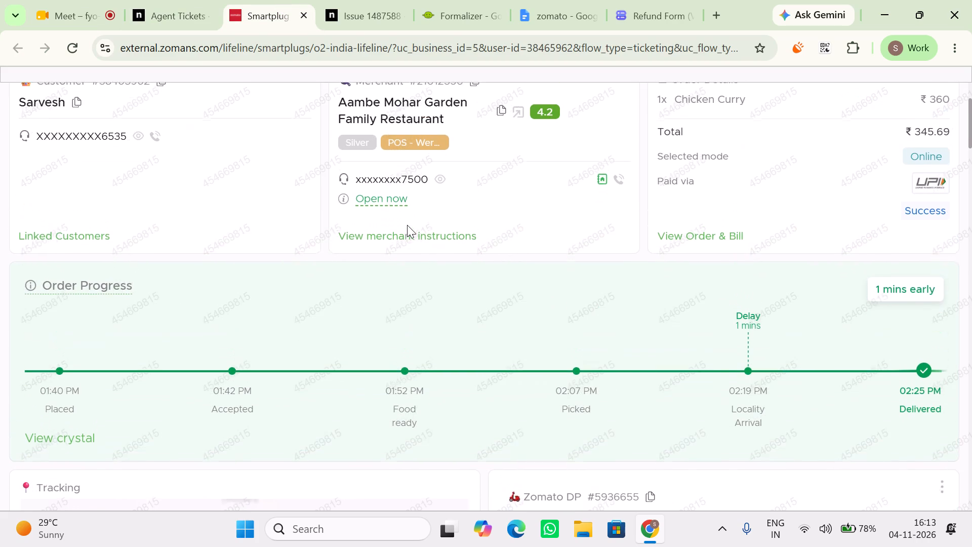
Recheck the order's delivery timeline in the Smartplug dashboard and the customer's chicken photo and complaint in the issue page's chat.
{"action": "scroll", "coordinate": [407, 225], "scroll_direction": "down", "scroll_amount": 3}
{"action": "scroll", "coordinate": [407, 225], "scroll_direction": "up", "scroll_amount": 12}
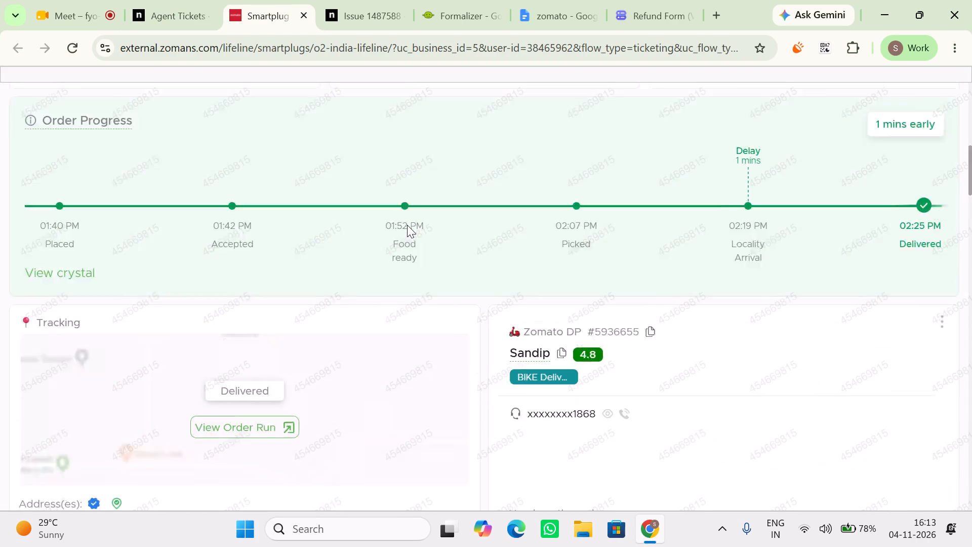
{"action": "scroll", "coordinate": [407, 225], "scroll_direction": "up", "scroll_amount": 7}
{"action": "left_click", "coordinate": [356, 0]}
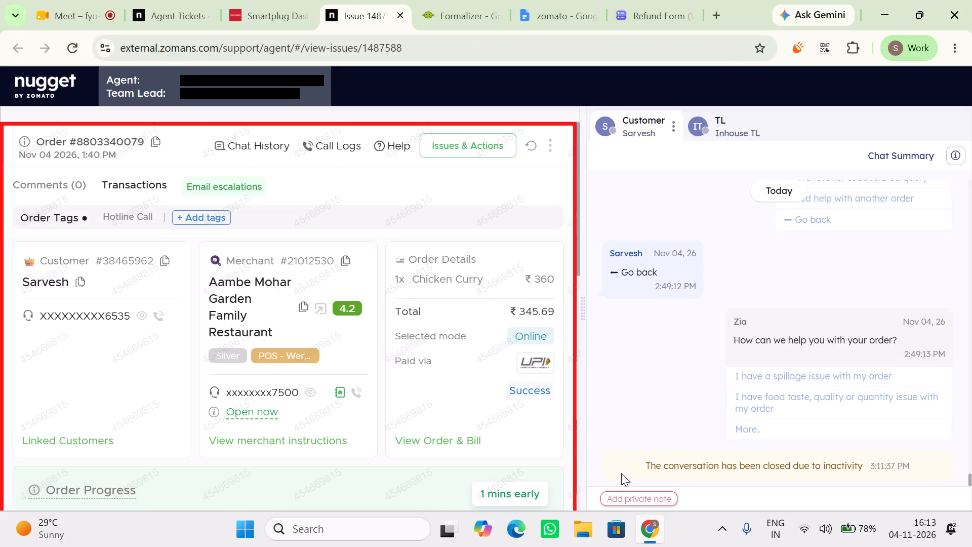
{"action": "scroll", "coordinate": [645, 335], "scroll_direction": "down", "scroll_amount": 1}
{"action": "scroll", "coordinate": [645, 335], "scroll_direction": "up", "scroll_amount": 6}
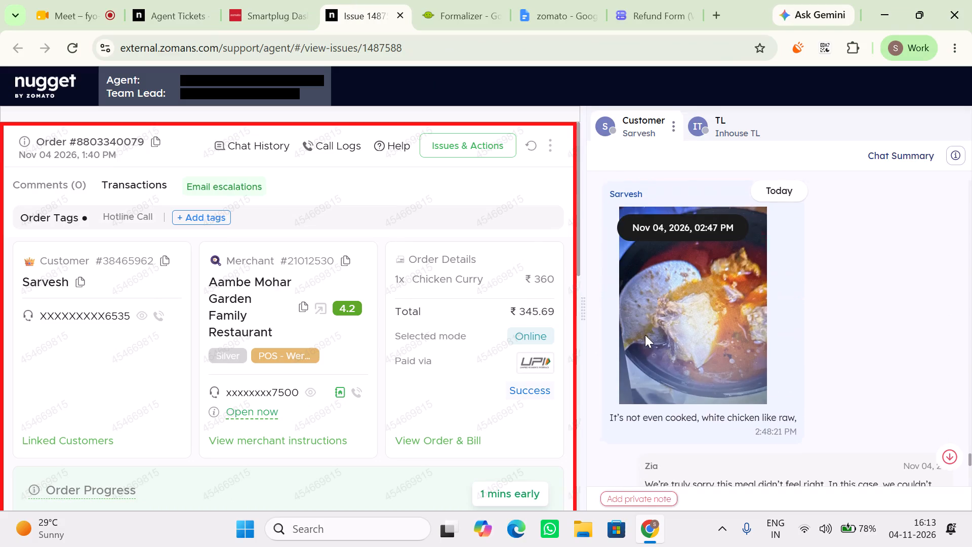
{"action": "scroll", "coordinate": [645, 335], "scroll_direction": "up", "scroll_amount": 1}
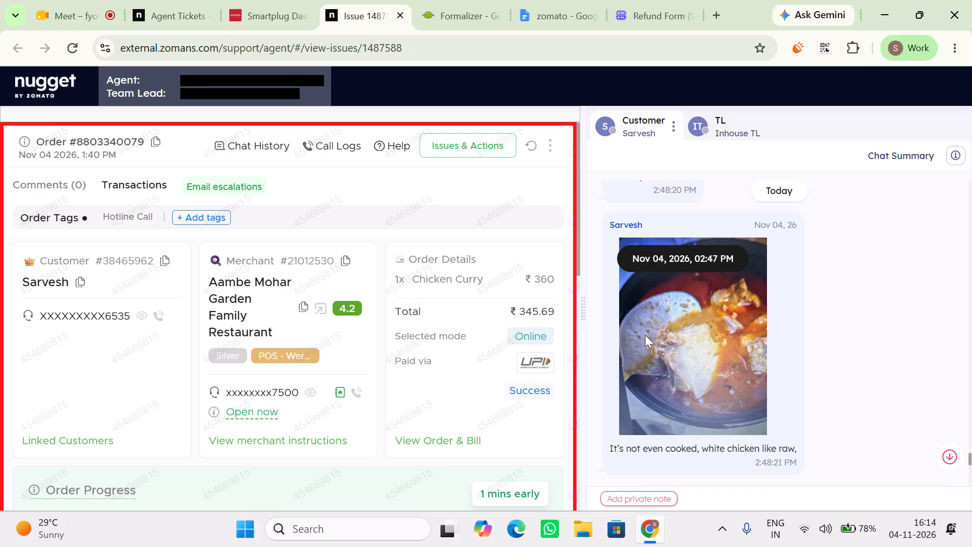
Review the customer's overview of previous orders and refunds, and the merchant's karma summary by issue type.
{"action": "left_click", "coordinate": [57, 288]}
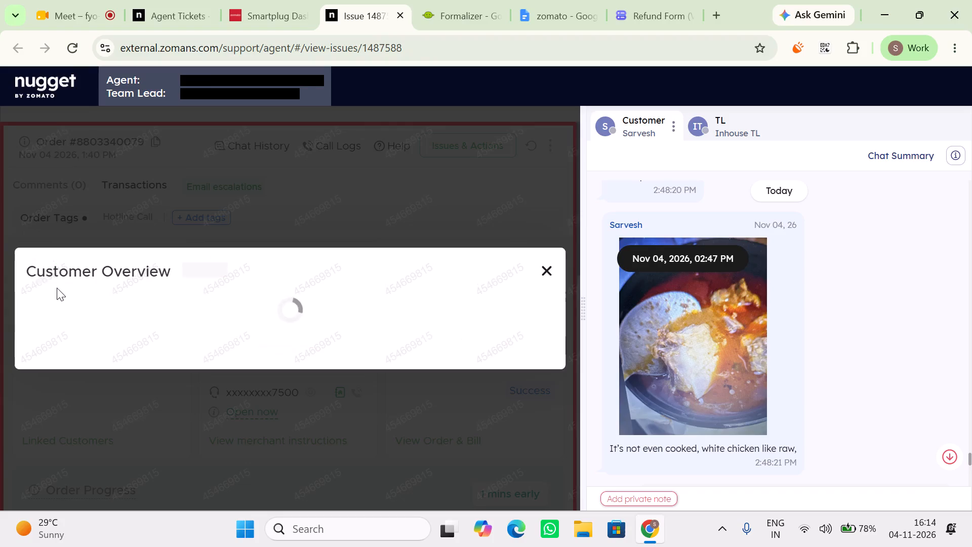
{"action": "left_click", "coordinate": [547, 268]}
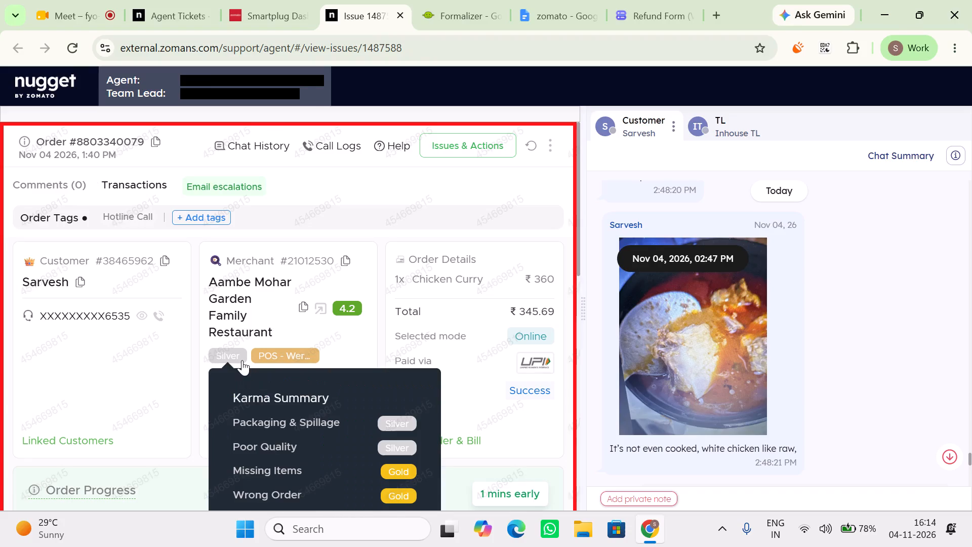
{"action": "scroll", "coordinate": [234, 359], "scroll_direction": "down", "scroll_amount": 1}
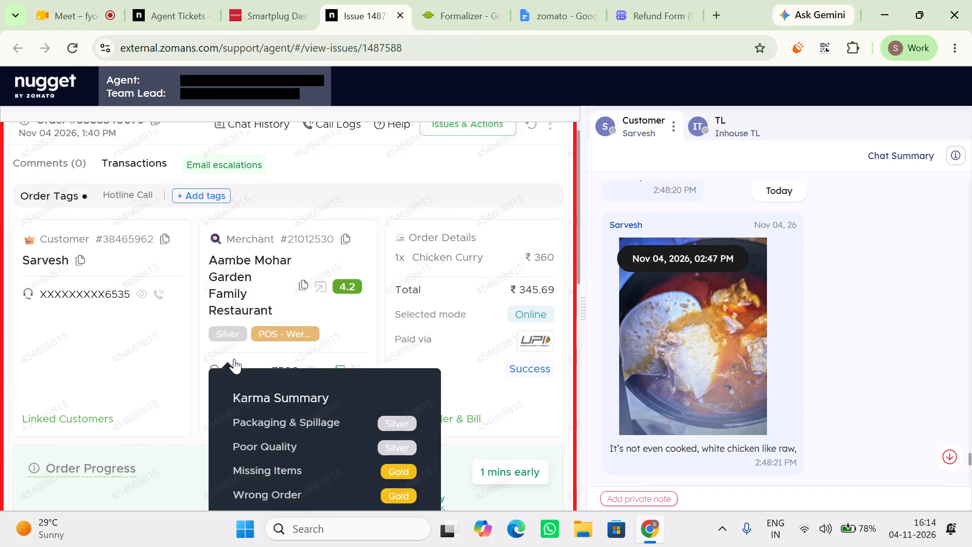
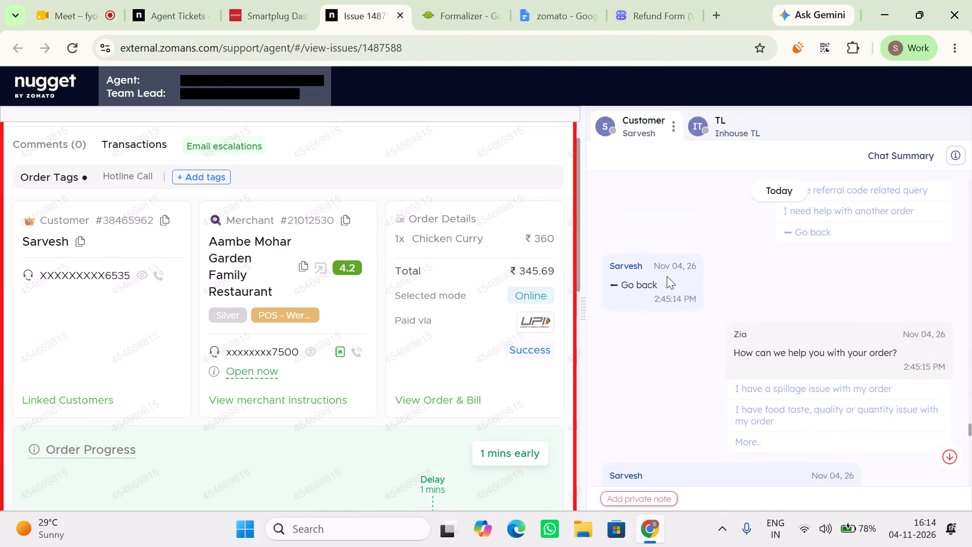
Check the hotline guidance in the zomato document, the open hotline call request ticket, and the earlier comment text in Formalizer.
{"action": "left_click", "coordinate": [442, 0]}
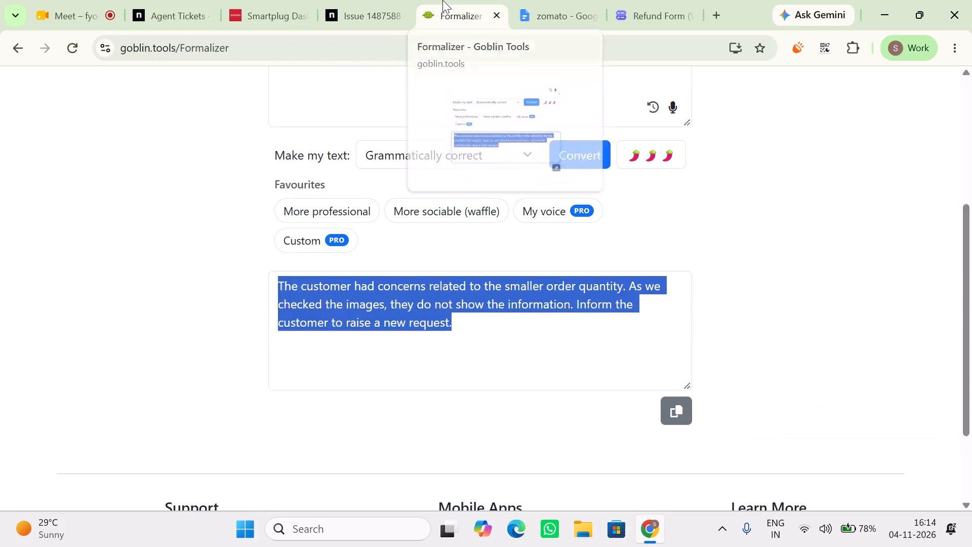
{"action": "left_click", "coordinate": [519, 0]}
{"action": "scroll", "coordinate": [505, 342], "scroll_direction": "up", "scroll_amount": 1}
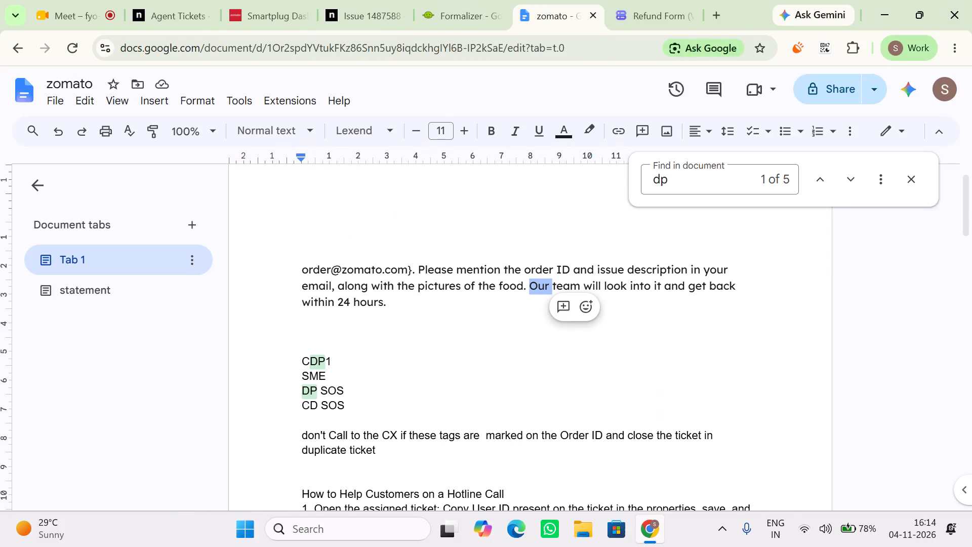
{"action": "scroll", "coordinate": [505, 342], "scroll_direction": "up", "scroll_amount": 1}
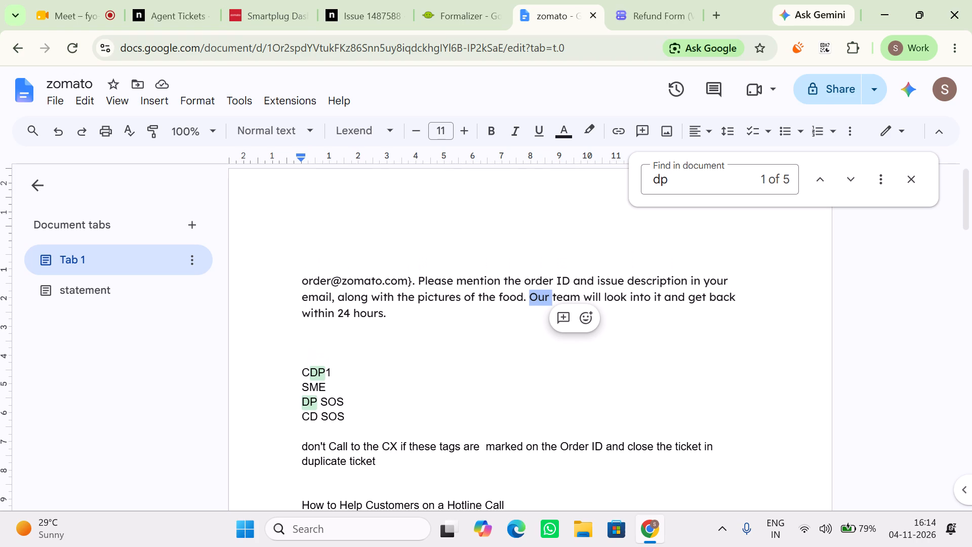
{"action": "left_click", "coordinate": [279, 0]}
{"action": "left_click", "coordinate": [178, 0]}
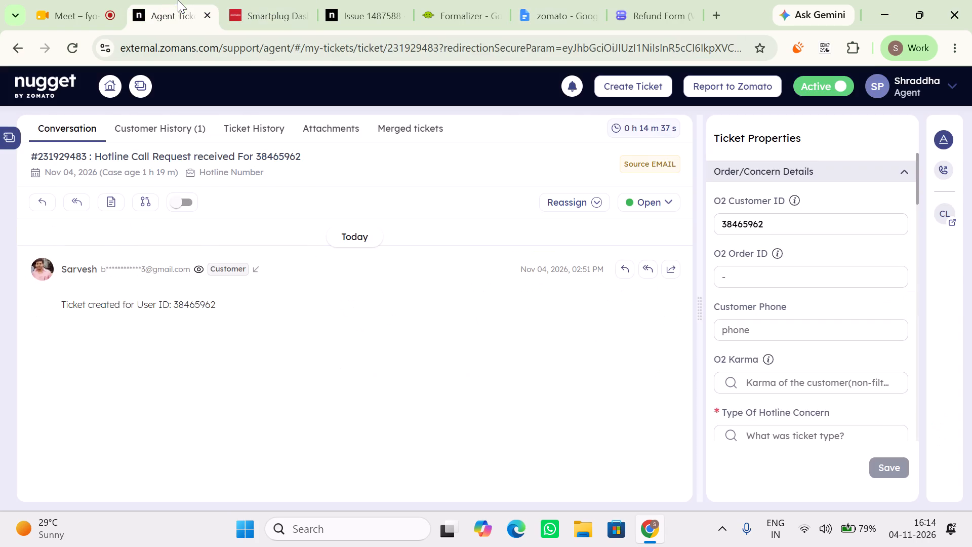
{"action": "left_click", "coordinate": [267, 0]}
{"action": "left_click", "coordinate": [464, 0]}
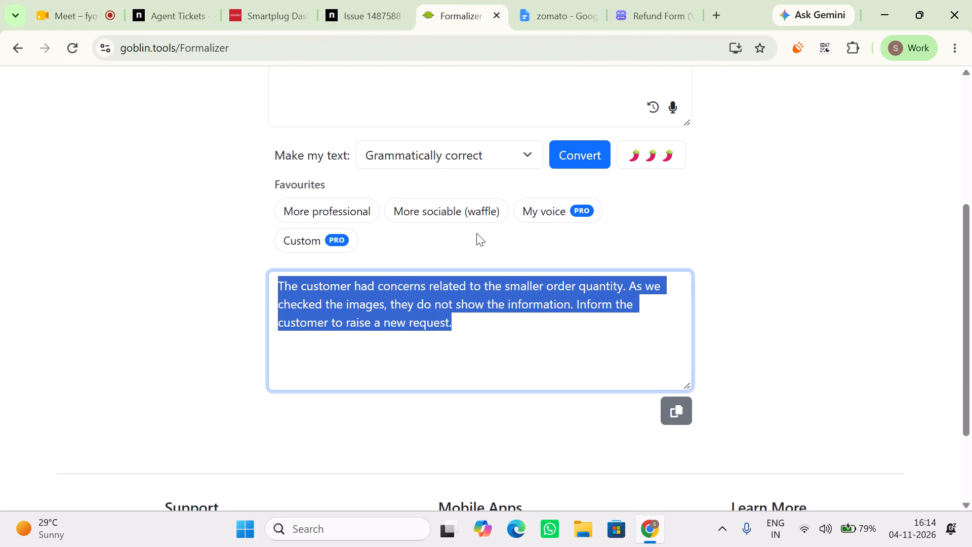
{"action": "scroll", "coordinate": [476, 233], "scroll_direction": "up", "scroll_amount": 2}
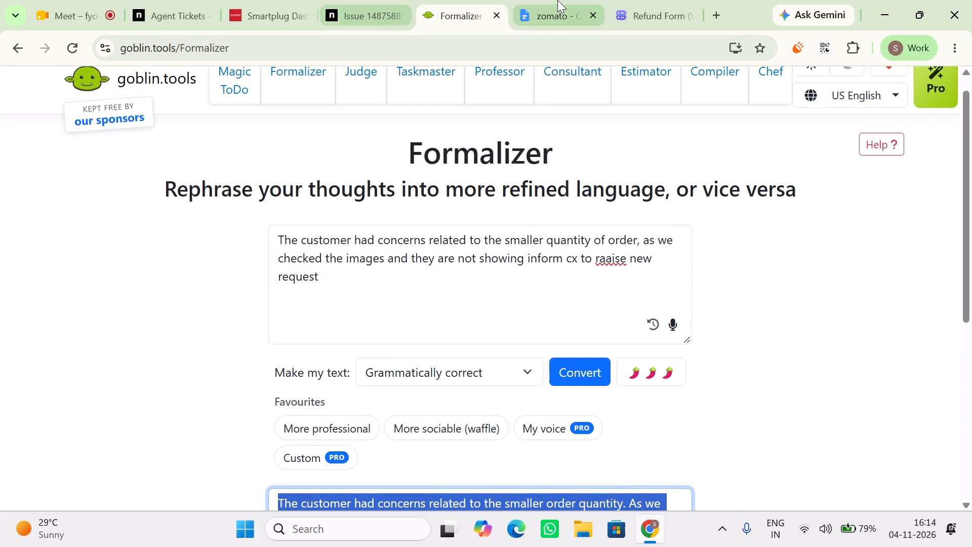
{"action": "left_click", "coordinate": [557, 0]}
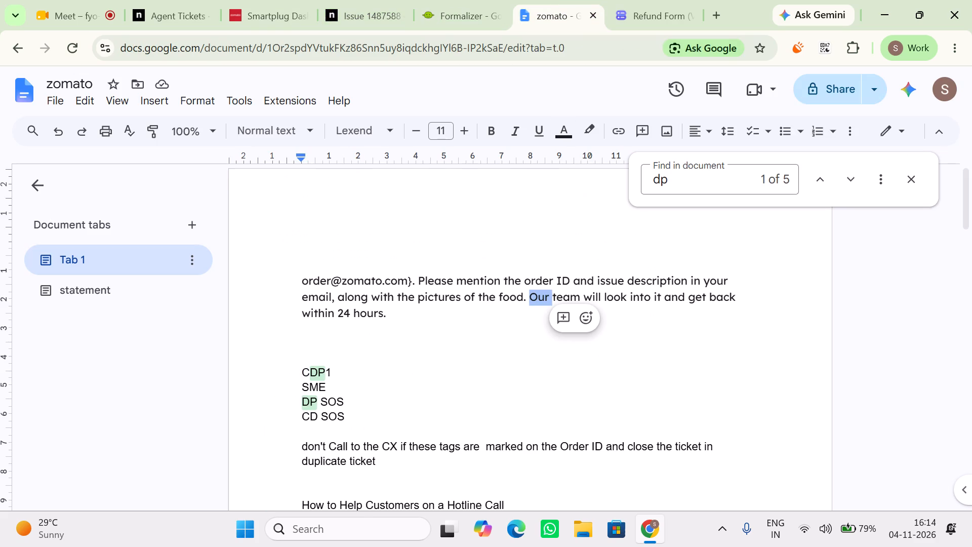
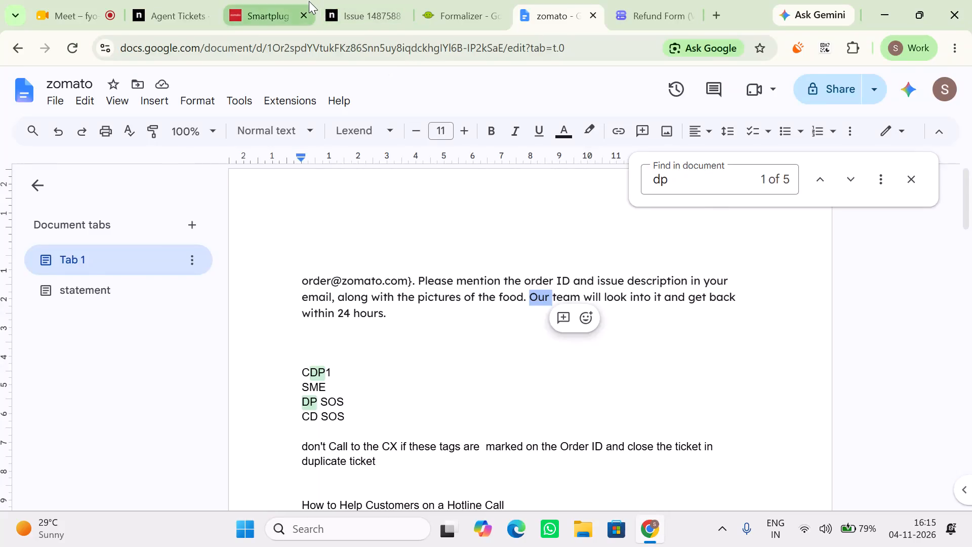
Review the hotline call request ticket, the issue's order details and customer chat, and the call guidance in the zomato document.
{"action": "left_click", "coordinate": [309, 1]}
{"action": "left_click", "coordinate": [218, 3]}
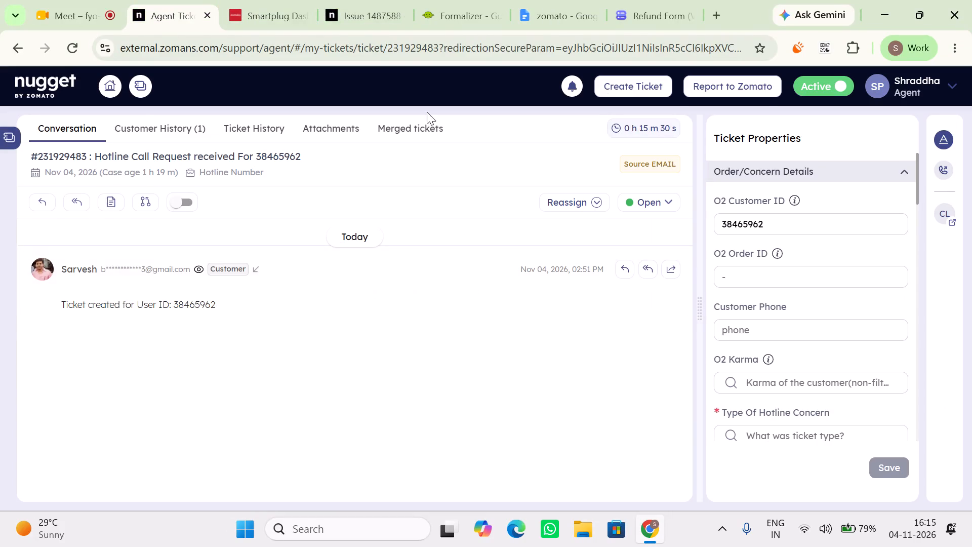
{"action": "left_click", "coordinate": [236, 0]}
{"action": "left_click", "coordinate": [388, 0]}
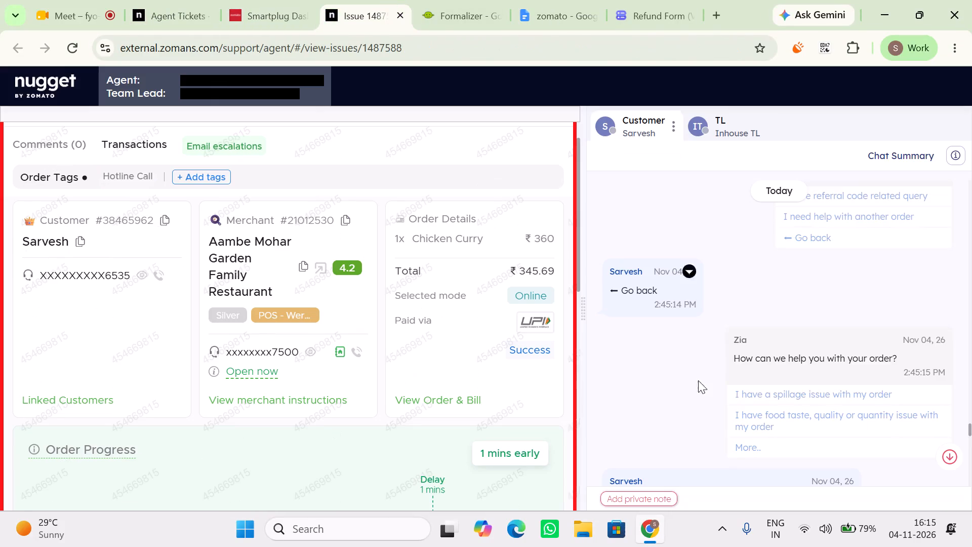
{"action": "scroll", "coordinate": [711, 397], "scroll_direction": "down", "scroll_amount": 2}
{"action": "left_click", "coordinate": [445, 0]}
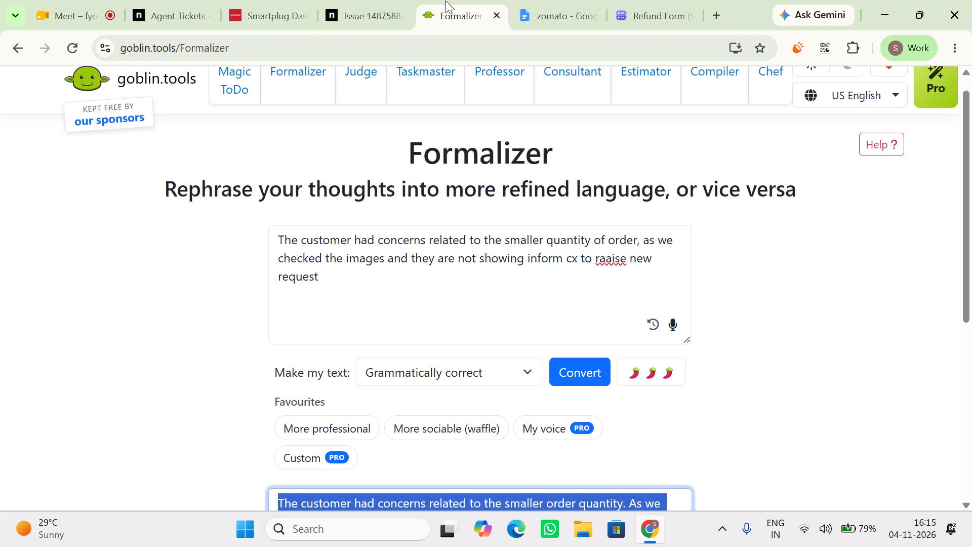
{"action": "left_click", "coordinate": [242, 0]}
{"action": "left_click", "coordinate": [586, 3]}
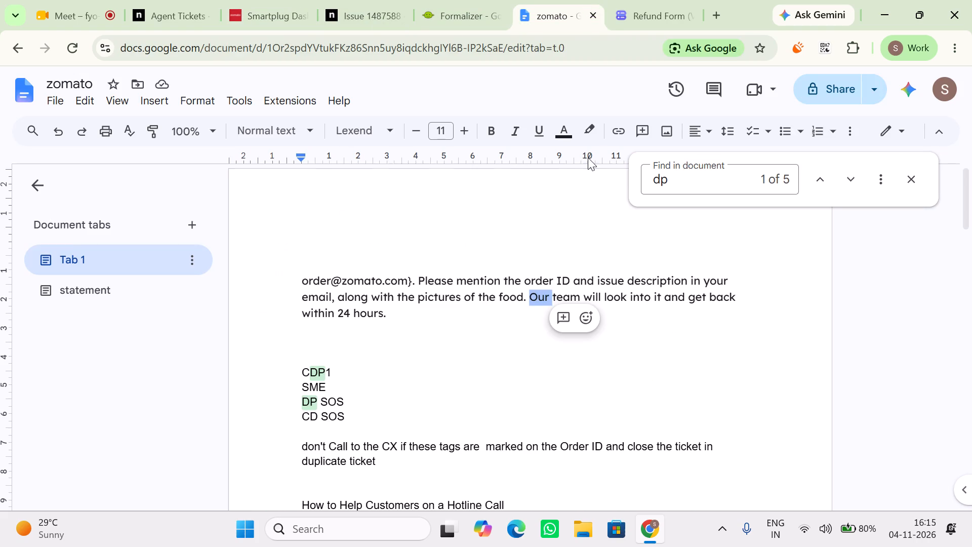
{"action": "scroll", "coordinate": [565, 281], "scroll_direction": "up", "scroll_amount": 1}
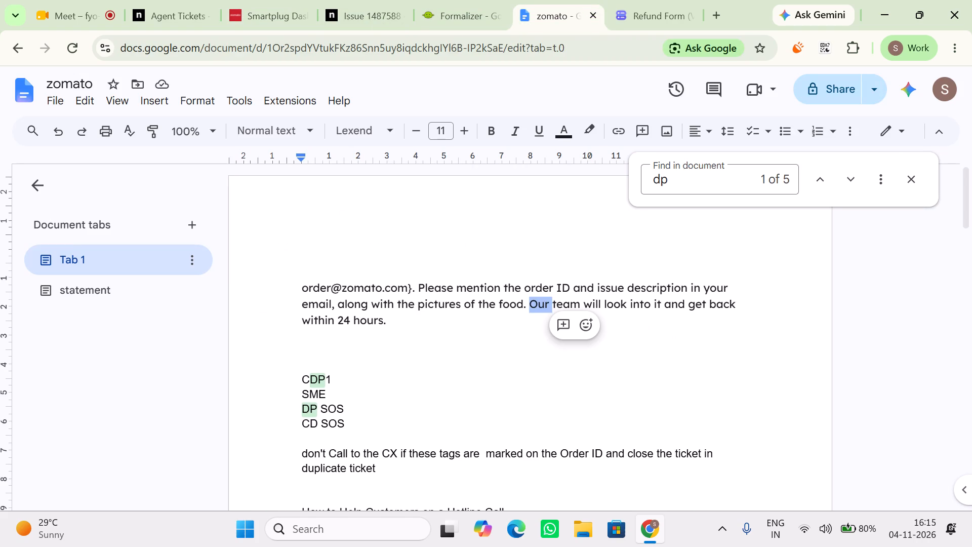
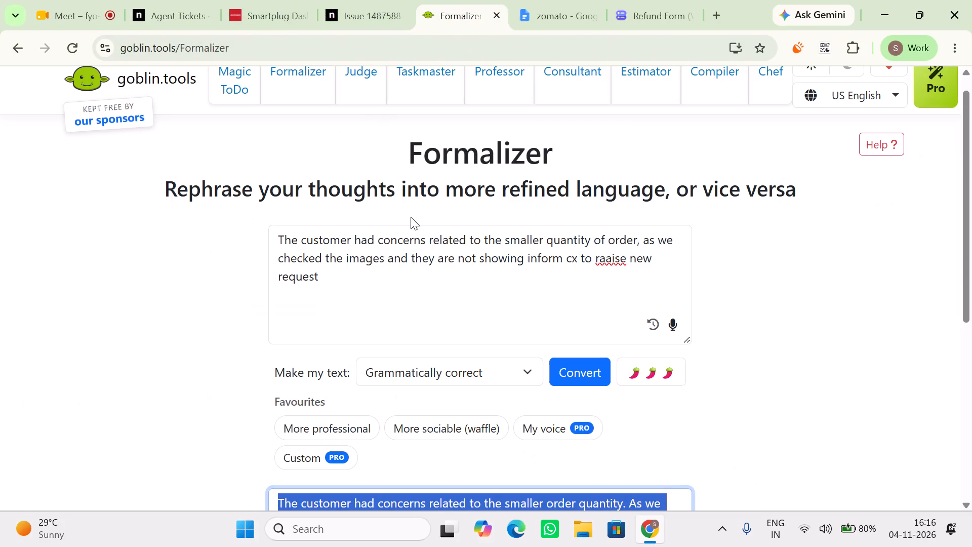
Replace the Formalizer input text with a note that we are not able to verify the cx concern with the images shared.
{"action": "triple_click", "coordinate": [405, 240]}
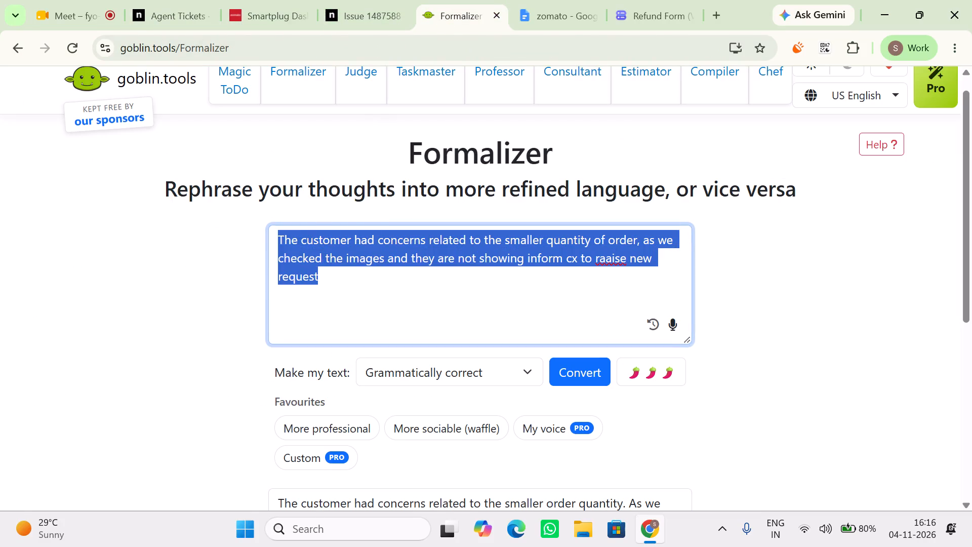
{"action": "type", "text": "we are not ableto"}
{"action": "key", "text": "space"}
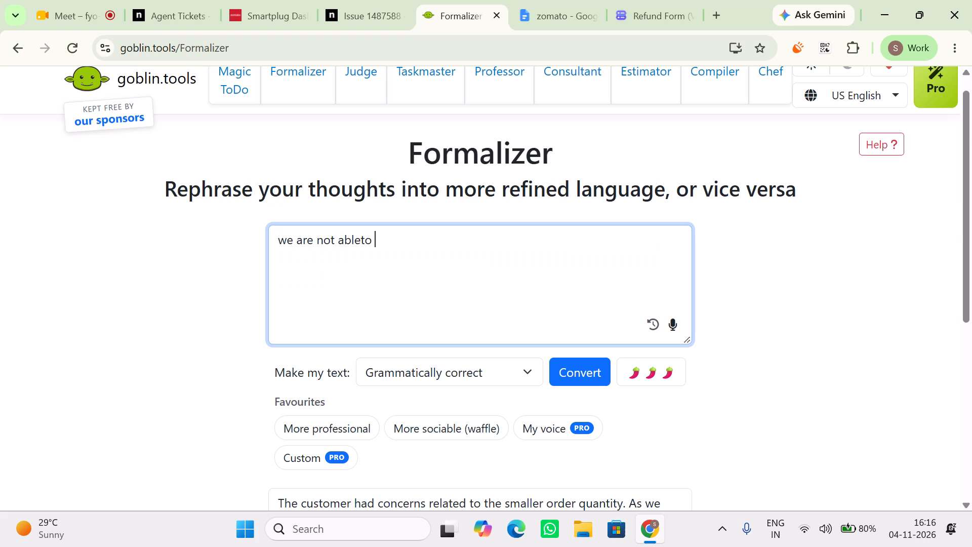
{"action": "key", "text": "a"}
{"action": "key", "text": "BackSpace"}
{"action": "type", "text": "verify the cx cocer"}
{"action": "key", "text": "space"}
{"action": "type", "text": "with"}
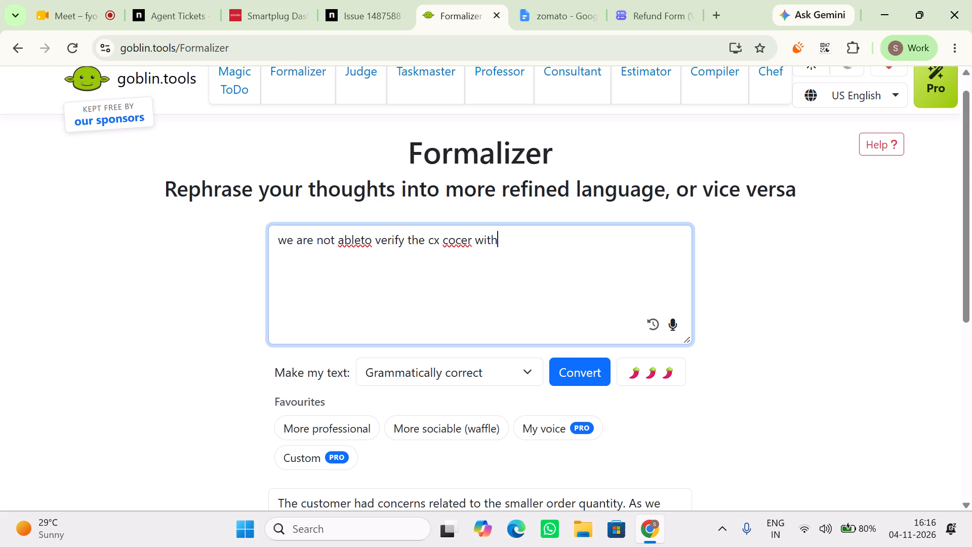
{"action": "key", "text": "space"}
{"action": "type", "text": "the images s"}
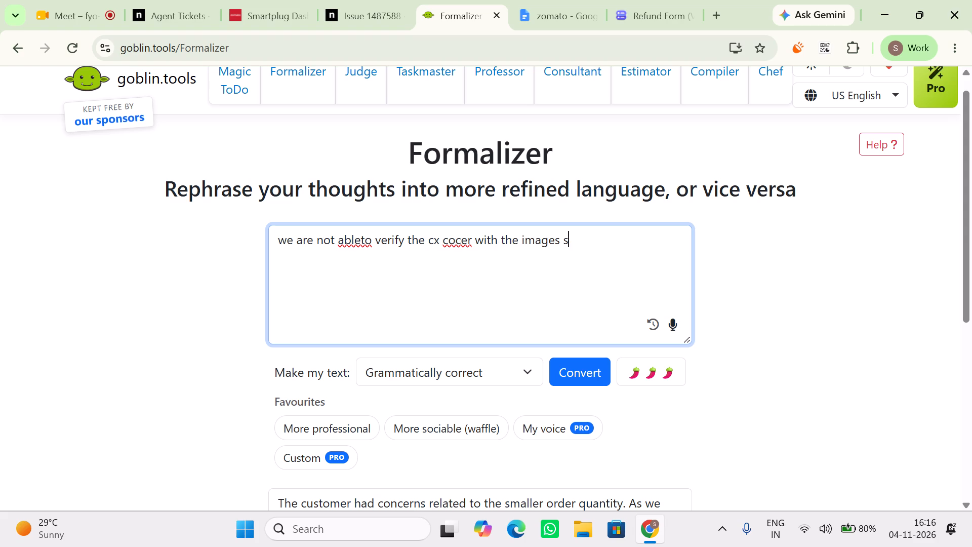
{"action": "type", "text": "ahred by hi"}
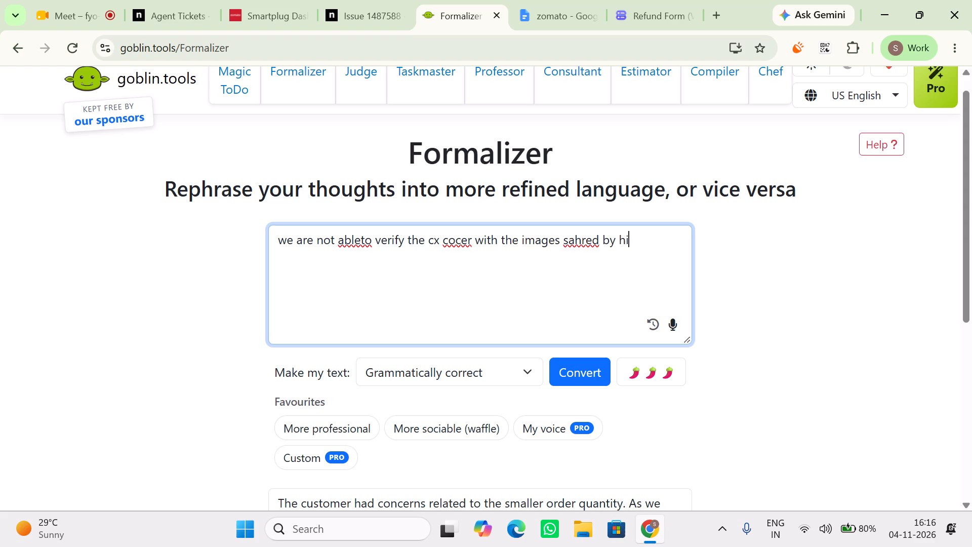
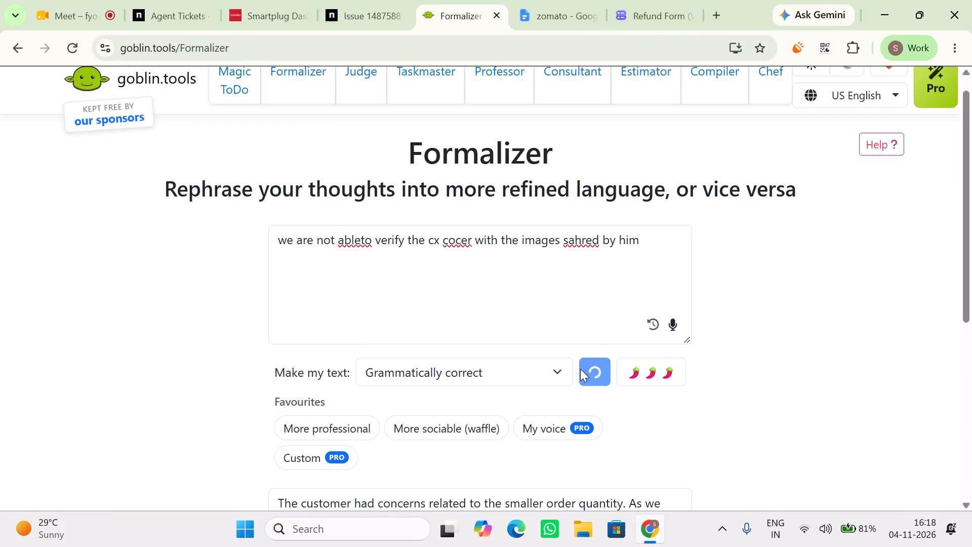
Resume editing the Formalizer input note at the end of its text, after "by him".
{"action": "left_click", "coordinate": [637, 237]}
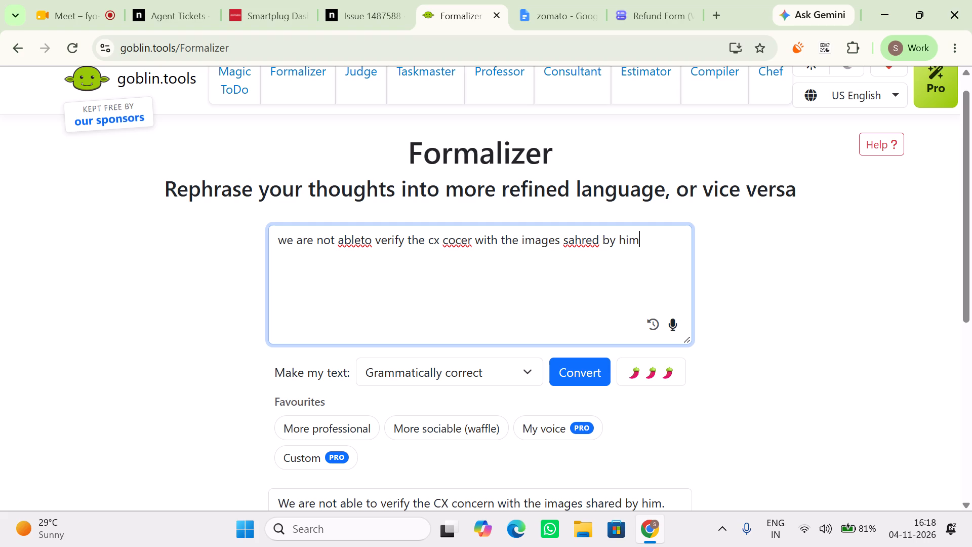
Extend the note with informing the cx to raise a new request, sharing the images and all order details, and convert it to grammatically correct text.
{"action": "key", "text": "space"}
{"action": "type", "text": "ifnrom the cx to raise the ne"}
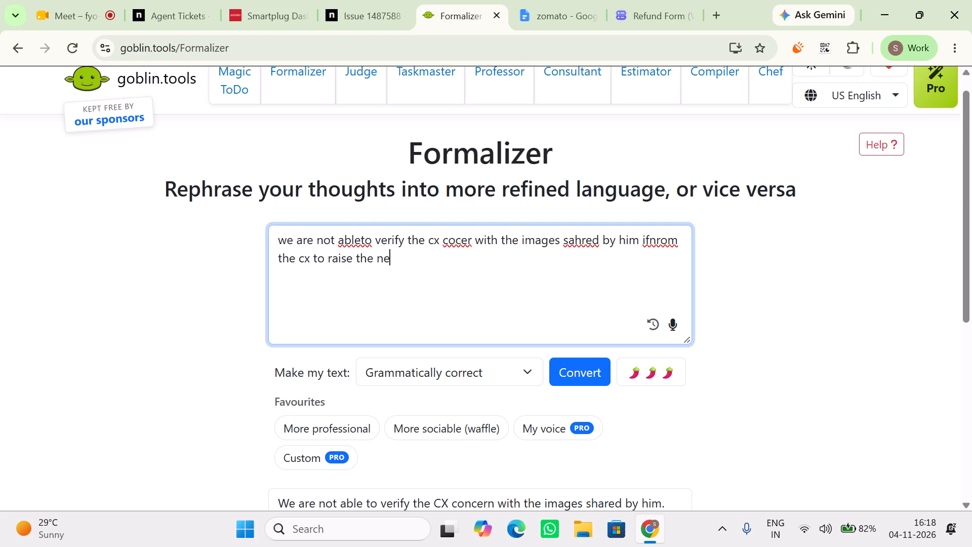
{"action": "type", "text": "w"}
{"action": "key", "text": "space"}
{"action": "type", "text": "reuqest sahred the images also"}
{"action": "key", "text": "space"}
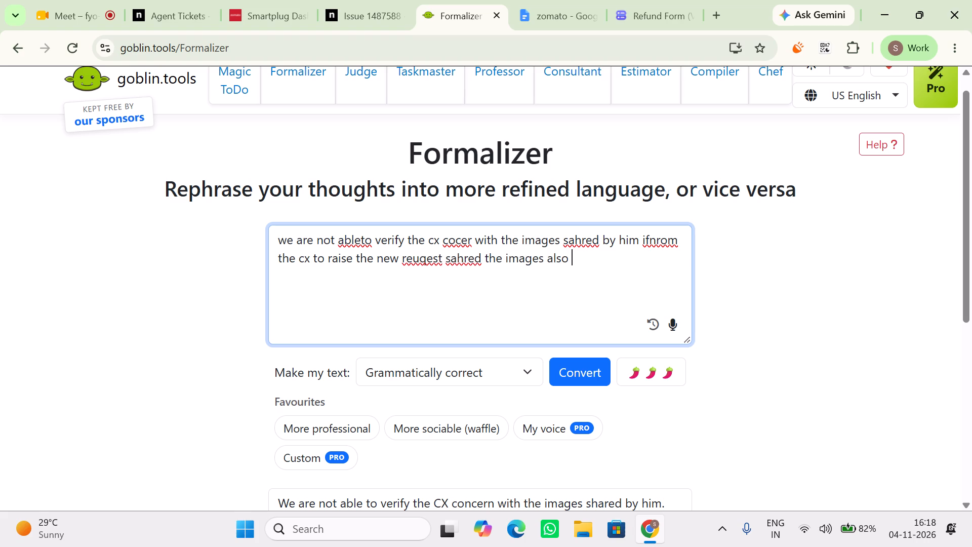
{"action": "key", "text": "t"}
{"action": "key", "text": "BackSpace"}
{"action": "key", "text": "BackSpace"}
{"action": "key", "text": "space"}
{"action": "type", "text": "all the details related to orde"}
{"action": "type", "text": "r"}
{"action": "key", "text": "space"}
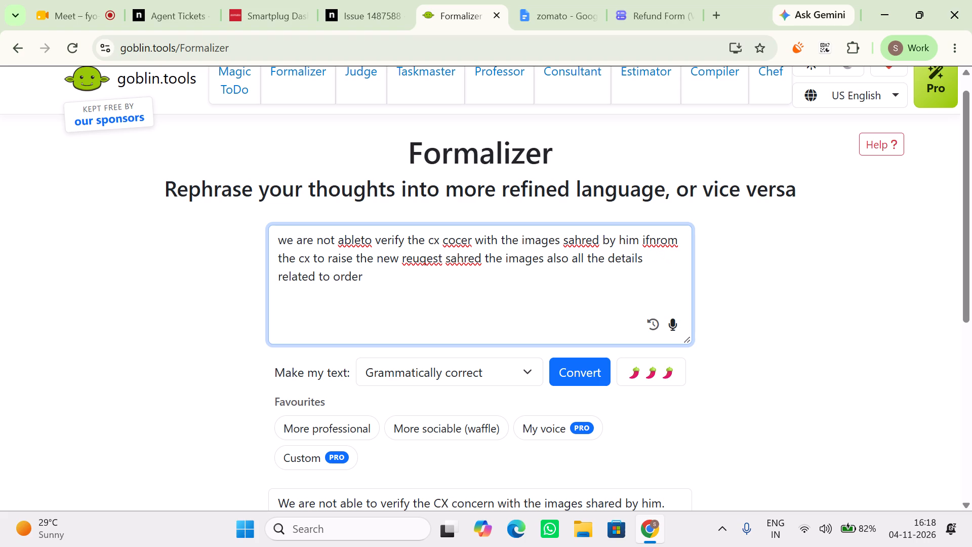
{"action": "left_click", "coordinate": [595, 368]}
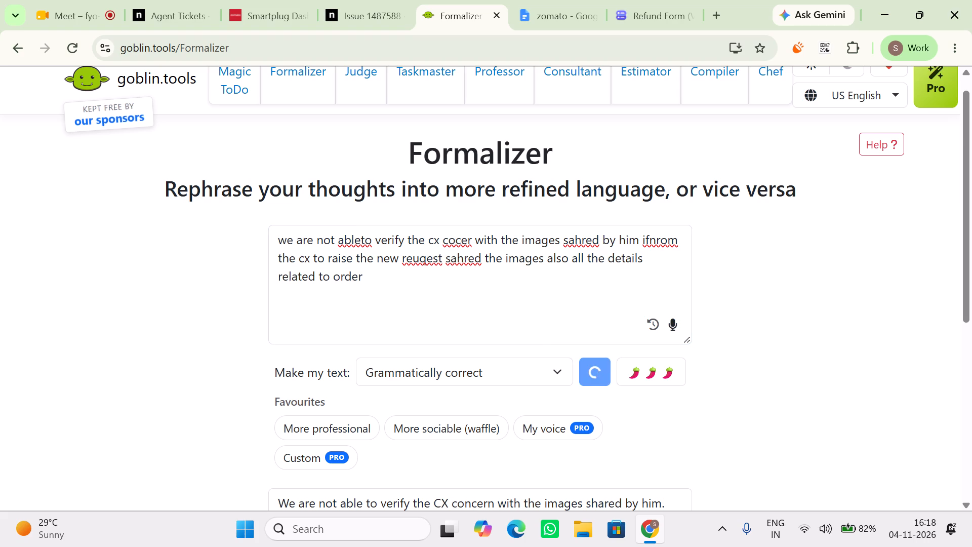
{"action": "scroll", "coordinate": [382, 292], "scroll_direction": "down", "scroll_amount": 2}
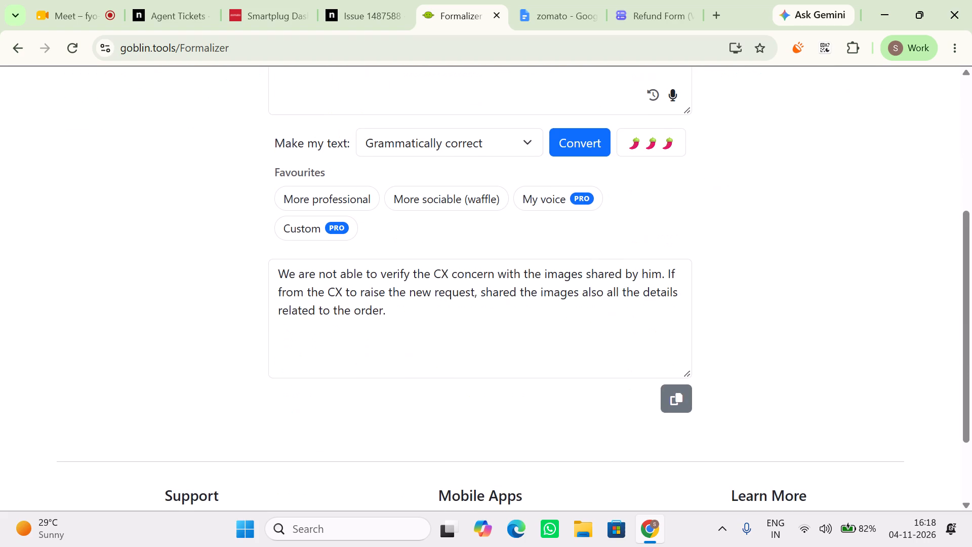
Replace the Formalizer input text with a copy of the converted note.
{"action": "triple_click", "coordinate": [372, 294]}
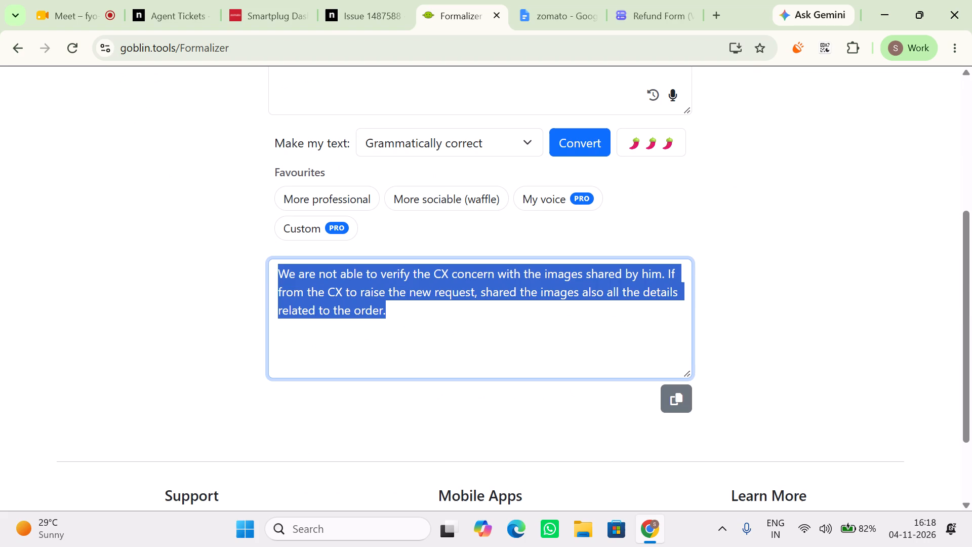
{"action": "key", "text": "ctrl+c"}
{"action": "scroll", "coordinate": [413, 289], "scroll_direction": "up", "scroll_amount": 4}
{"action": "triple_click", "coordinate": [413, 289]}
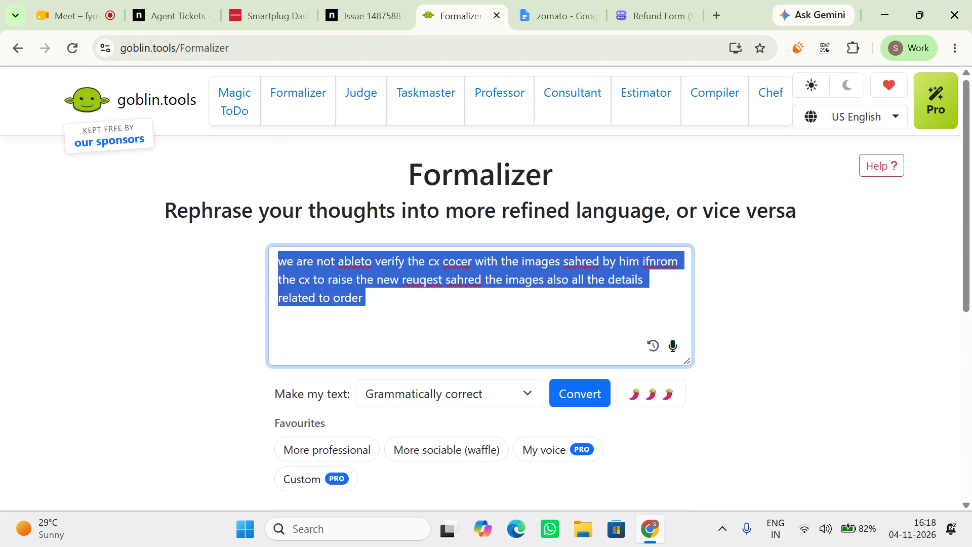
{"action": "key", "text": "ctrl+v"}
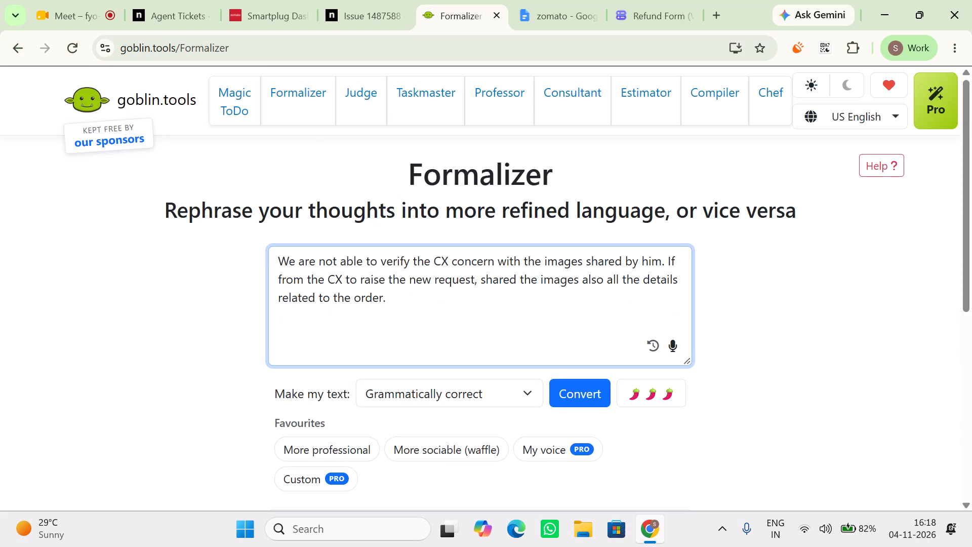
Reword the second sentence's opening from "If from the CX" to "informed CX" and convert the note again.
{"action": "double_click", "coordinate": [669, 262]}
{"action": "left_click_drag", "start_coordinate": [325, 282], "coordinate": [221, 273]}
{"action": "left_click_drag", "start_coordinate": [221, 273], "coordinate": [224, 275]}
{"action": "key", "text": "equal"}
{"action": "key", "text": "BackSpace"}
{"action": "key", "text": "BackSpace"}
{"action": "key", "text": "BackSpace"}
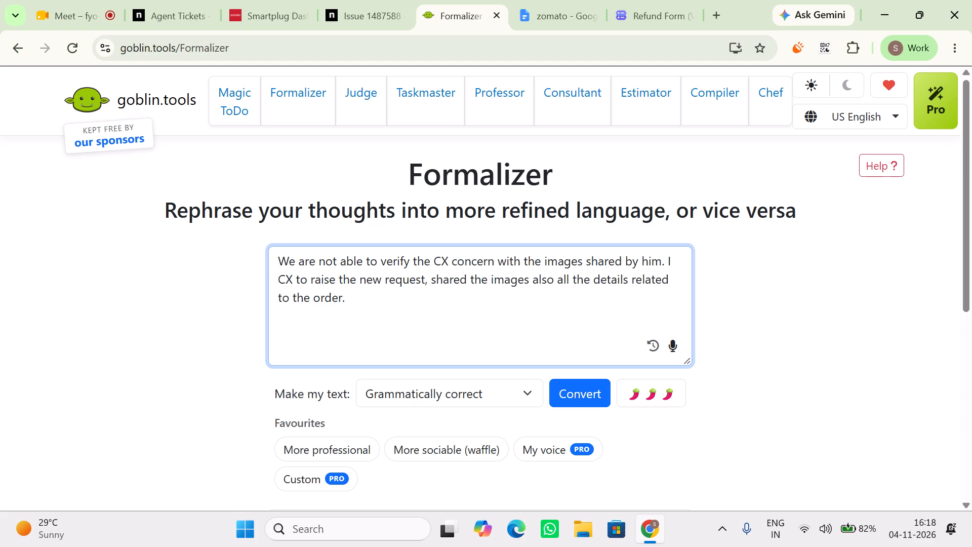
{"action": "key", "text": "BackSpace"}
{"action": "key", "text": "BackSpace"}
{"action": "key", "text": "space"}
{"action": "type", "text": "ino"}
{"action": "key", "text": "BackSpace"}
{"action": "type", "text": "fomred"}
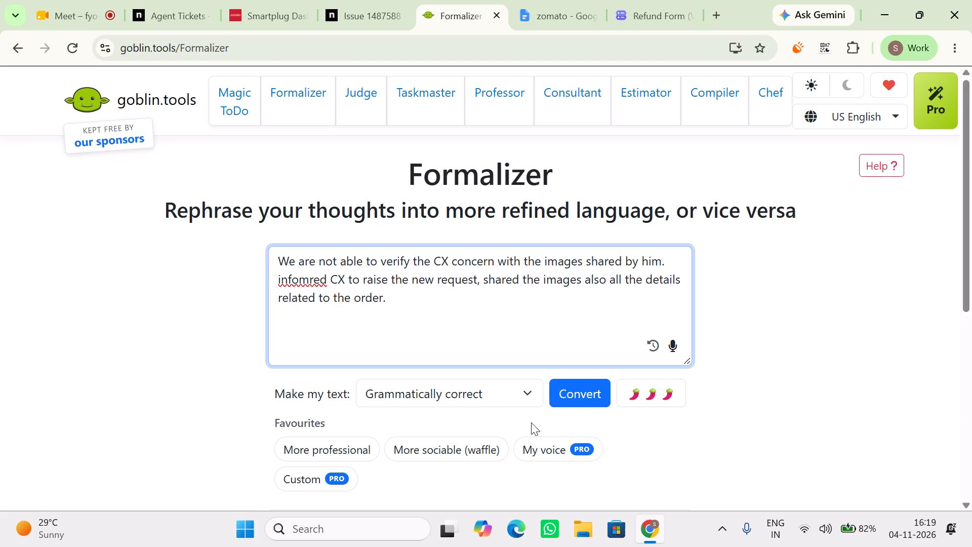
{"action": "left_click", "coordinate": [571, 402]}
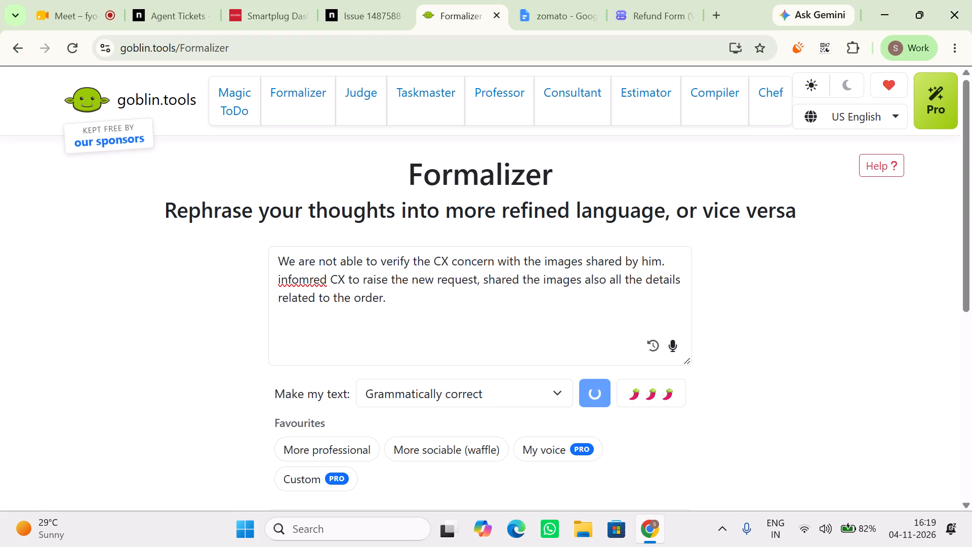
Add "through mail" after "related to the order" at the end of the note and convert it again.
{"action": "left_click", "coordinate": [381, 300]}
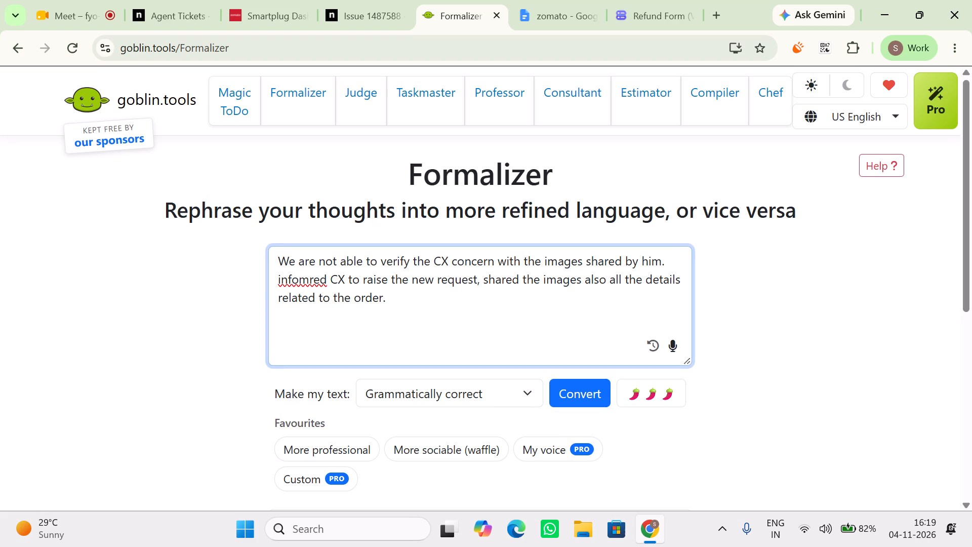
{"action": "key", "text": "Right"}
{"action": "key", "text": "space"}
{"action": "type", "text": "thorugh mail"}
{"action": "left_click", "coordinate": [573, 387]}
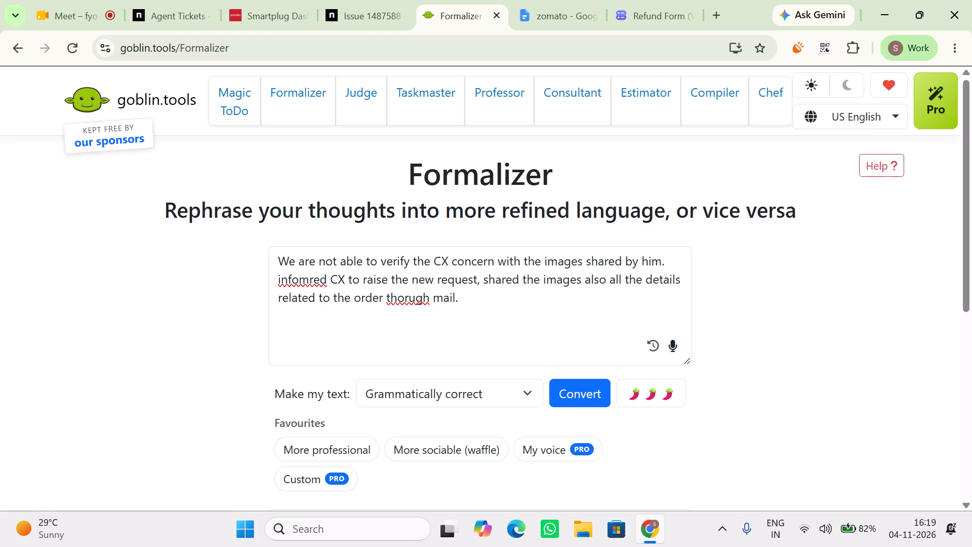
{"action": "scroll", "coordinate": [408, 367], "scroll_direction": "down", "scroll_amount": 3}
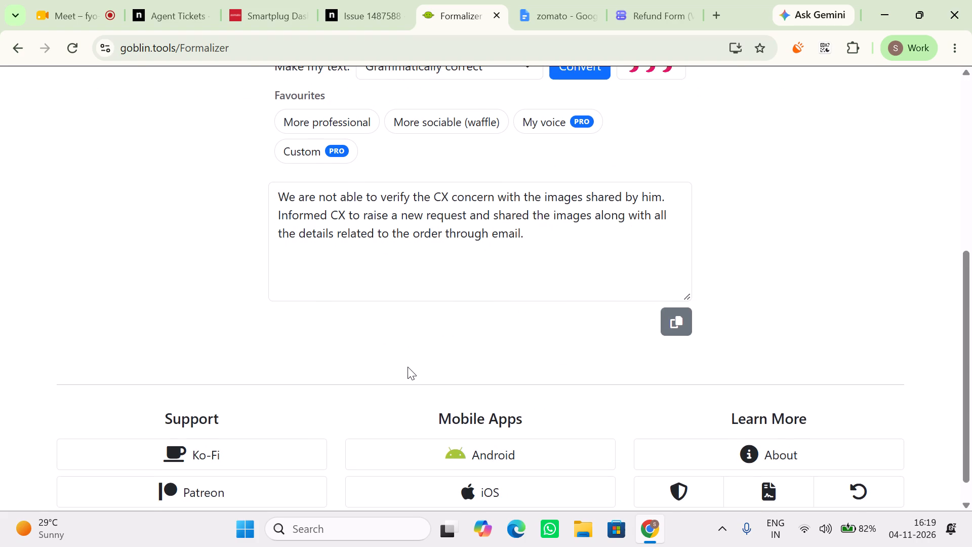
Copy the full converted note from the Formalizer output.
{"action": "triple_click", "coordinate": [404, 196]}
{"action": "key", "text": "ctrl+c"}
{"action": "key", "text": "ctrl+c"}
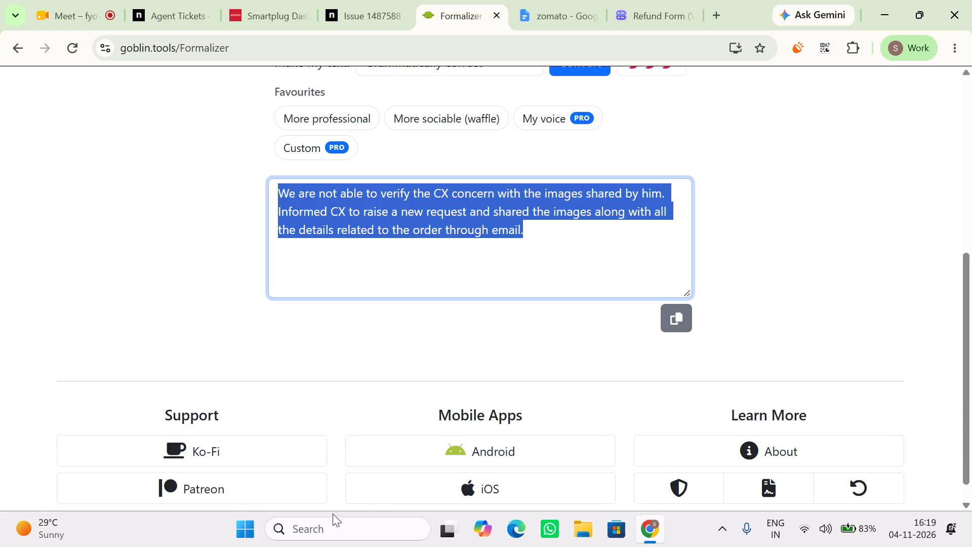
Search the computer for "ku" and open the Kuro app.
{"action": "left_click", "coordinate": [318, 525]}
{"action": "type", "text": "ku"}
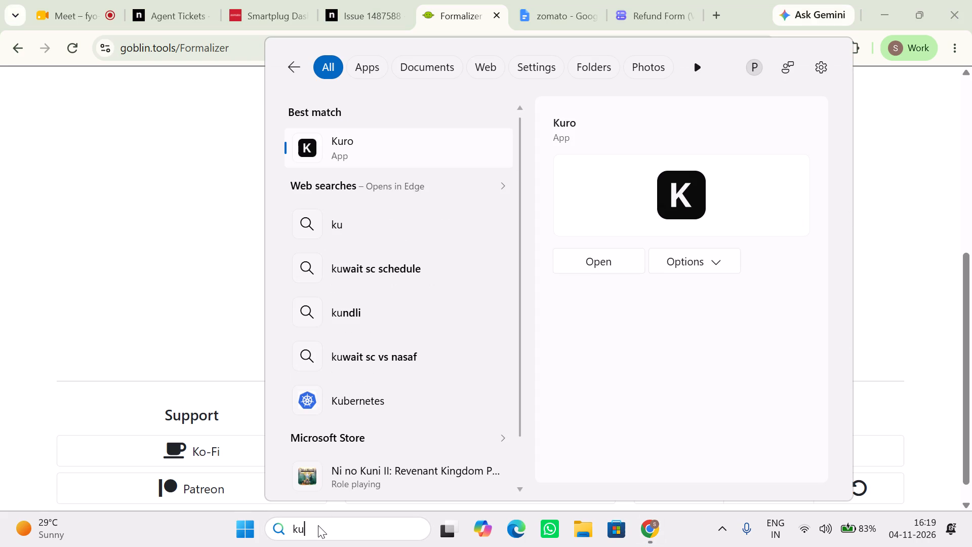
{"action": "left_click", "coordinate": [605, 258]}
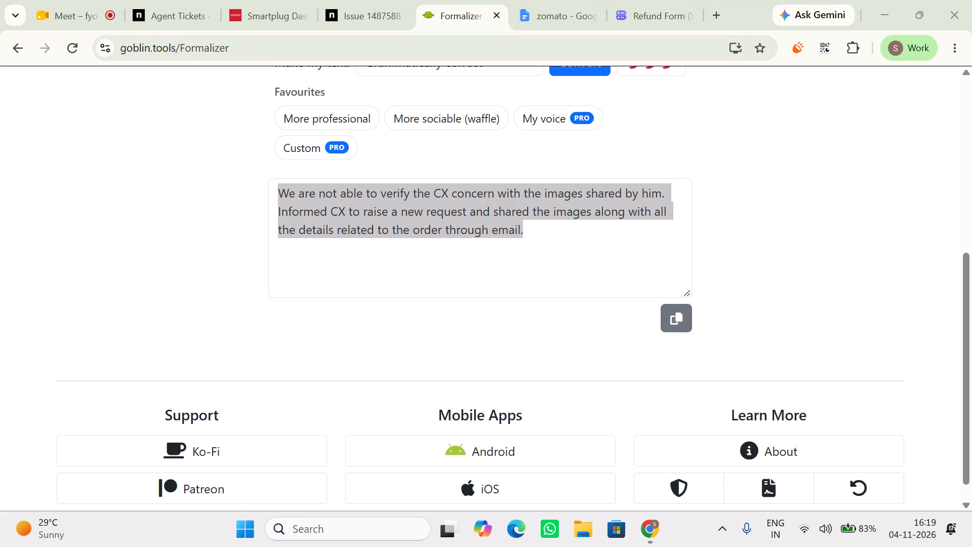
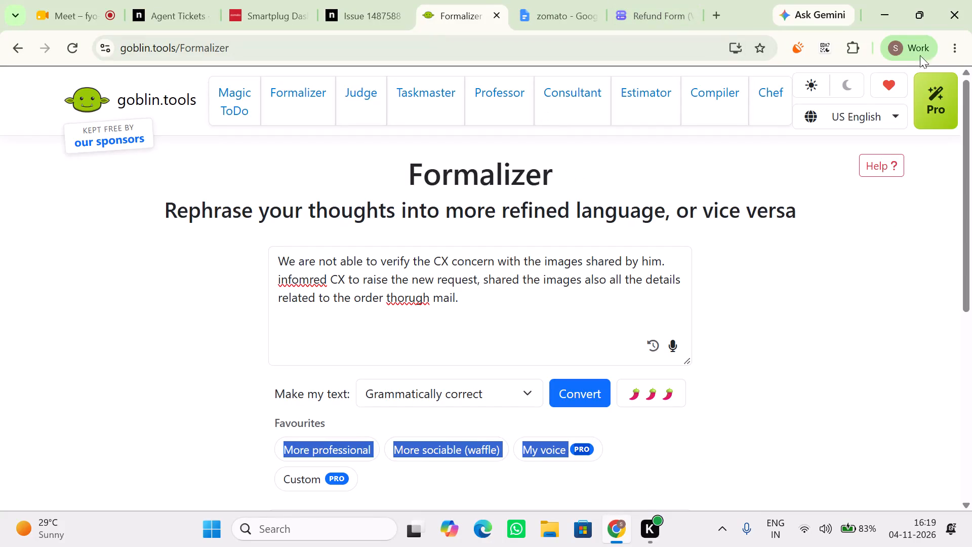
Open the browser's account profile overview with the other available Chrome profiles.
{"action": "left_click", "coordinate": [911, 45]}
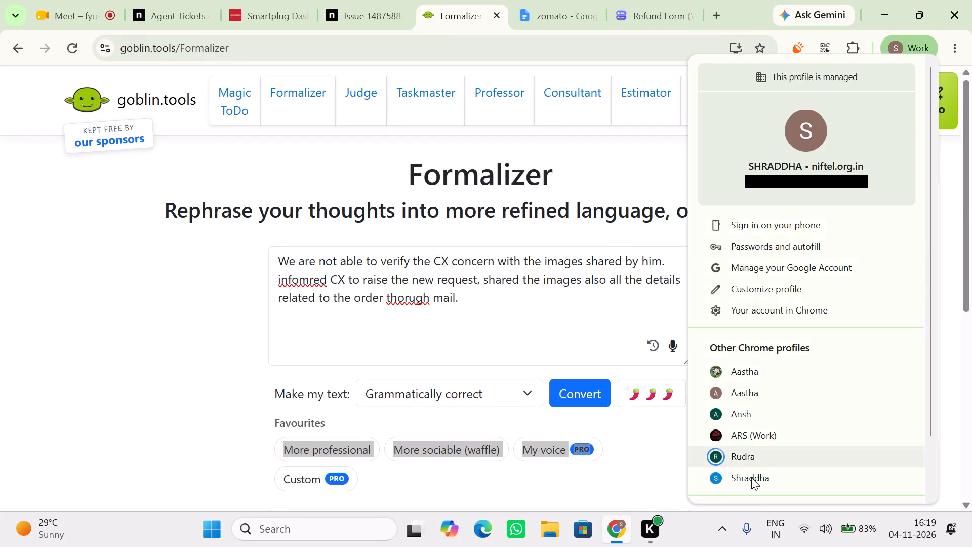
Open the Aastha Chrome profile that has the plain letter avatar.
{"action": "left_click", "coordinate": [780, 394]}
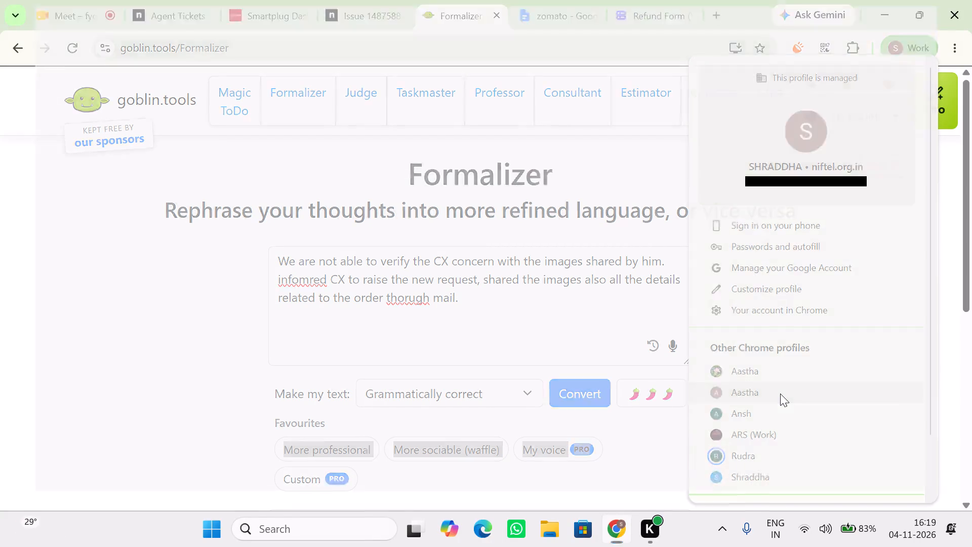
Switch to the other Aastha Chrome profile, the one with the picture avatar, and open its Gmail inbox.
{"action": "left_click", "coordinate": [916, 57]}
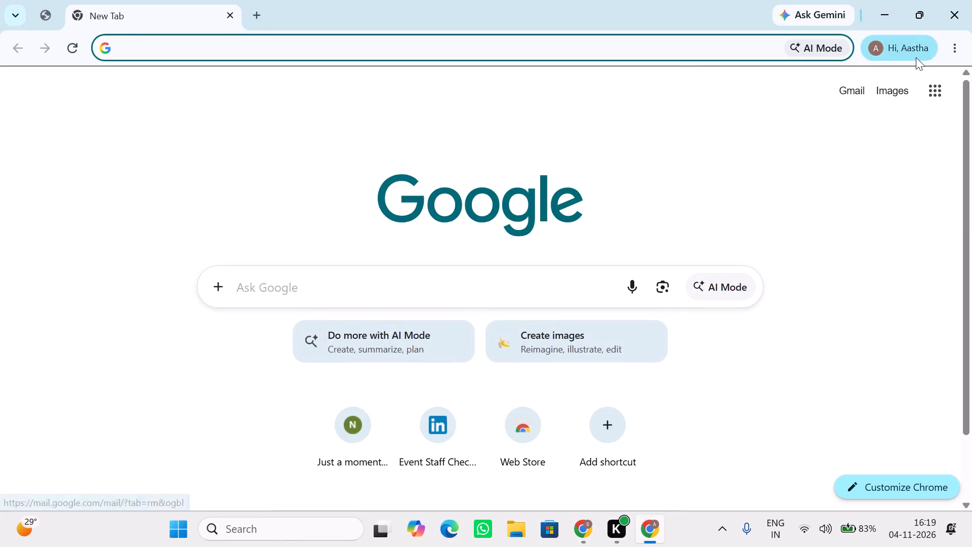
{"action": "scroll", "coordinate": [777, 462], "scroll_direction": "down", "scroll_amount": 1}
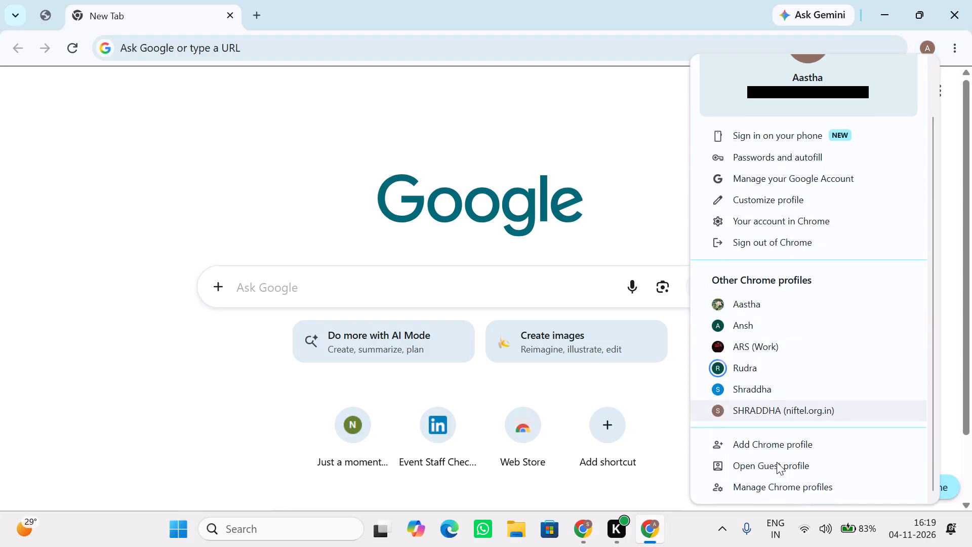
{"action": "scroll", "coordinate": [777, 462], "scroll_direction": "down", "scroll_amount": 1}
{"action": "left_click", "coordinate": [751, 307]}
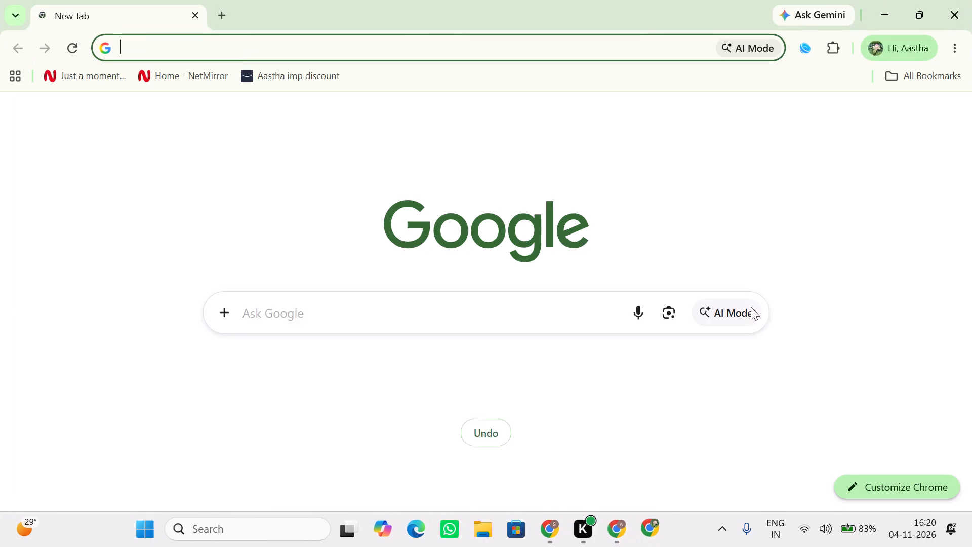
{"action": "left_click", "coordinate": [811, 112]}
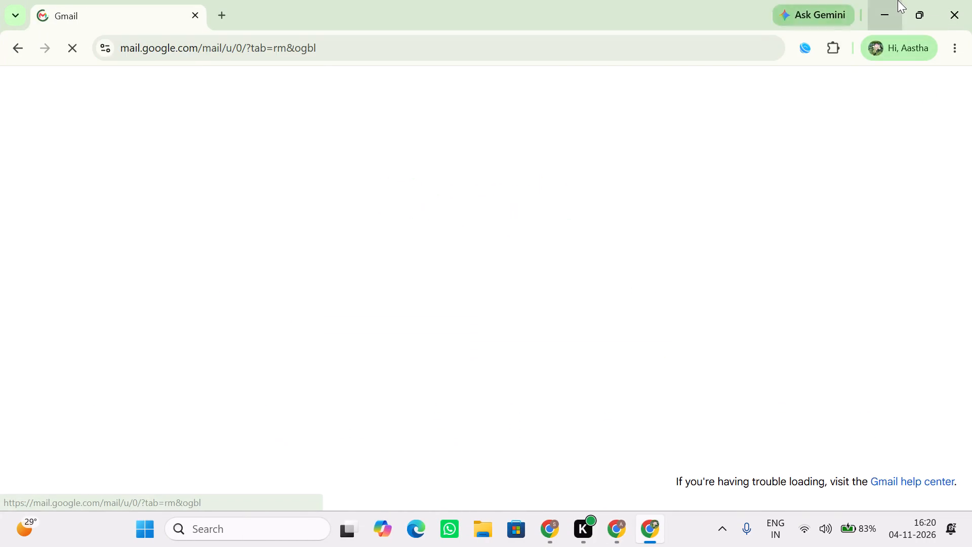
Minimise the Gmail window and close the new-tab window of the letter-avatar Aastha profile, returning to the Formalizer page.
{"action": "left_click", "coordinate": [898, 0]}
{"action": "left_click", "coordinate": [960, 0]}
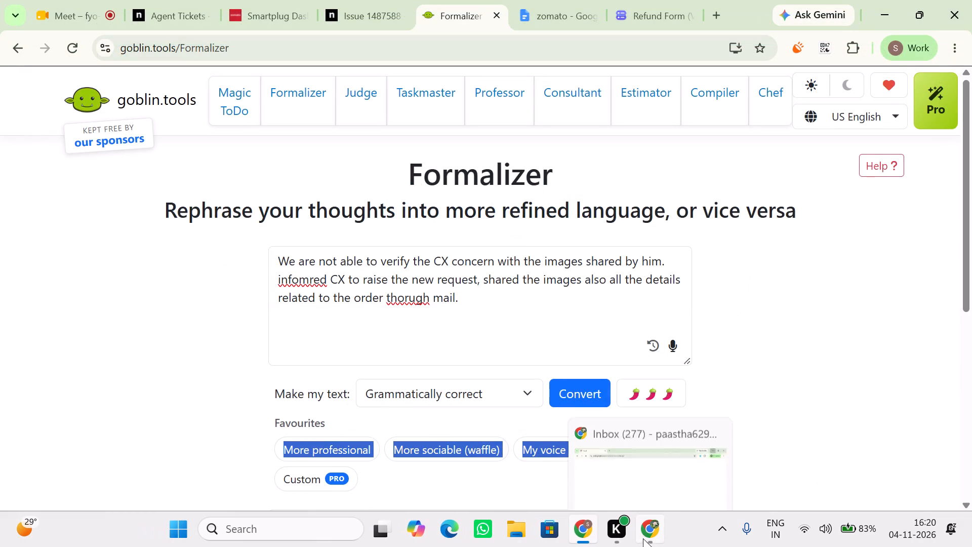
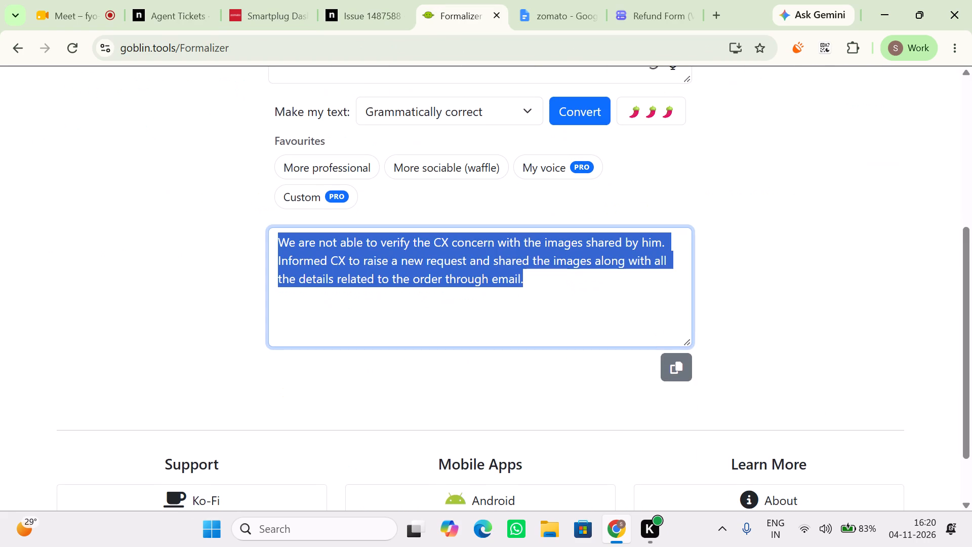
Copy the grammatically corrected note about the unverifiable images from the Formalizer output.
{"action": "key", "text": "ctrl+c"}
{"action": "key", "text": "ctrl+c"}
{"action": "key", "text": "ctrl+c"}
{"action": "key", "text": "ctrl+c"}
{"action": "key", "text": "ctrl+c"}
{"action": "key", "text": "ctrl+c"}
{"action": "key", "text": "ctrl+c"}
{"action": "key", "text": "ctrl+c"}
{"action": "key", "text": "ctrl+c"}
{"action": "key", "text": "ctrl+c"}
{"action": "key", "text": "ctrl+c"}
{"action": "key", "text": "ctrl+c"}
{"action": "key", "text": "ctrl+c"}
{"action": "key", "text": "ctrl+c"}
{"action": "key", "text": "ctrl+c"}
{"action": "key", "text": "ctrl+c"}
{"action": "key", "text": "ctrl+c"}
{"action": "key", "text": "ctrl+c"}
{"action": "key", "text": "ctrl+c"}
{"action": "key", "text": "ctrl+c"}
{"action": "key", "text": "ctrl+c"}
{"action": "key", "text": "ctrl+c"}
{"action": "key", "text": "ctrl+c"}
{"action": "key", "text": "ctrl+c"}
{"action": "key", "text": "ctrl+c"}
{"action": "key", "text": "ctrl+c"}
{"action": "key", "text": "ctrl+c"}
{"action": "key", "text": "ctrl+c"}
{"action": "key", "text": "ctrl+c"}
{"action": "key", "text": "ctrl+c"}
{"action": "key", "text": "ctrl+c"}
{"action": "key", "text": "ctrl+c"}
{"action": "key", "text": "ctrl+c"}
{"action": "key", "text": "ctrl+c"}
{"action": "key", "text": "ctrl+c"}
{"action": "key", "text": "ctrl+c"}
{"action": "key", "text": "ctrl+c"}
{"action": "key", "text": "ctrl+c"}
{"action": "key", "text": "ctrl+c"}
{"action": "key", "text": "ctrl+c"}
{"action": "key", "text": "ctrl+c"}
{"action": "key", "text": "ctrl+c"}
{"action": "key", "text": "ctrl+c"}
Add the copied text as a private note on the hotline call request ticket in Agent Tickets.
{"action": "left_click", "coordinate": [230, 0]}
{"action": "left_click", "coordinate": [171, 0]}
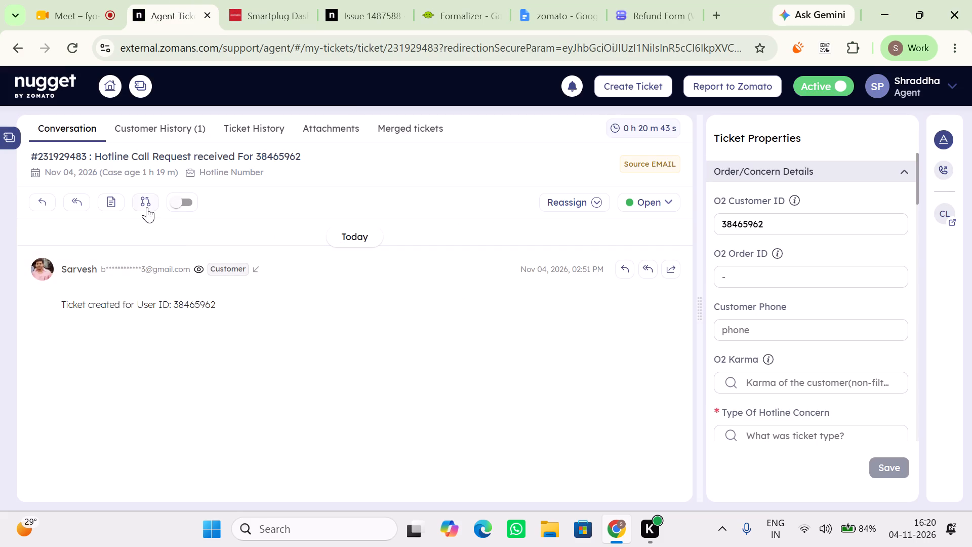
{"action": "left_click", "coordinate": [117, 200]}
{"action": "left_click", "coordinate": [401, 308]}
{"action": "key", "text": "ctrl+v"}
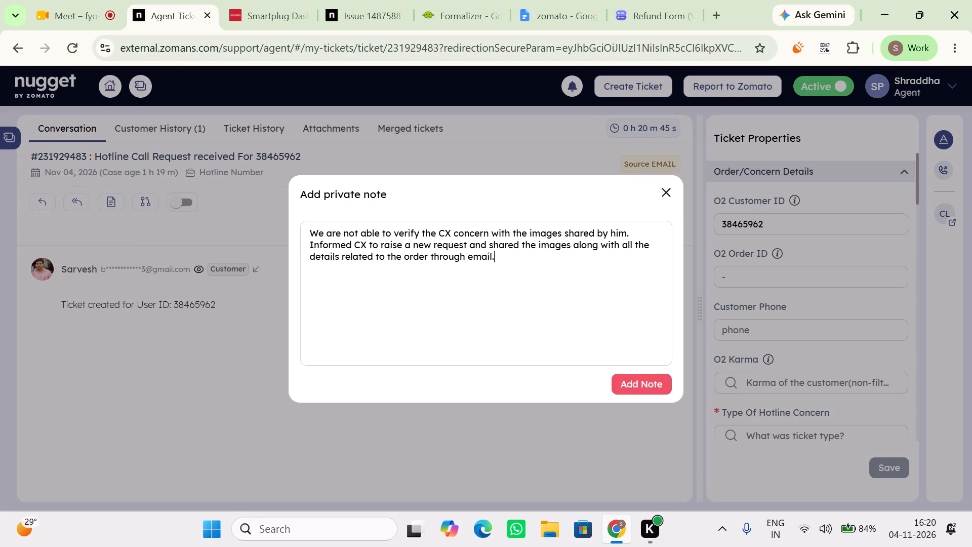
{"action": "left_click", "coordinate": [636, 393]}
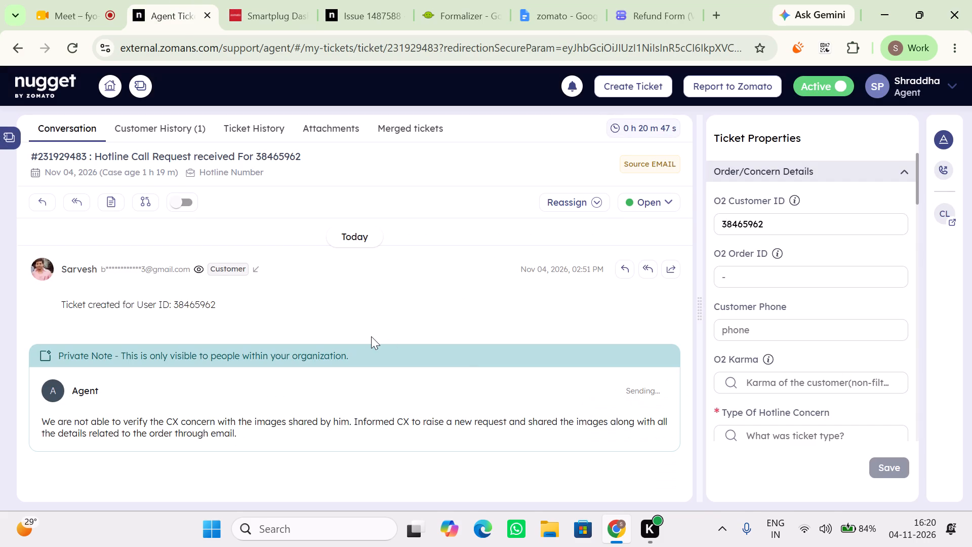
Copy the chicken curry order's number from the Smartplug dashboard into the ticket's O2 Order ID field.
{"action": "left_click", "coordinate": [227, 0]}
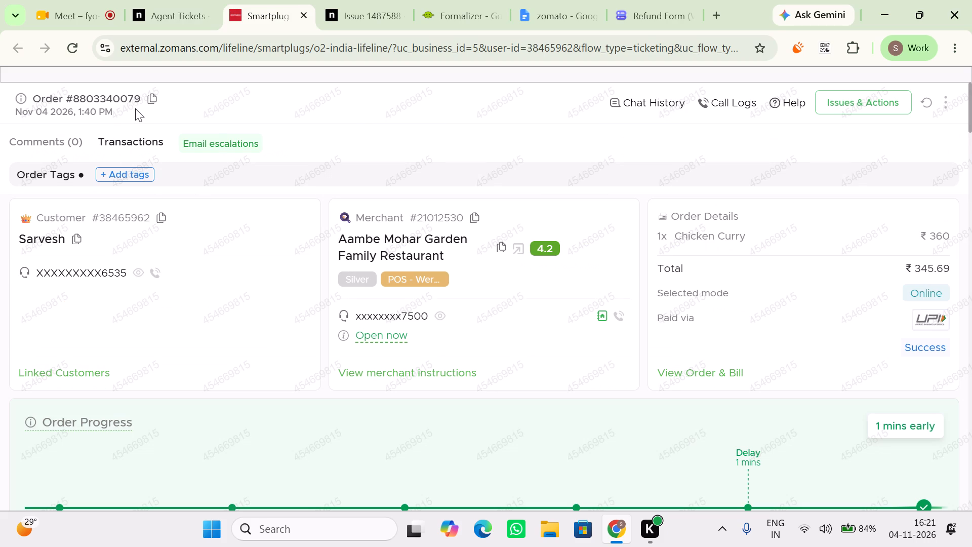
{"action": "left_click", "coordinate": [147, 102]}
{"action": "left_click", "coordinate": [186, 0]}
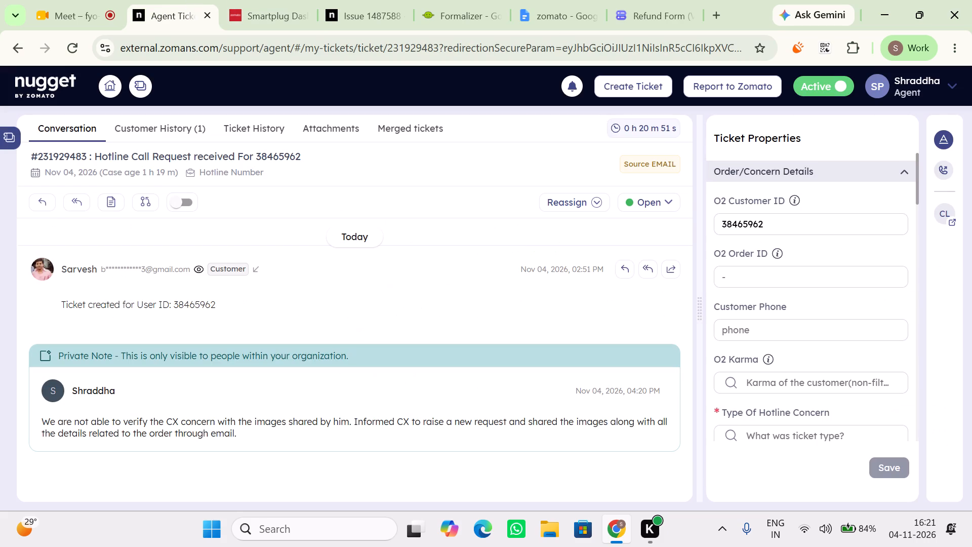
{"action": "left_click", "coordinate": [836, 288]}
{"action": "left_click", "coordinate": [818, 284]}
{"action": "key", "text": "ctrl+v"}
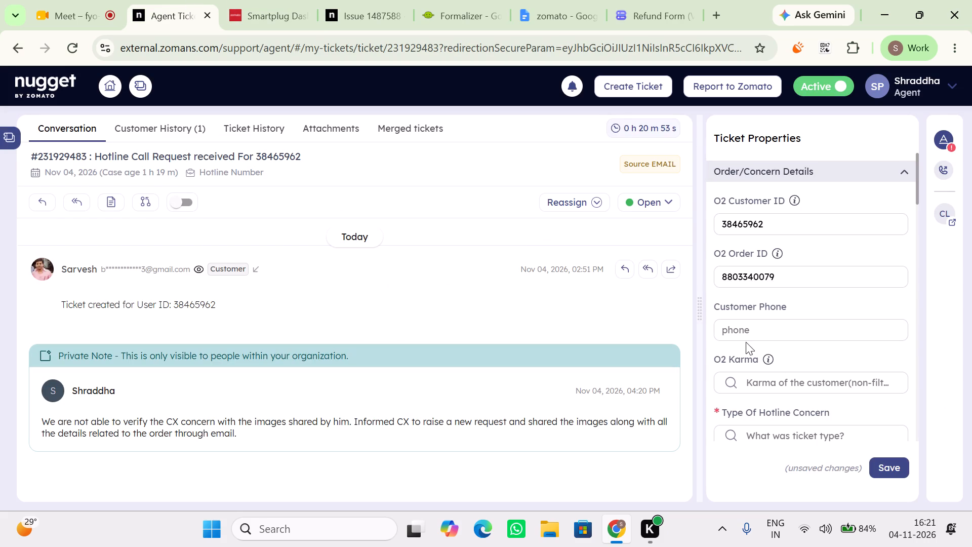
Look up the customer's karma level in the Smartplug customer overview and set the ticket's O2 Karma to Bronze.
{"action": "scroll", "coordinate": [893, 472], "scroll_direction": "down", "scroll_amount": 1}
{"action": "left_click", "coordinate": [773, 388]}
{"action": "scroll", "coordinate": [743, 313], "scroll_direction": "down", "scroll_amount": 1}
{"action": "left_click", "coordinate": [293, 0]}
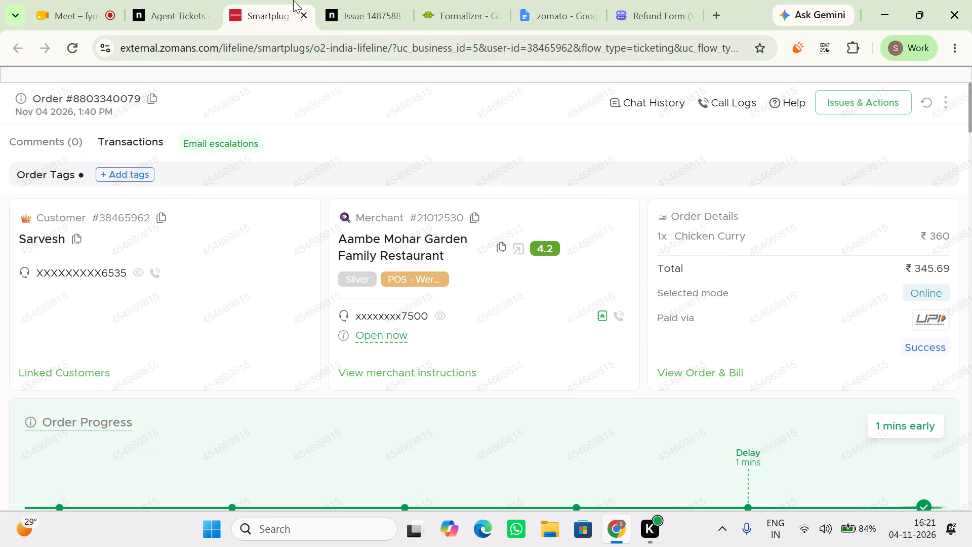
{"action": "left_click", "coordinate": [34, 242]}
{"action": "left_click", "coordinate": [180, 0]}
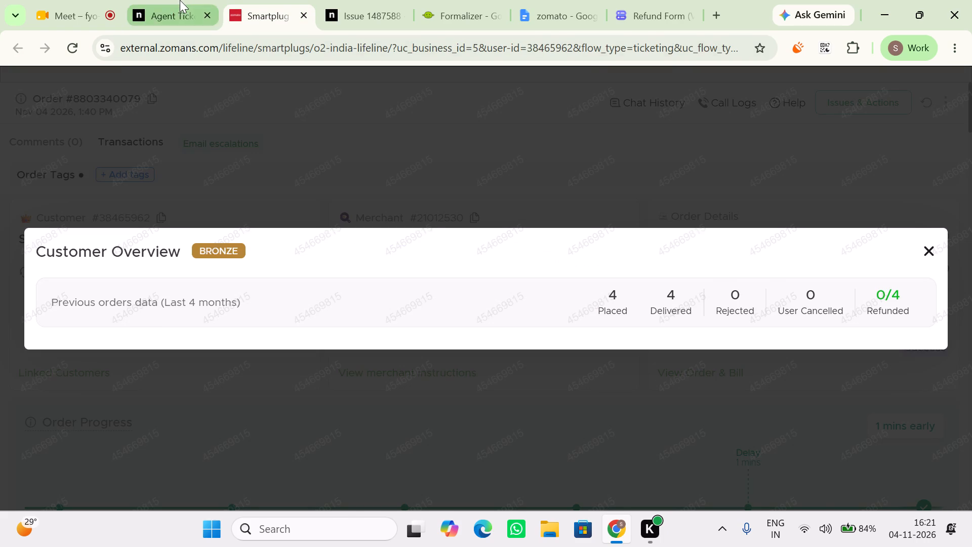
{"action": "left_click", "coordinate": [768, 239]}
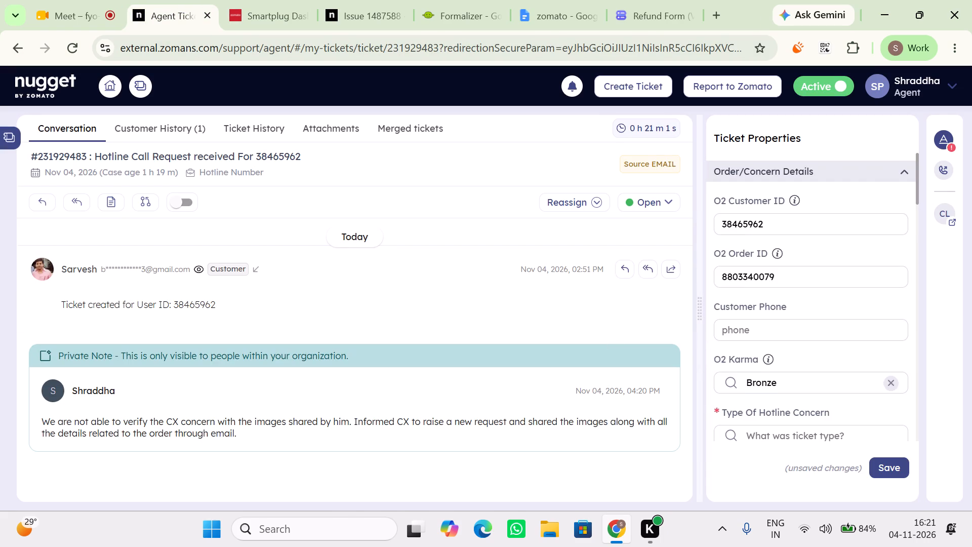
Set the ticket's Type Of Hotline Concern to Workable.
{"action": "scroll", "coordinate": [779, 335], "scroll_direction": "down", "scroll_amount": 1}
{"action": "left_click_drag", "start_coordinate": [828, 280], "coordinate": [774, 296]}
{"action": "left_click", "coordinate": [774, 296]}
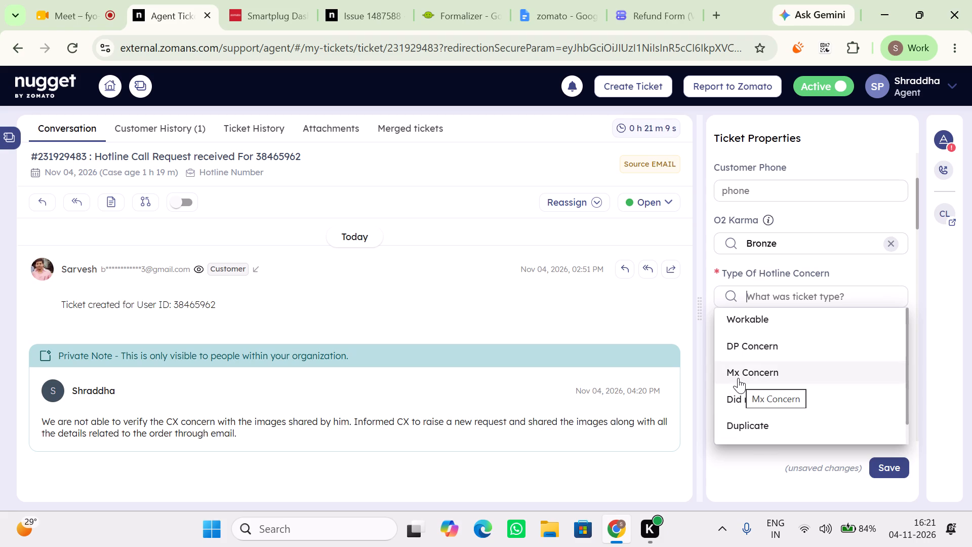
{"action": "scroll", "coordinate": [777, 357], "scroll_direction": "up", "scroll_amount": 3}
{"action": "left_click", "coordinate": [735, 322]}
Set Primary Issue to Poor quality and Sub-issue to "Unverifiable issues - smell, taste, cold, soggy, veg undercooked, oily", and save the ticket properties.
{"action": "left_click", "coordinate": [781, 346]}
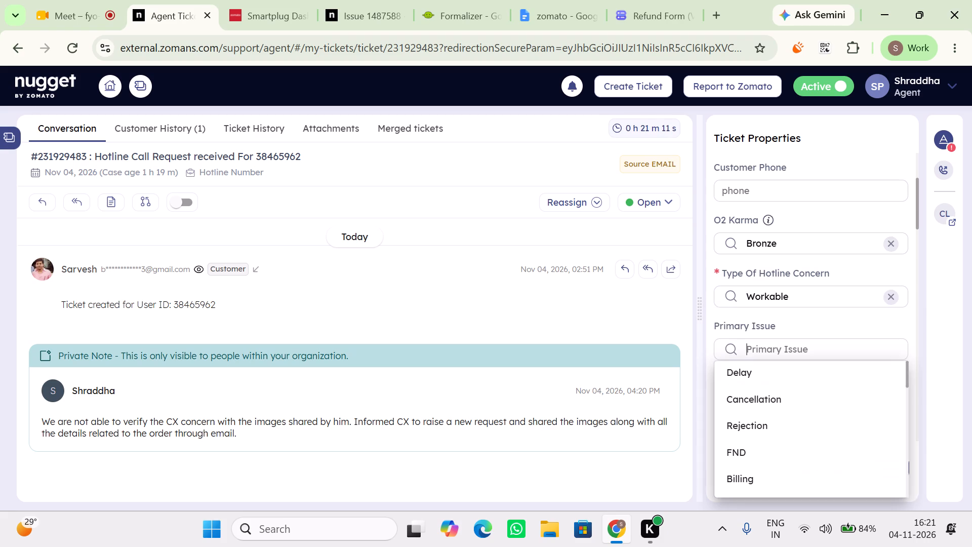
{"action": "type", "text": "poo"}
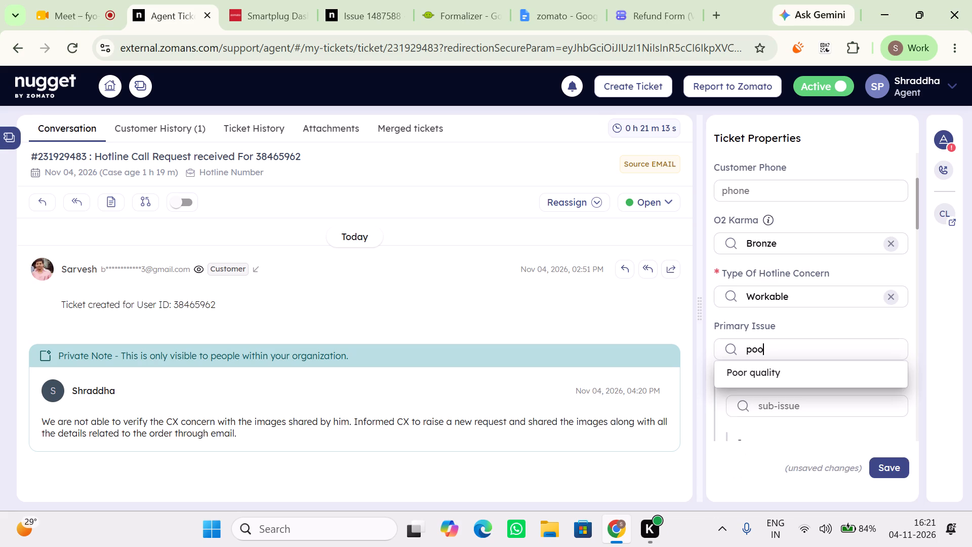
{"action": "left_click", "coordinate": [744, 362]}
{"action": "left_click", "coordinate": [789, 407]}
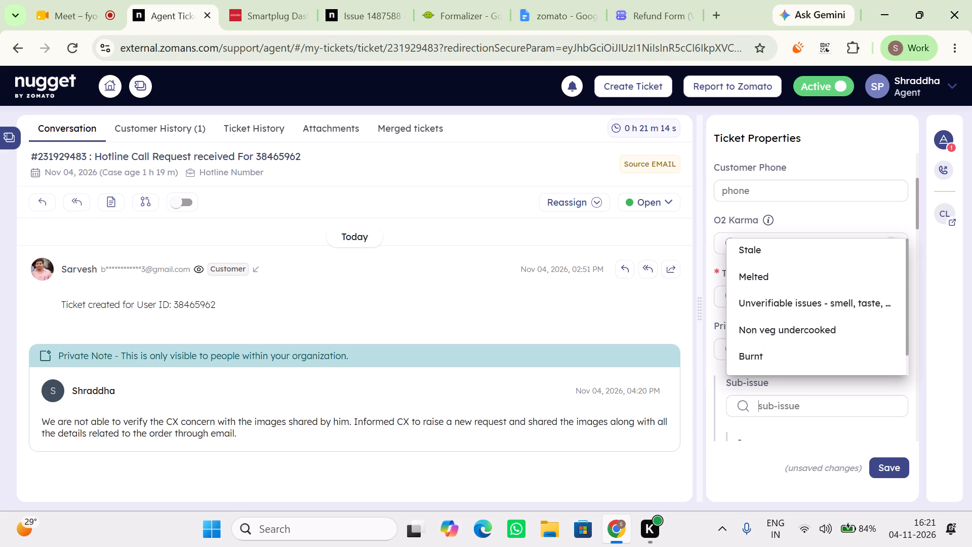
{"action": "left_click", "coordinate": [789, 302]}
{"action": "scroll", "coordinate": [776, 425], "scroll_direction": "down", "scroll_amount": 8}
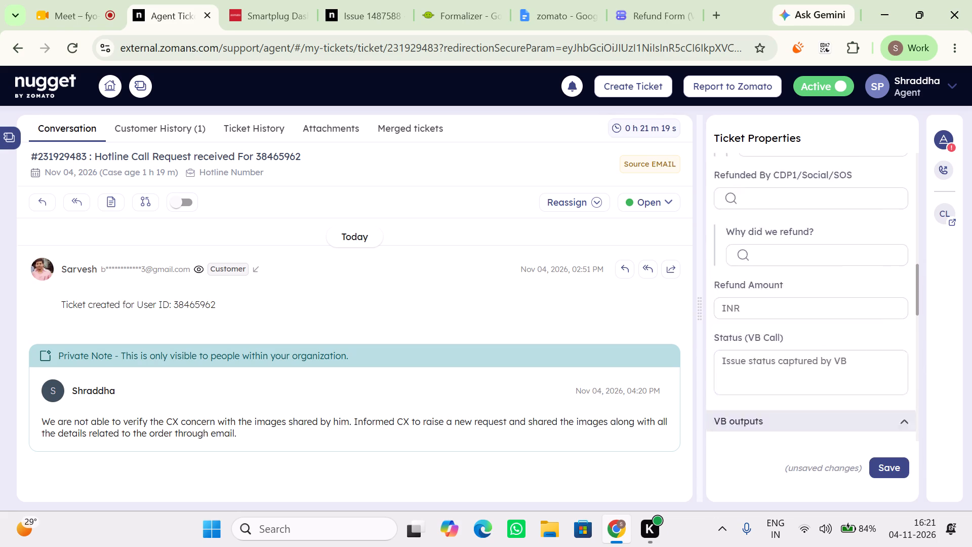
{"action": "scroll", "coordinate": [776, 425], "scroll_direction": "down", "scroll_amount": 3}
{"action": "scroll", "coordinate": [776, 425], "scroll_direction": "up", "scroll_amount": 15}
{"action": "left_click", "coordinate": [902, 473]}
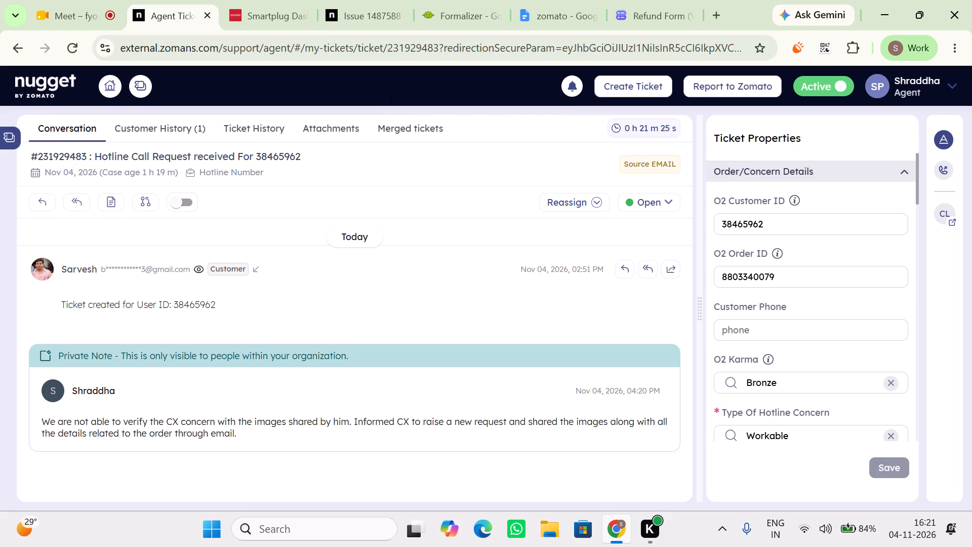
Change the ticket's status to Closed and submit the change.
{"action": "left_click", "coordinate": [649, 211]}
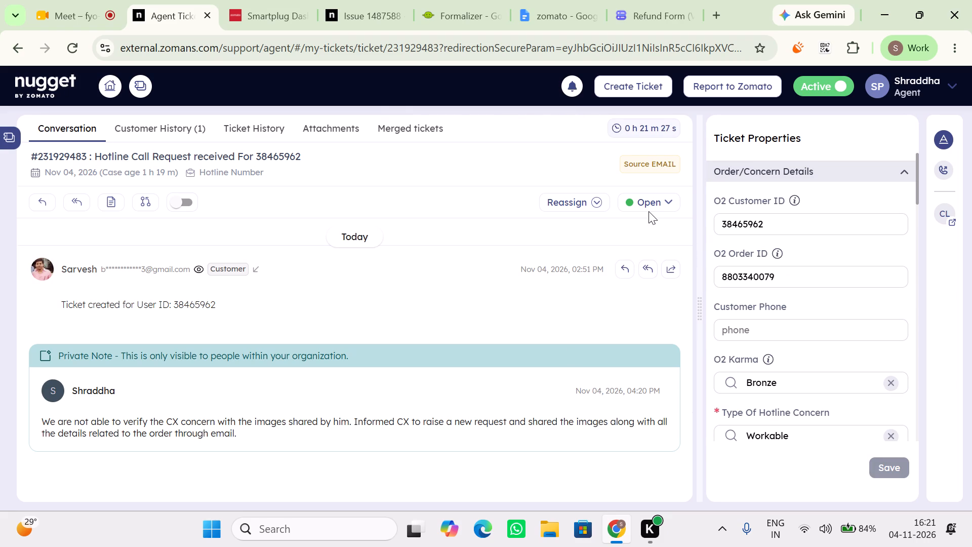
{"action": "left_click", "coordinate": [641, 207]}
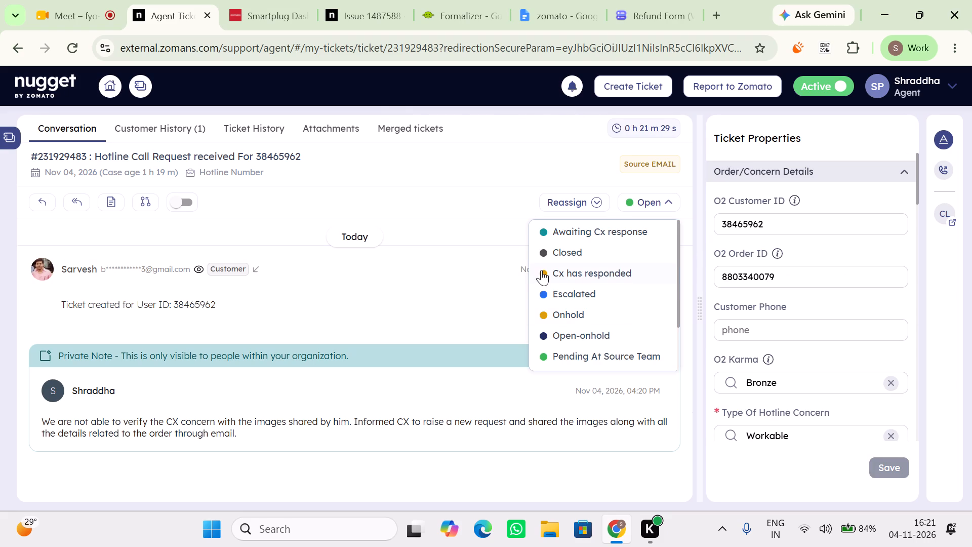
{"action": "left_click", "coordinate": [569, 258]}
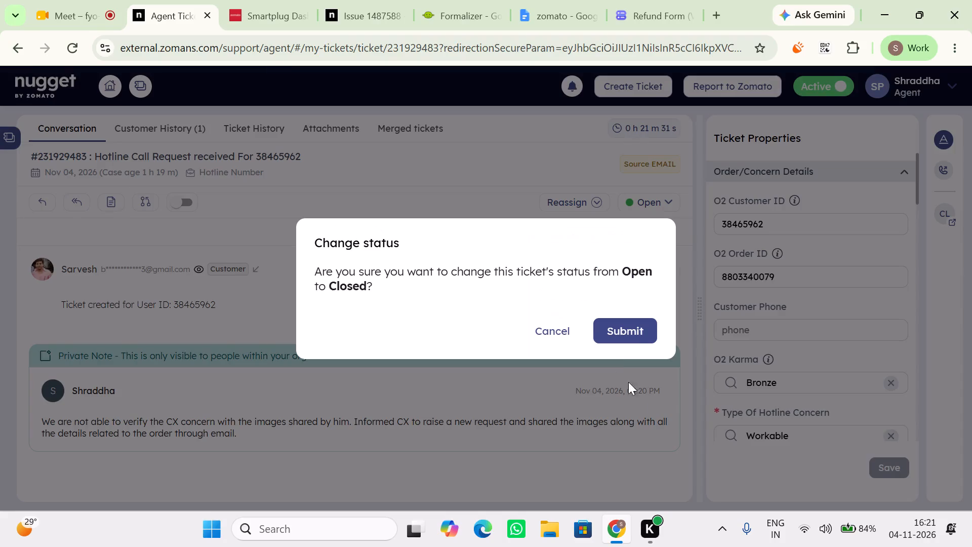
{"action": "left_click_drag", "start_coordinate": [612, 347], "coordinate": [632, 336]}
{"action": "left_click", "coordinate": [632, 336]}
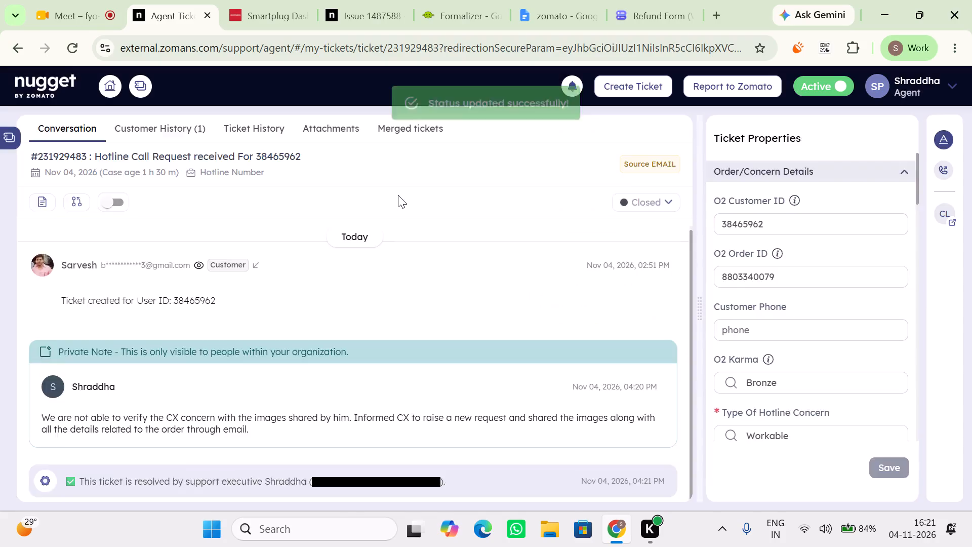
Close the Smartplug dashboard page of the resolved ticket.
{"action": "left_click", "coordinate": [276, 22]}
{"action": "left_click", "coordinate": [176, 0]}
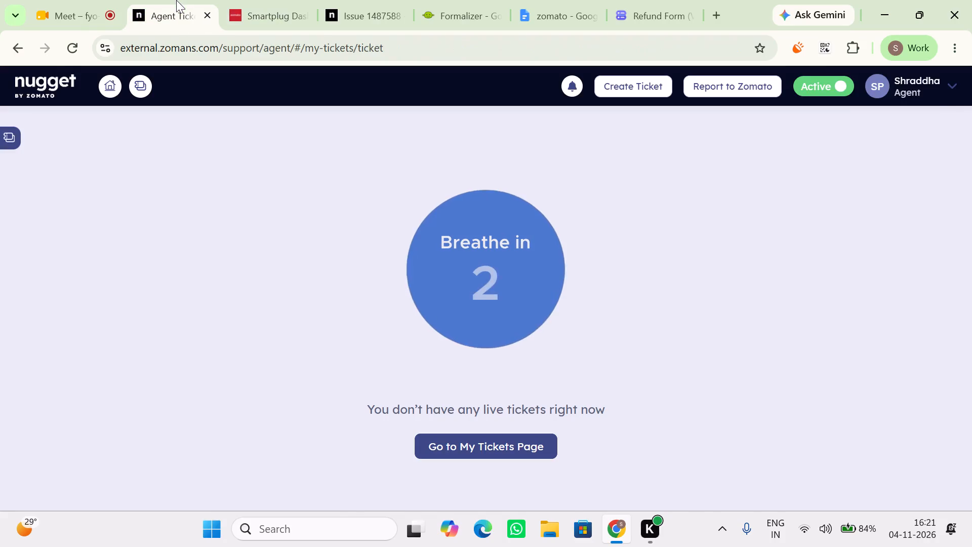
{"action": "left_click", "coordinate": [262, 6]}
{"action": "left_click", "coordinate": [303, 16]}
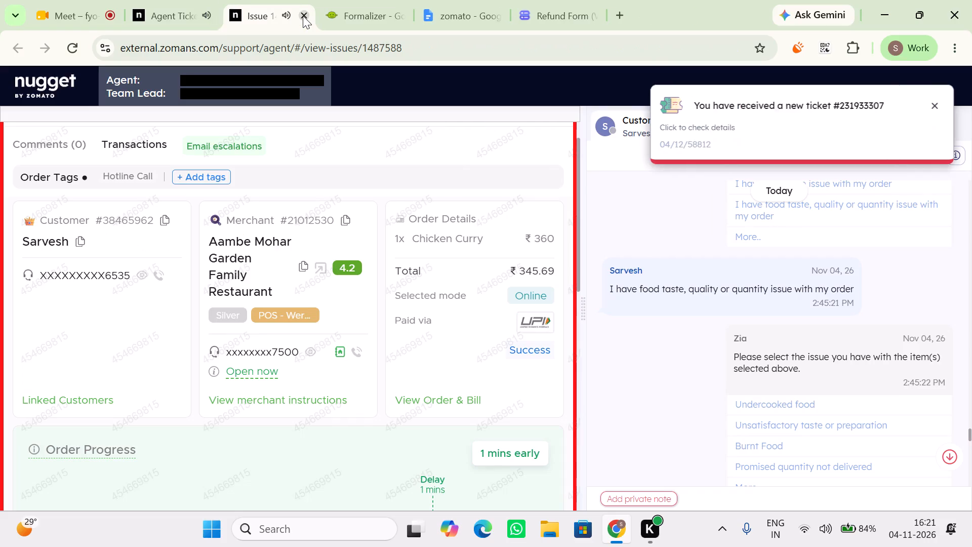
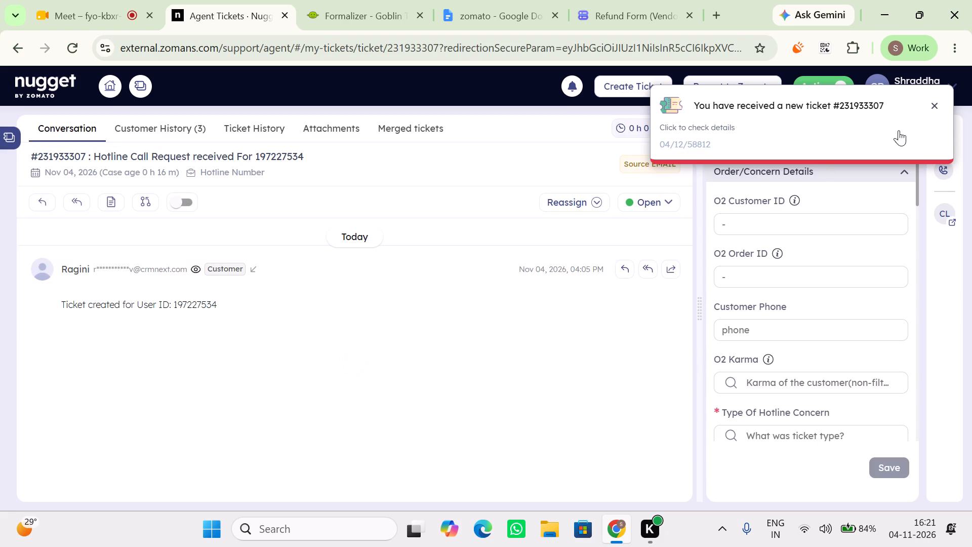
Fill the new ticket's O2 Customer ID with the user ID from its conversation message and save the ticket properties.
{"action": "left_click", "coordinate": [939, 110]}
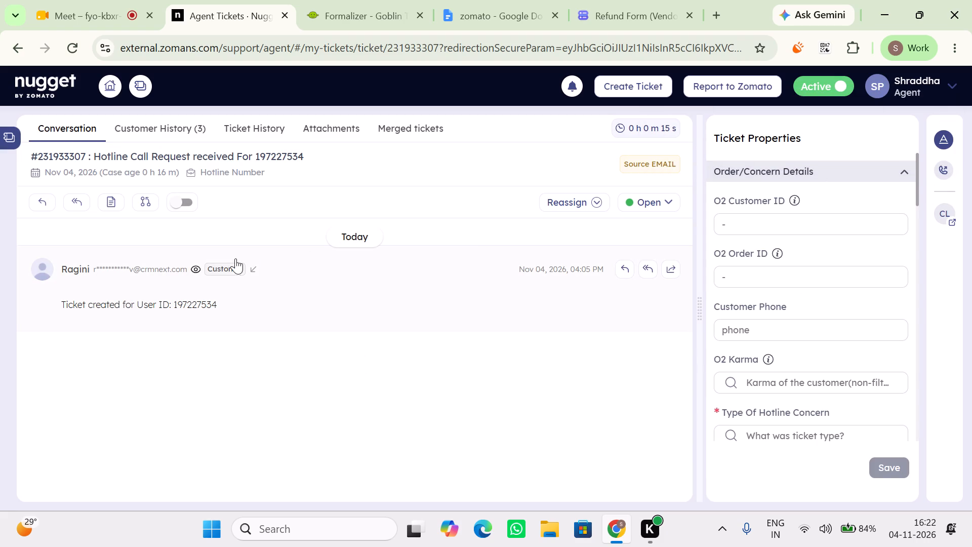
{"action": "double_click", "coordinate": [183, 304]}
{"action": "key", "text": "ctrl+c"}
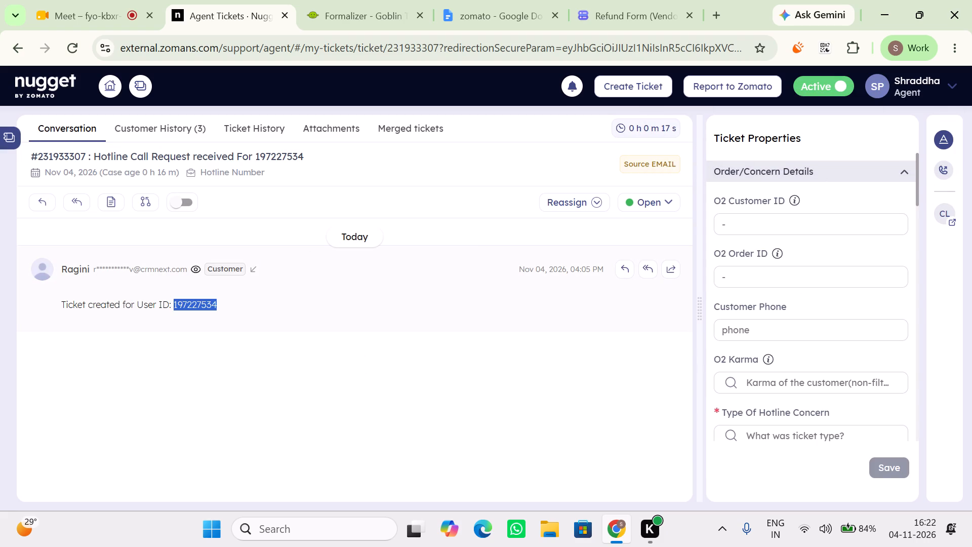
{"action": "left_click", "coordinate": [721, 225]}
{"action": "key", "text": "ctrl+v"}
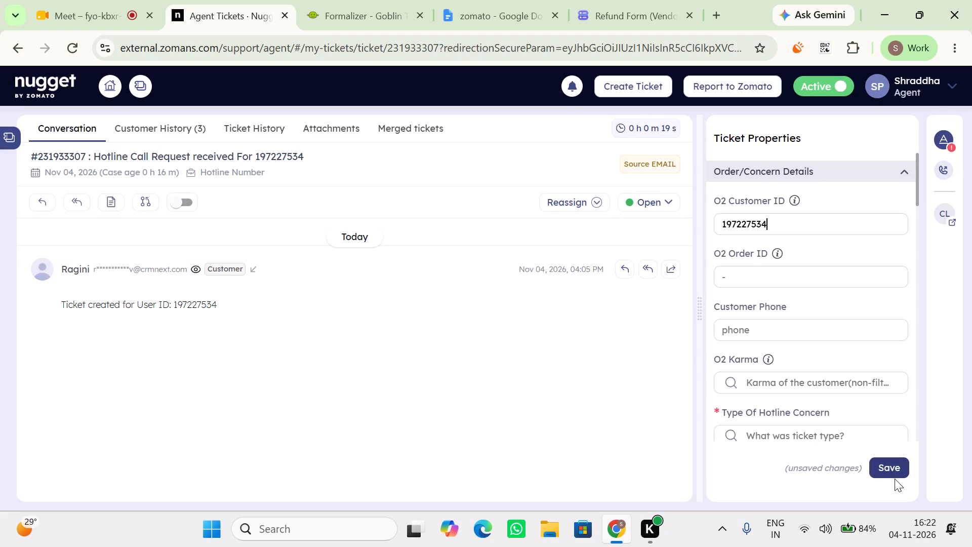
{"action": "left_click", "coordinate": [882, 467]}
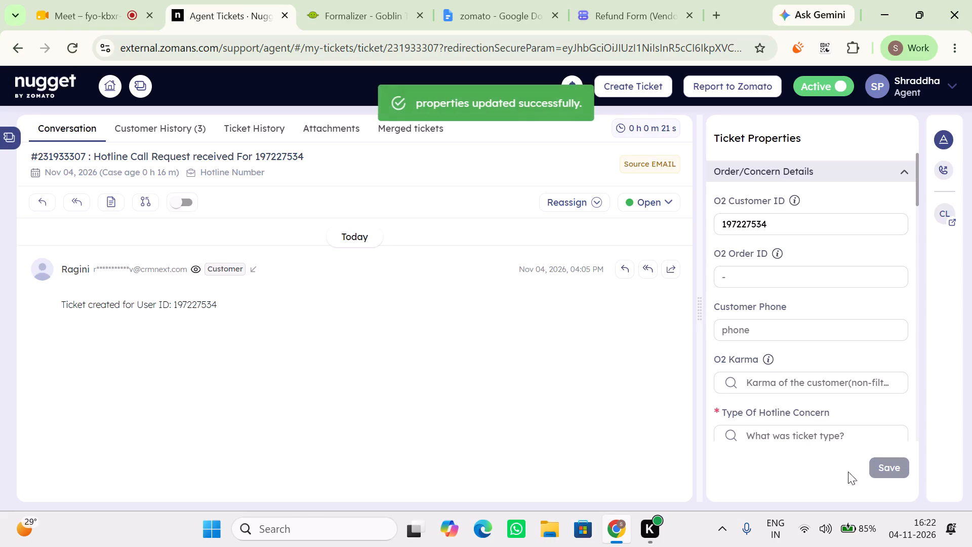
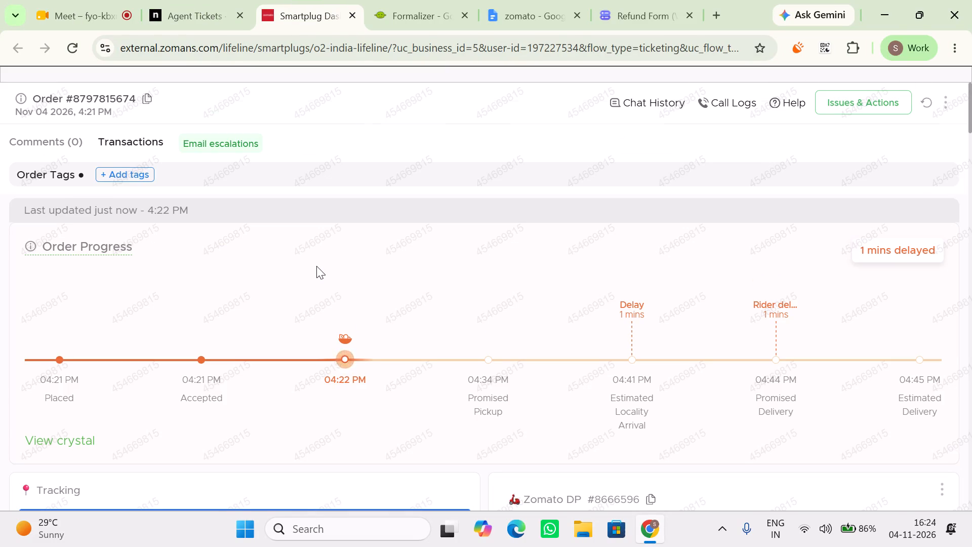
Look over the order's progress and delivery details on the Smartplug dashboard and open the order's chat history.
{"action": "scroll", "coordinate": [316, 266], "scroll_direction": "right", "scroll_amount": 1}
{"action": "scroll", "coordinate": [426, 316], "scroll_direction": "up", "scroll_amount": 1}
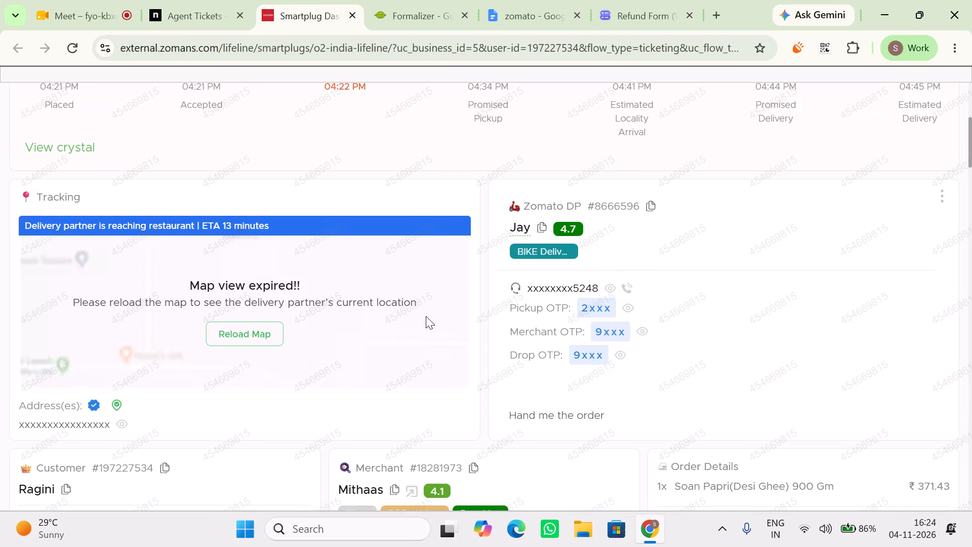
{"action": "scroll", "coordinate": [426, 316], "scroll_direction": "up", "scroll_amount": 1}
{"action": "left_click", "coordinate": [656, 98]}
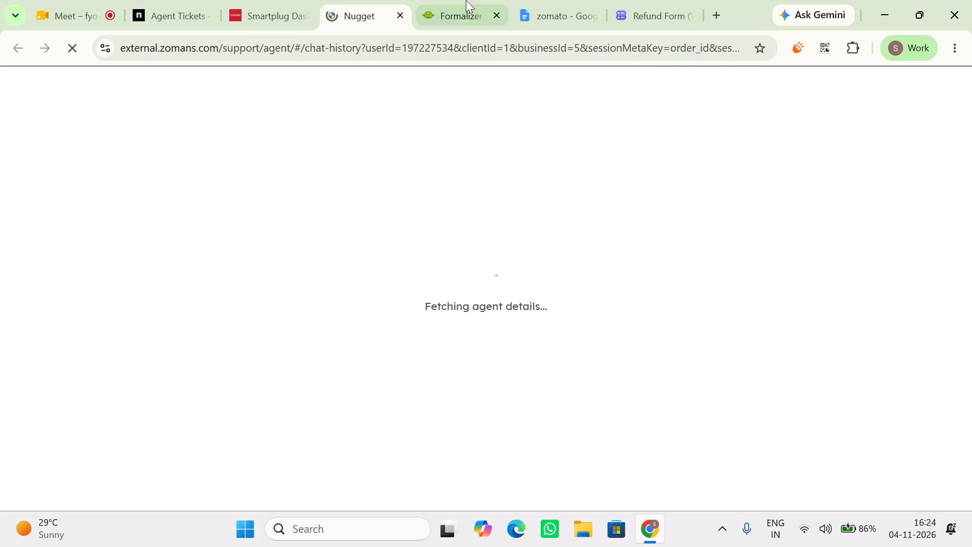
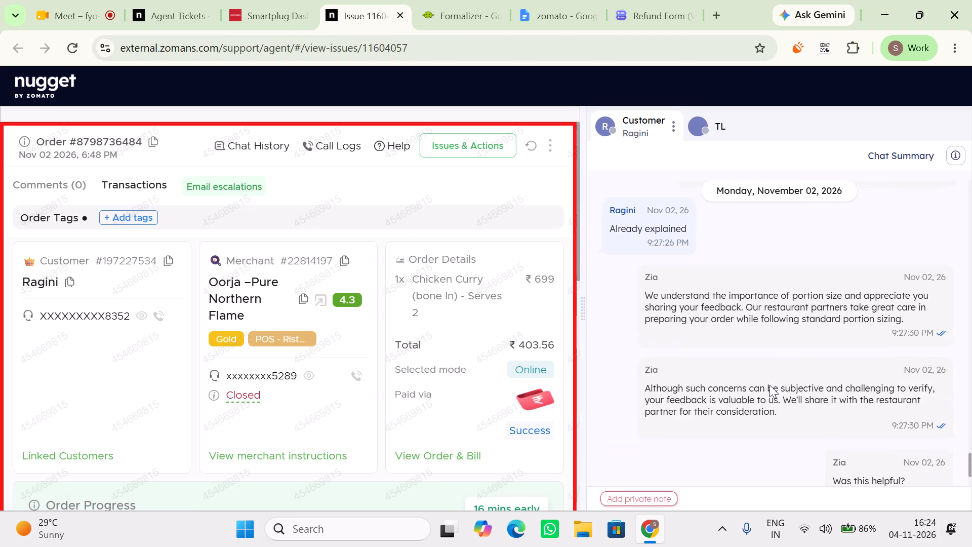
Read through the customer's earlier chat messages with Zia about the order, and check the order's progress timeline.
{"action": "scroll", "coordinate": [769, 385], "scroll_direction": "up", "scroll_amount": 1}
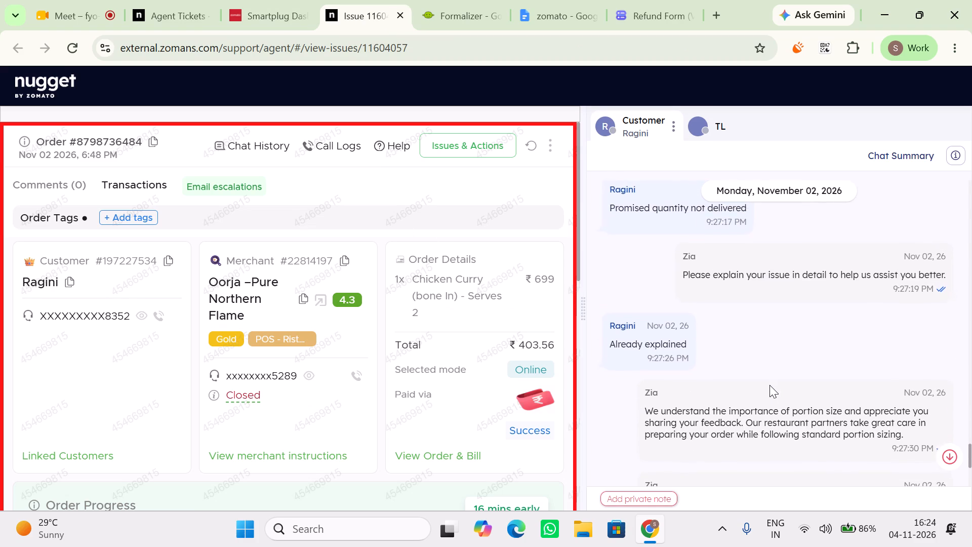
{"action": "scroll", "coordinate": [769, 385], "scroll_direction": "up", "scroll_amount": 4}
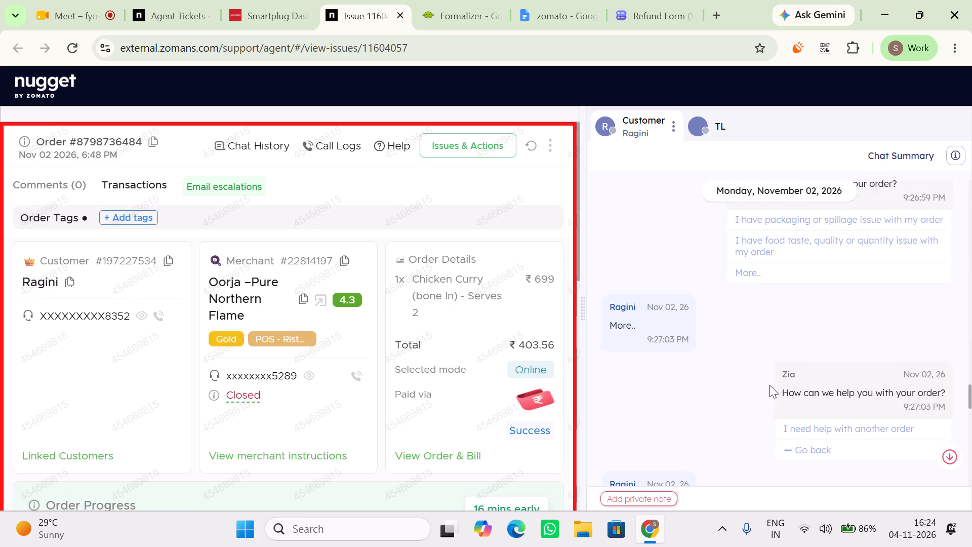
{"action": "scroll", "coordinate": [769, 385], "scroll_direction": "up", "scroll_amount": 1}
{"action": "scroll", "coordinate": [769, 385], "scroll_direction": "right", "scroll_amount": 1}
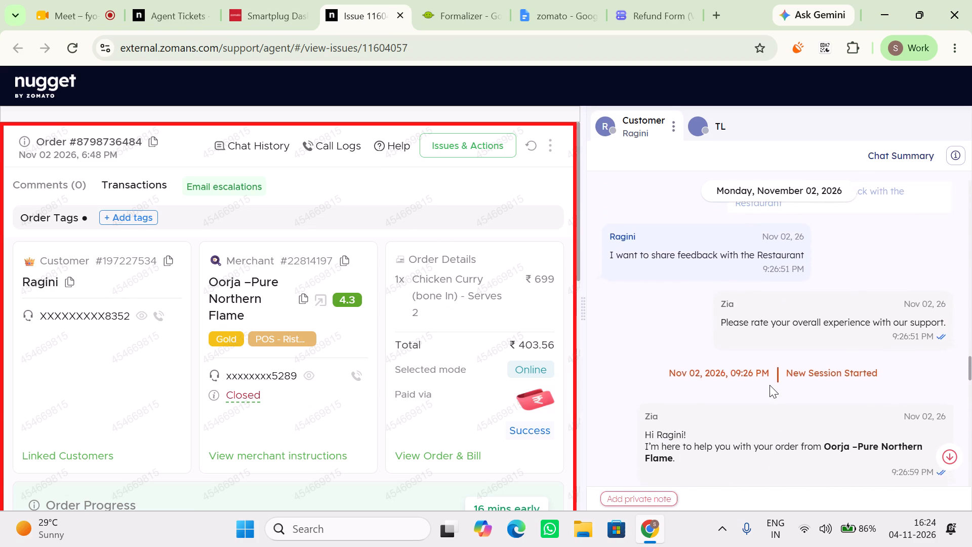
{"action": "scroll", "coordinate": [769, 385], "scroll_direction": "right", "scroll_amount": 1}
{"action": "scroll", "coordinate": [396, 334], "scroll_direction": "down", "scroll_amount": 1}
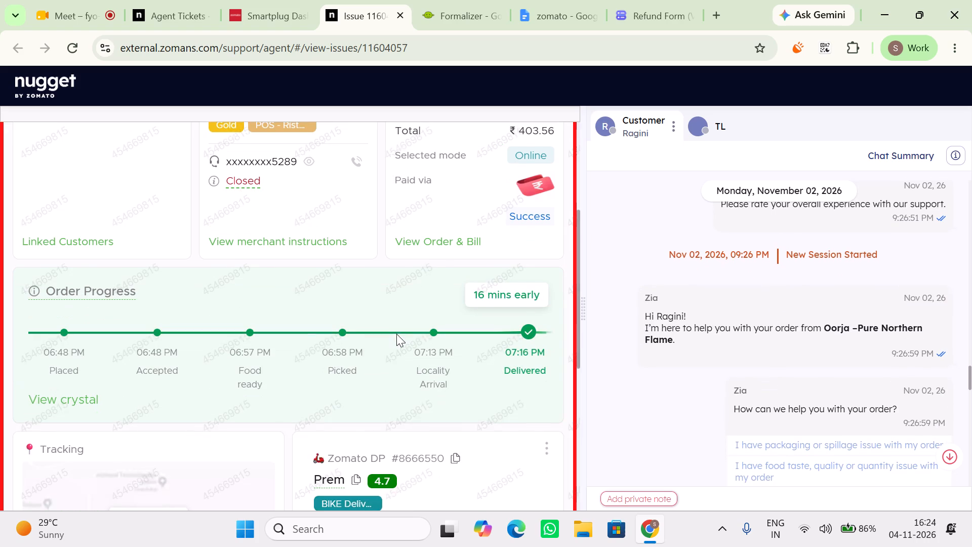
{"action": "scroll", "coordinate": [396, 334], "scroll_direction": "up", "scroll_amount": 1}
{"action": "scroll", "coordinate": [715, 354], "scroll_direction": "down", "scroll_amount": 1}
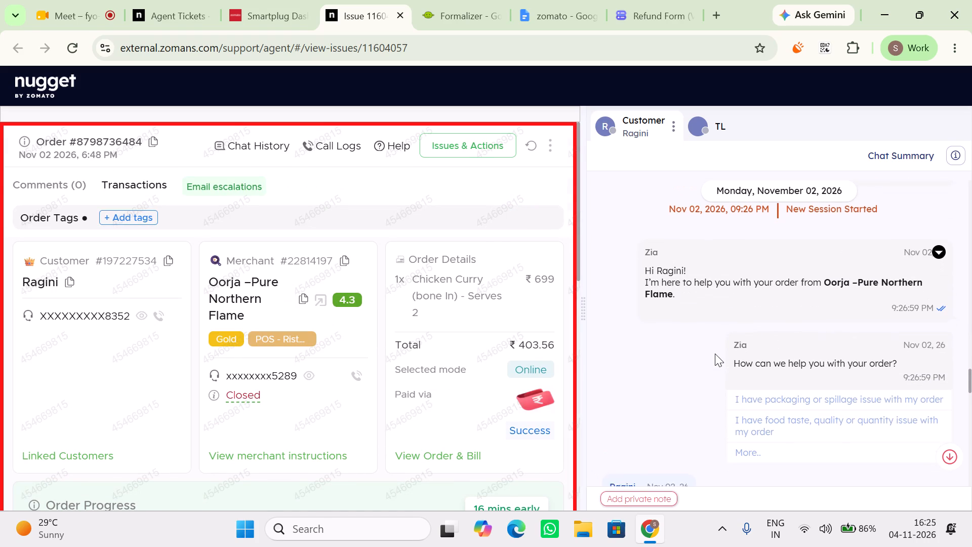
{"action": "scroll", "coordinate": [715, 354], "scroll_direction": "down", "scroll_amount": 1}
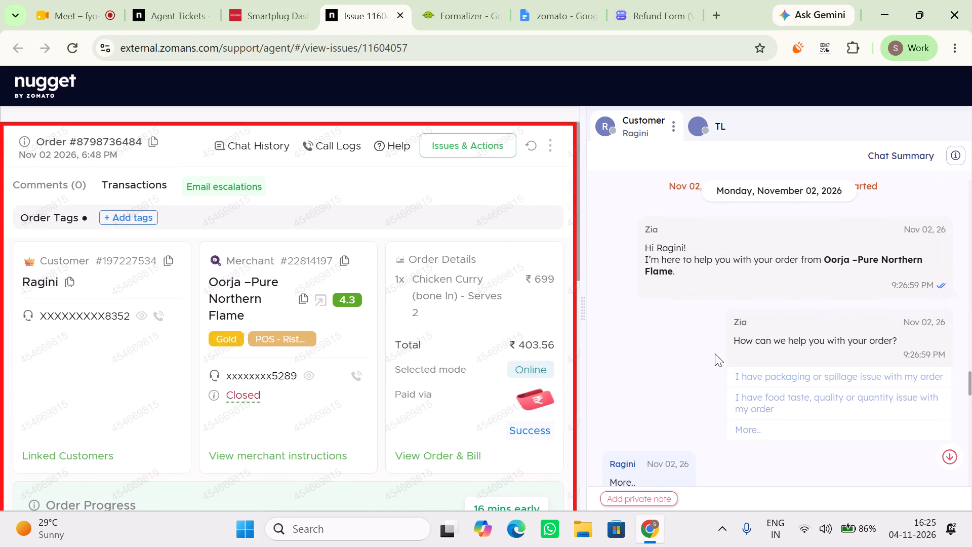
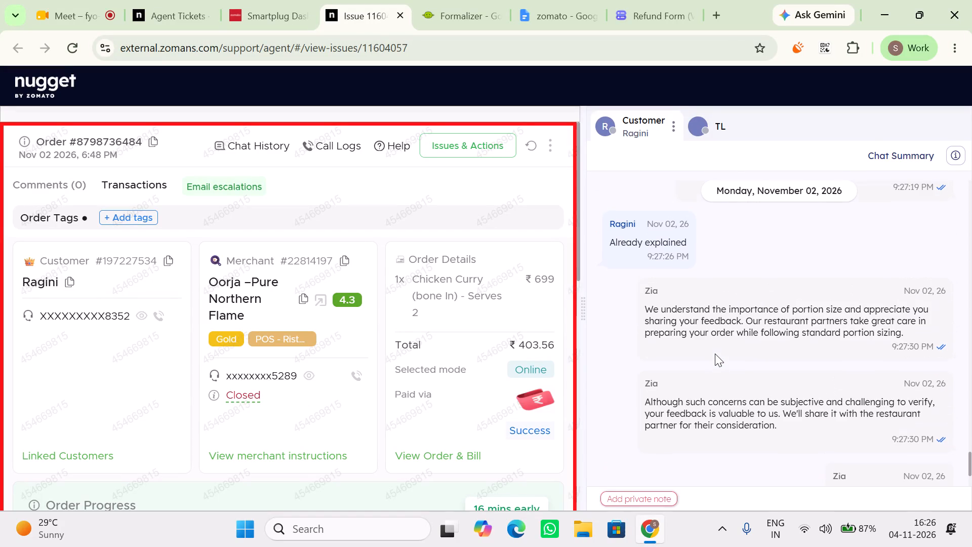
Read the final messages of the customer's closed chat with Zia about the portion size complaint.
{"action": "scroll", "coordinate": [715, 354], "scroll_direction": "down", "scroll_amount": 4}
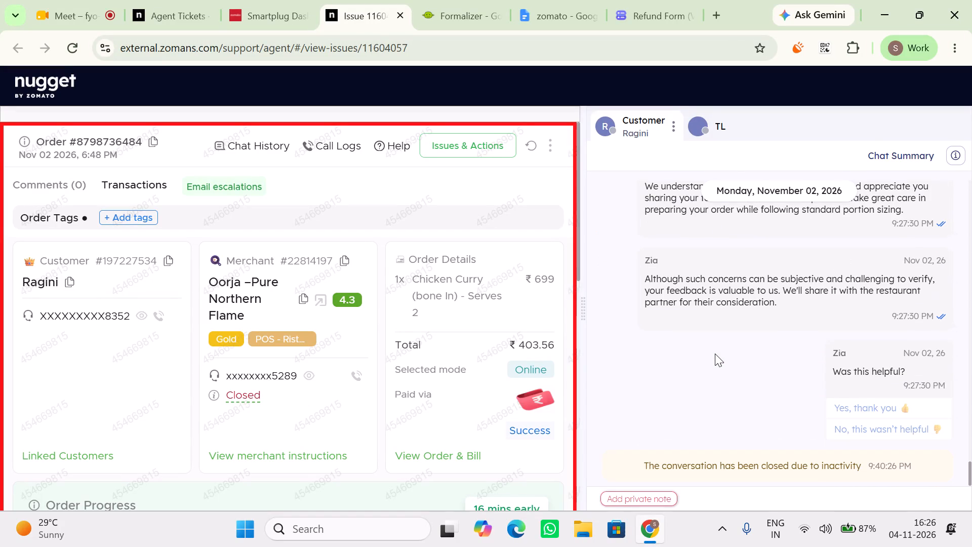
{"action": "left_click", "coordinate": [374, 0]}
{"action": "left_click", "coordinate": [299, 0]}
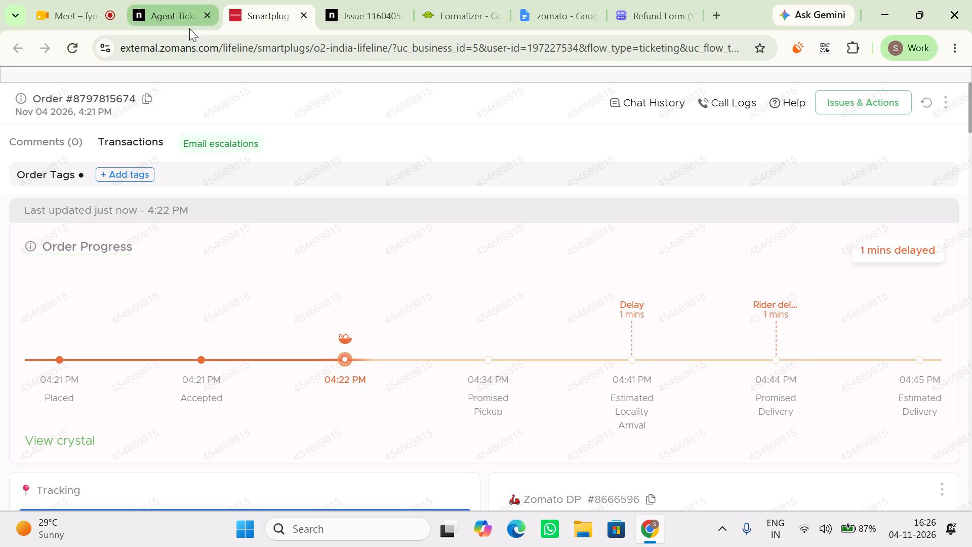
{"action": "scroll", "coordinate": [325, 275], "scroll_direction": "right", "scroll_amount": 1}
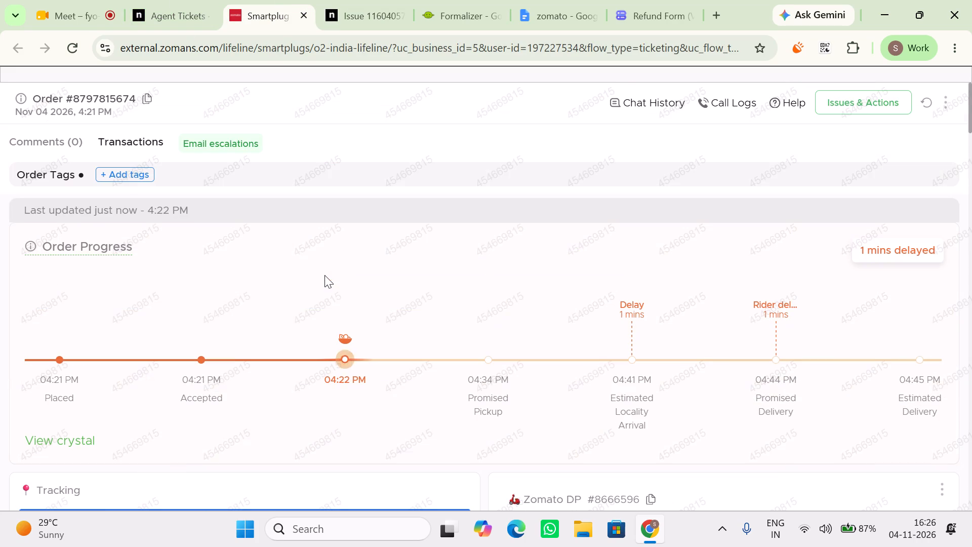
{"action": "scroll", "coordinate": [150, 329], "scroll_direction": "down", "scroll_amount": 2}
{"action": "scroll", "coordinate": [463, 258], "scroll_direction": "down", "scroll_amount": 4}
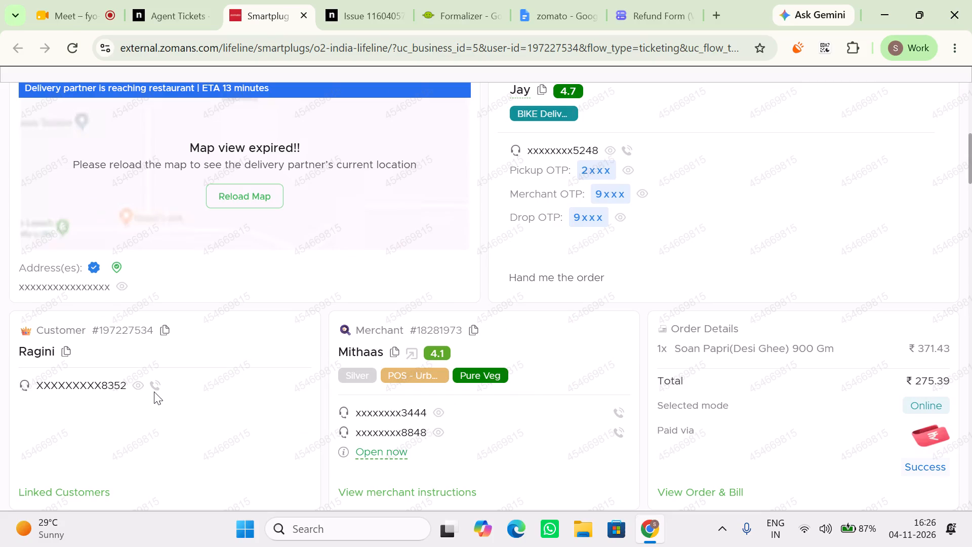
{"action": "left_click", "coordinate": [154, 387]}
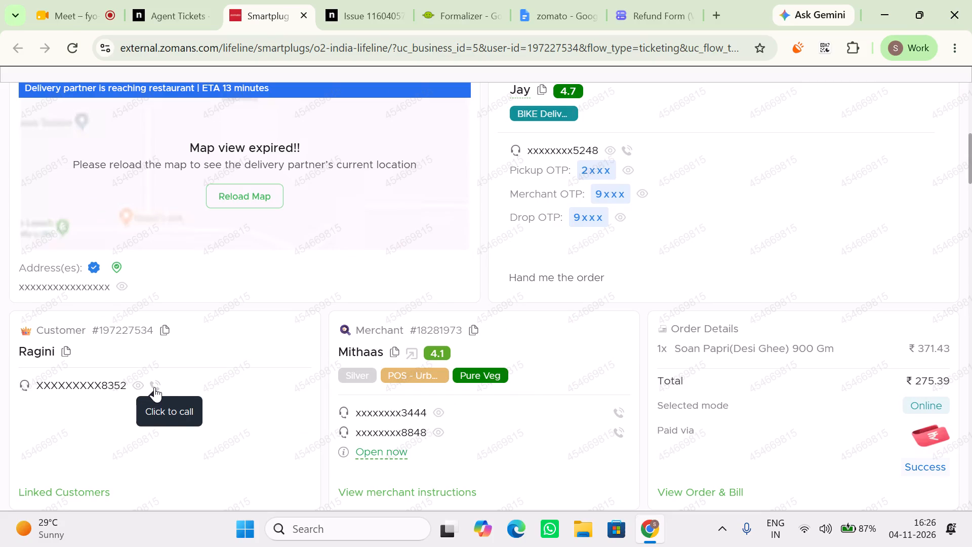
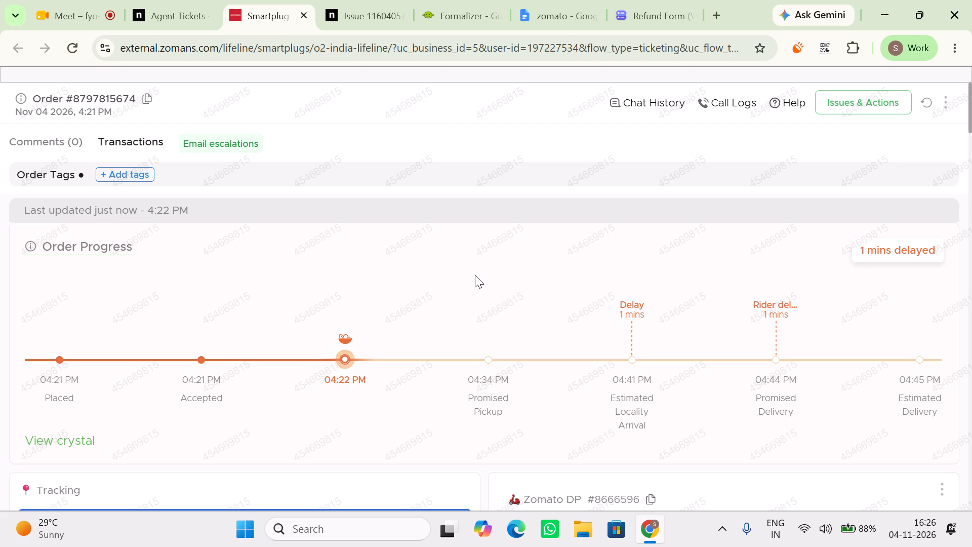
{"action": "scroll", "coordinate": [461, 222], "scroll_direction": "down", "scroll_amount": 2}
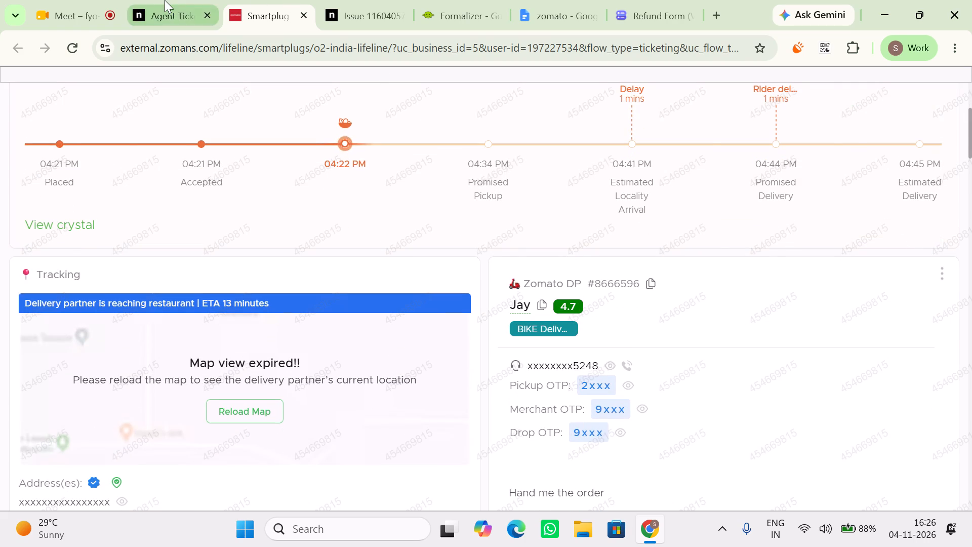
{"action": "left_click", "coordinate": [165, 0]}
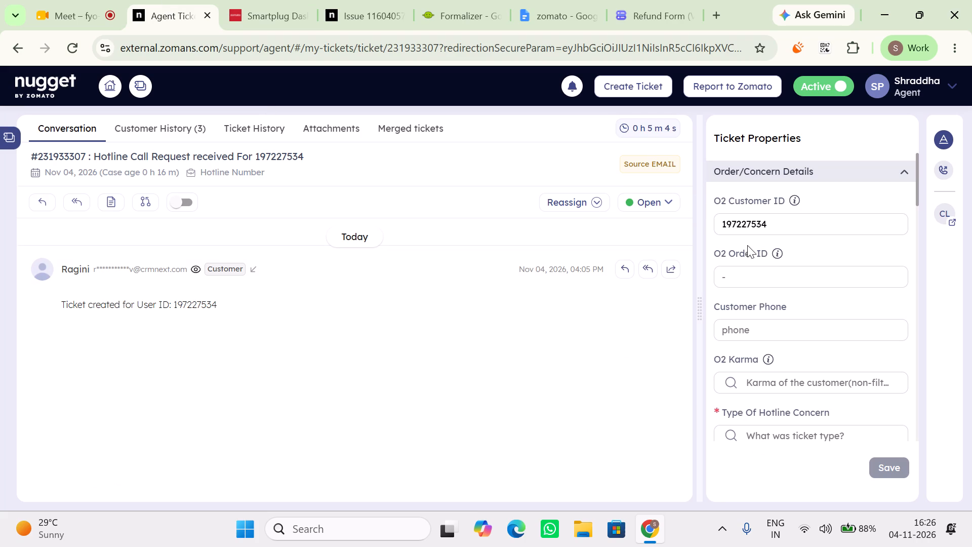
{"action": "left_click", "coordinate": [297, 0]}
{"action": "scroll", "coordinate": [498, 368], "scroll_direction": "down", "scroll_amount": 1}
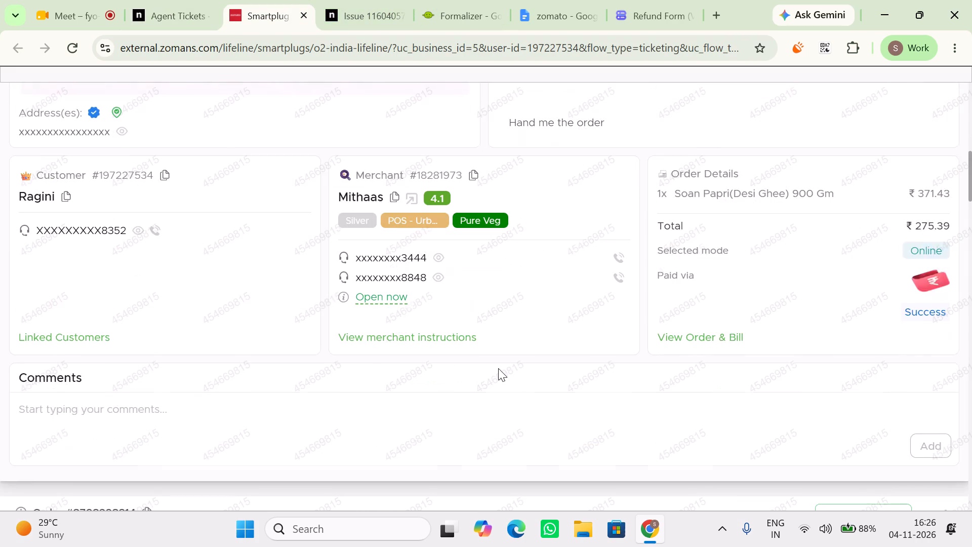
{"action": "scroll", "coordinate": [498, 368], "scroll_direction": "down", "scroll_amount": 2}
{"action": "scroll", "coordinate": [498, 368], "scroll_direction": "up", "scroll_amount": 17}
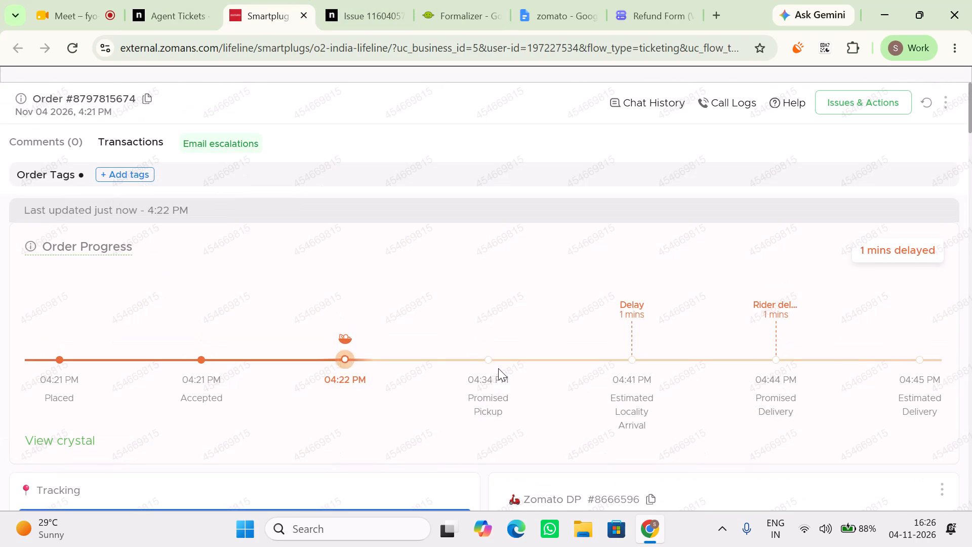
{"action": "scroll", "coordinate": [498, 368], "scroll_direction": "up", "scroll_amount": 9}
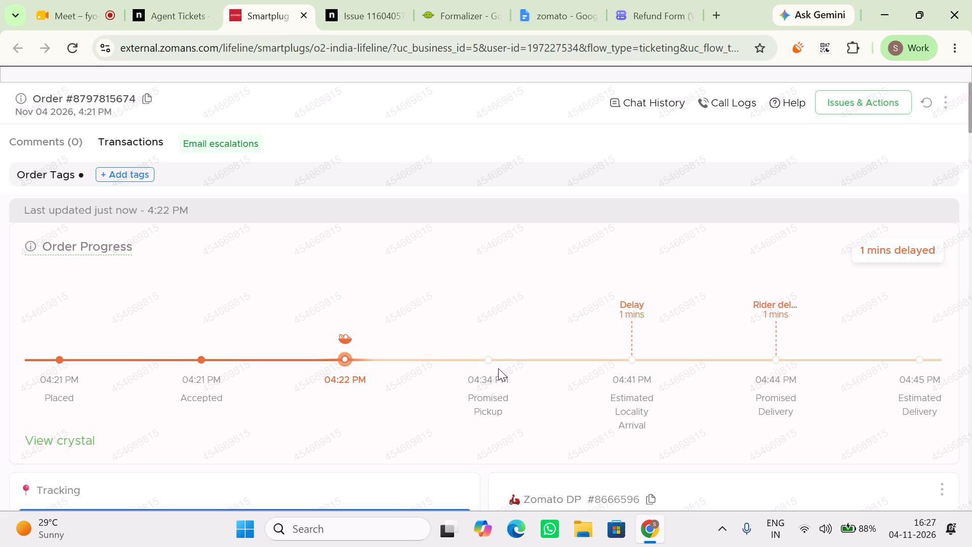
{"action": "scroll", "coordinate": [431, 293], "scroll_direction": "up", "scroll_amount": 1}
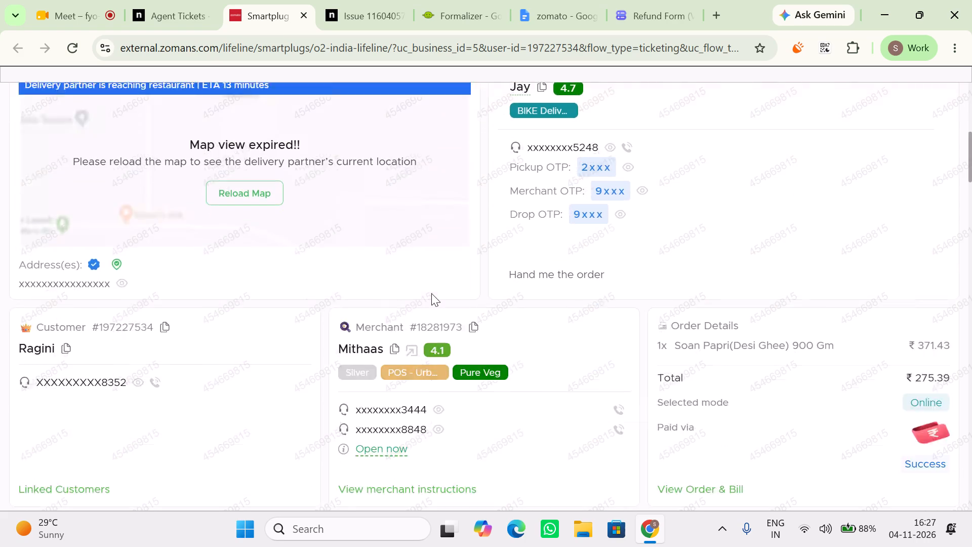
{"action": "scroll", "coordinate": [431, 293], "scroll_direction": "up", "scroll_amount": 1}
{"action": "scroll", "coordinate": [457, 406], "scroll_direction": "up", "scroll_amount": 3}
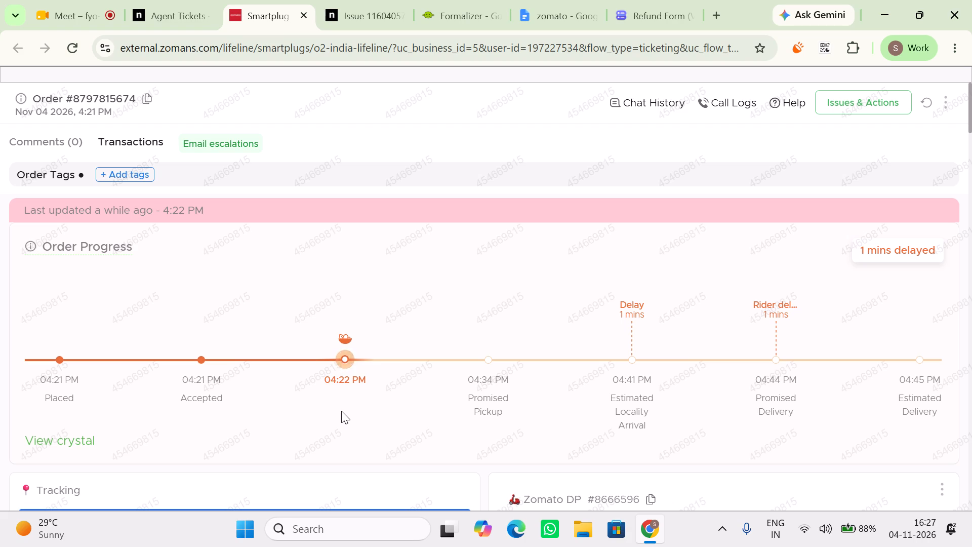
{"action": "scroll", "coordinate": [454, 407], "scroll_direction": "down", "scroll_amount": 2}
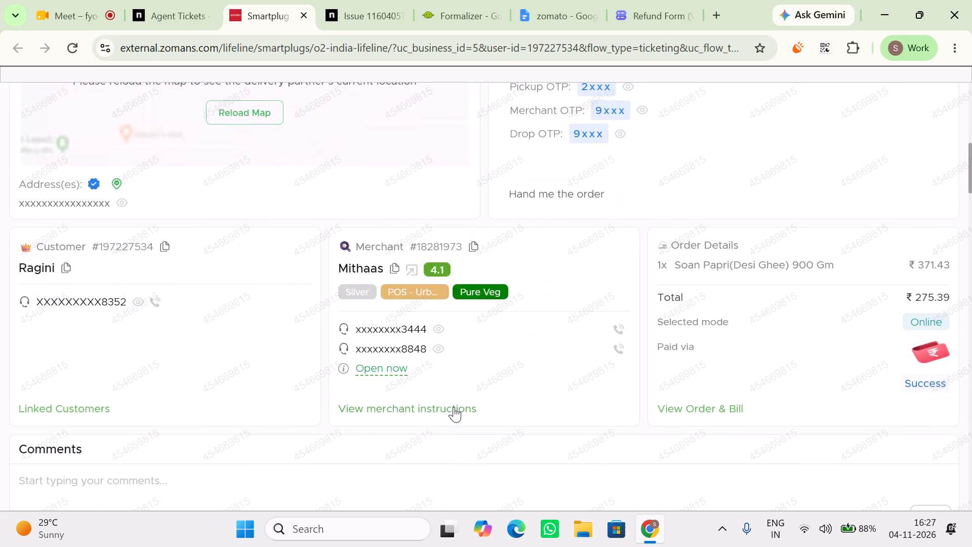
{"action": "scroll", "coordinate": [454, 407], "scroll_direction": "up", "scroll_amount": 2}
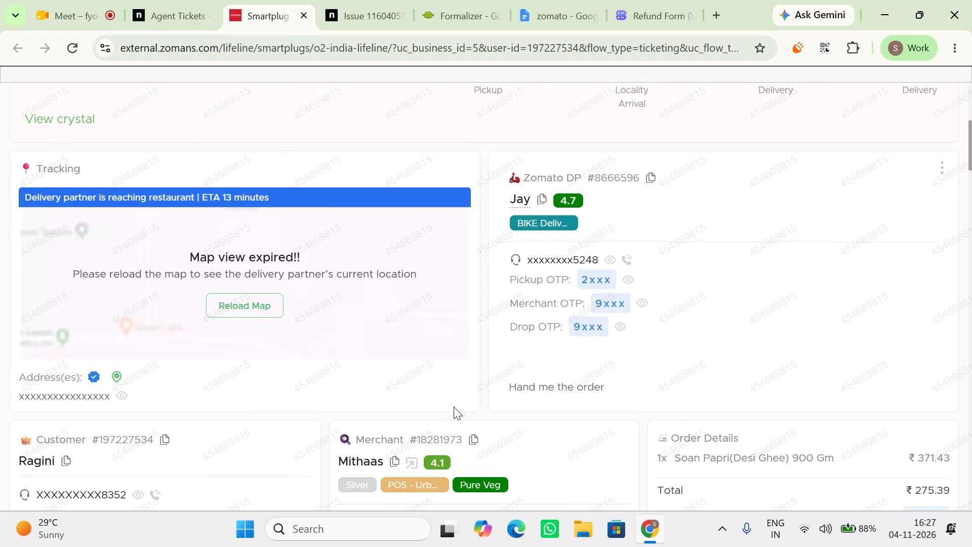
{"action": "scroll", "coordinate": [442, 340], "scroll_direction": "down", "scroll_amount": 2}
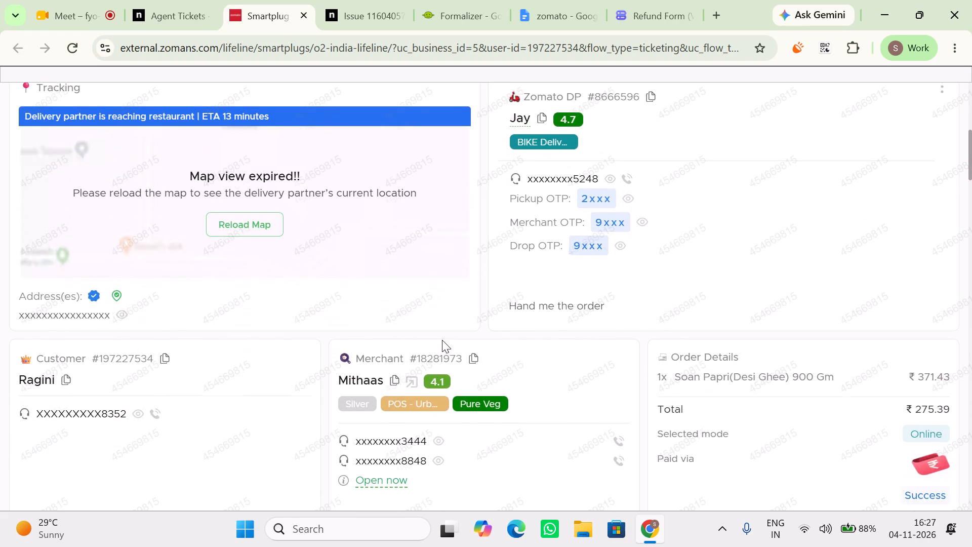
{"action": "scroll", "coordinate": [442, 340], "scroll_direction": "down", "scroll_amount": 2}
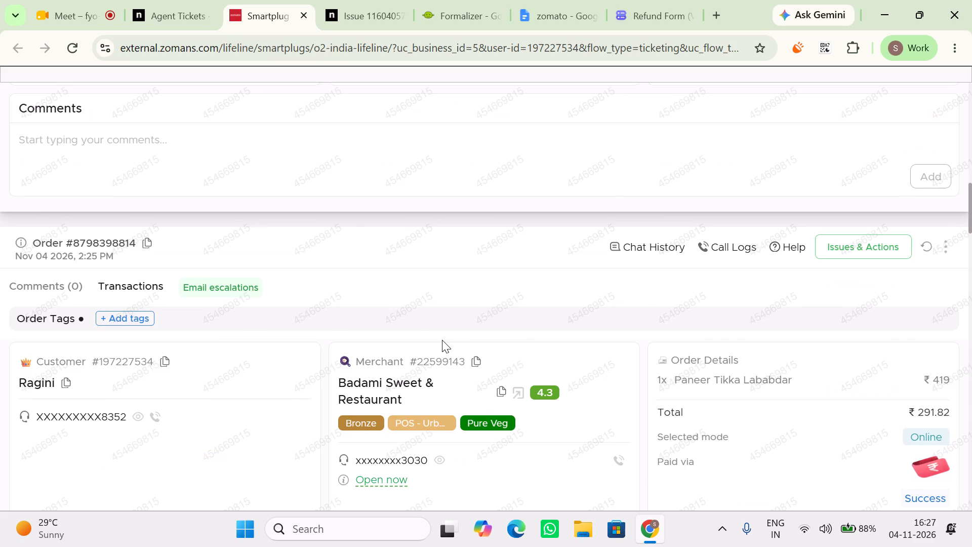
{"action": "scroll", "coordinate": [442, 340], "scroll_direction": "up", "scroll_amount": 8}
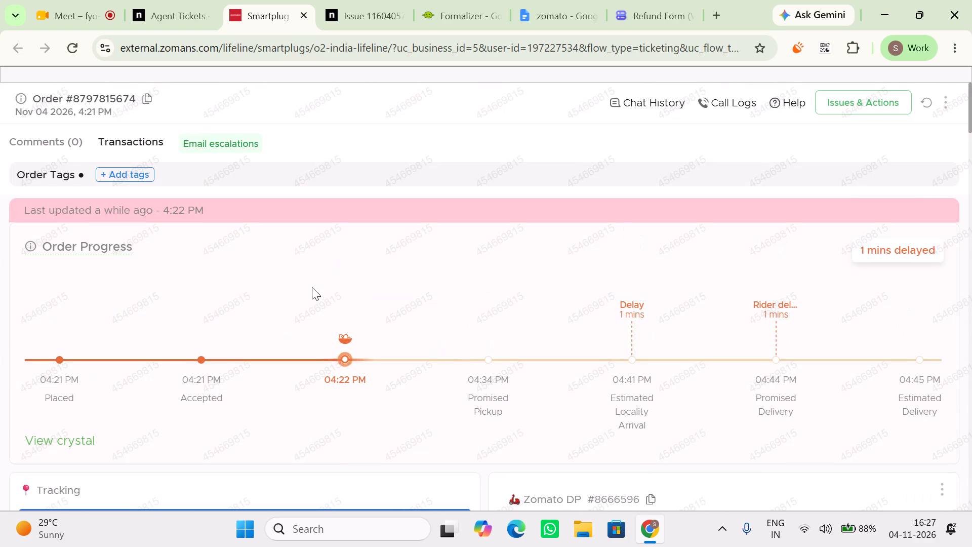
{"action": "scroll", "coordinate": [287, 283], "scroll_direction": "up", "scroll_amount": 4}
{"action": "left_click", "coordinate": [107, 136]}
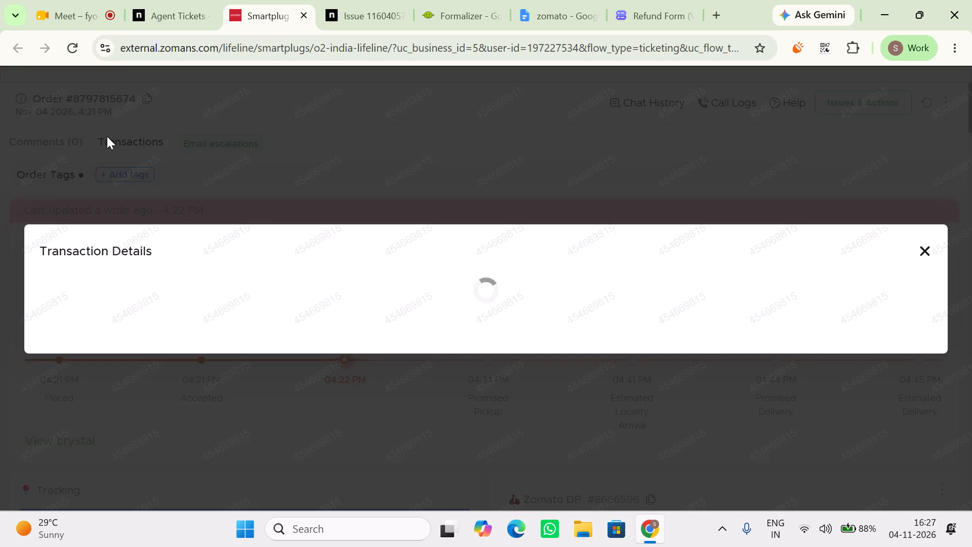
{"action": "scroll", "coordinate": [676, 256], "scroll_direction": "down", "scroll_amount": 2}
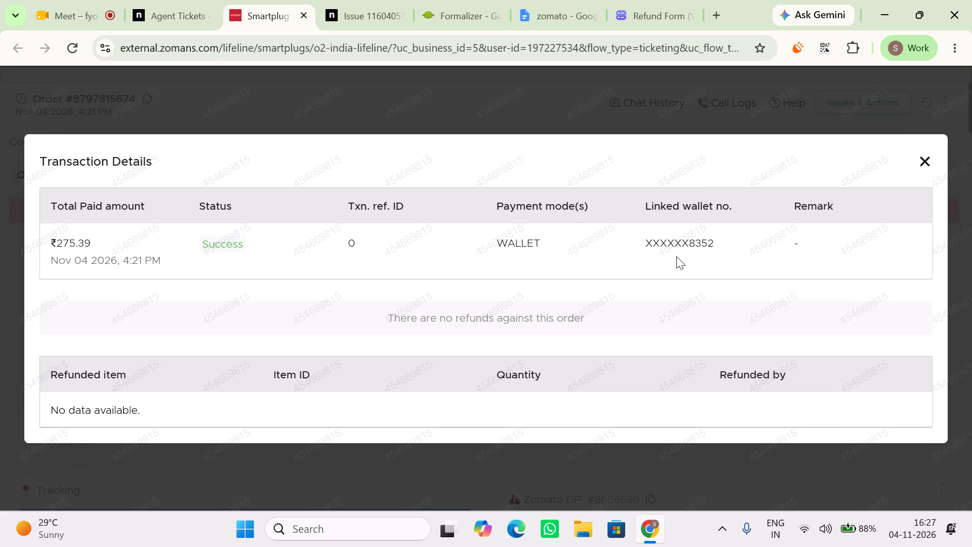
{"action": "scroll", "coordinate": [676, 256], "scroll_direction": "down", "scroll_amount": 1}
{"action": "left_click", "coordinate": [921, 165]}
{"action": "scroll", "coordinate": [737, 196], "scroll_direction": "up", "scroll_amount": 6}
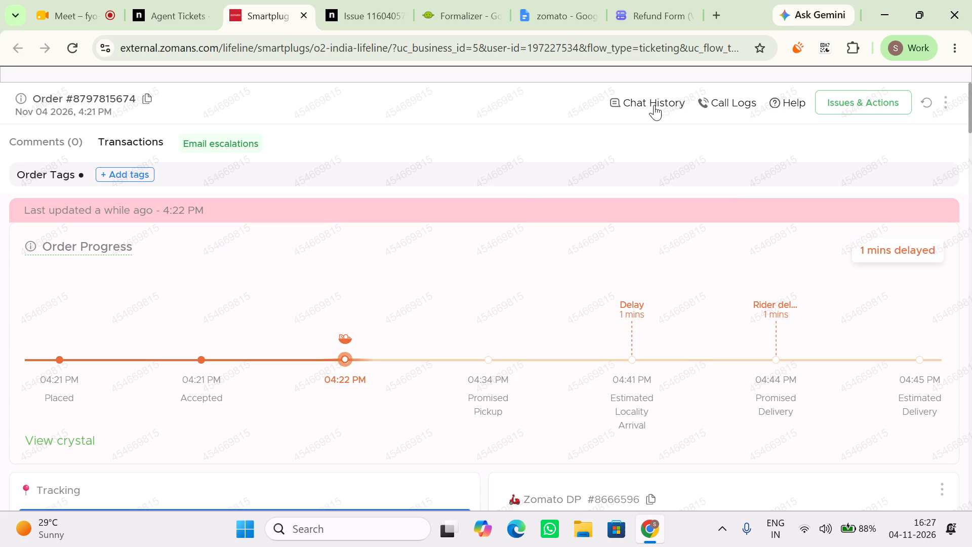
{"action": "scroll", "coordinate": [521, 198], "scroll_direction": "down", "scroll_amount": 4}
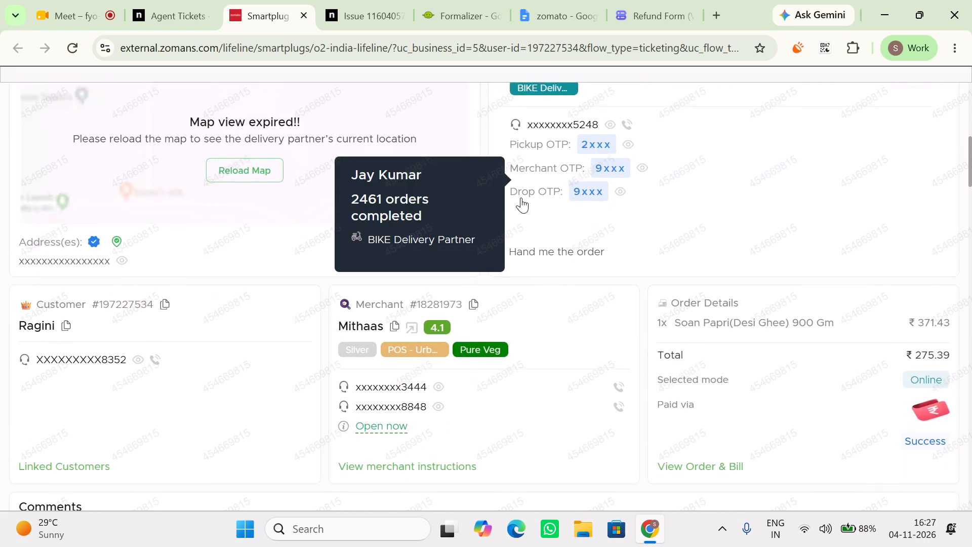
{"action": "scroll", "coordinate": [521, 198], "scroll_direction": "down", "scroll_amount": 6}
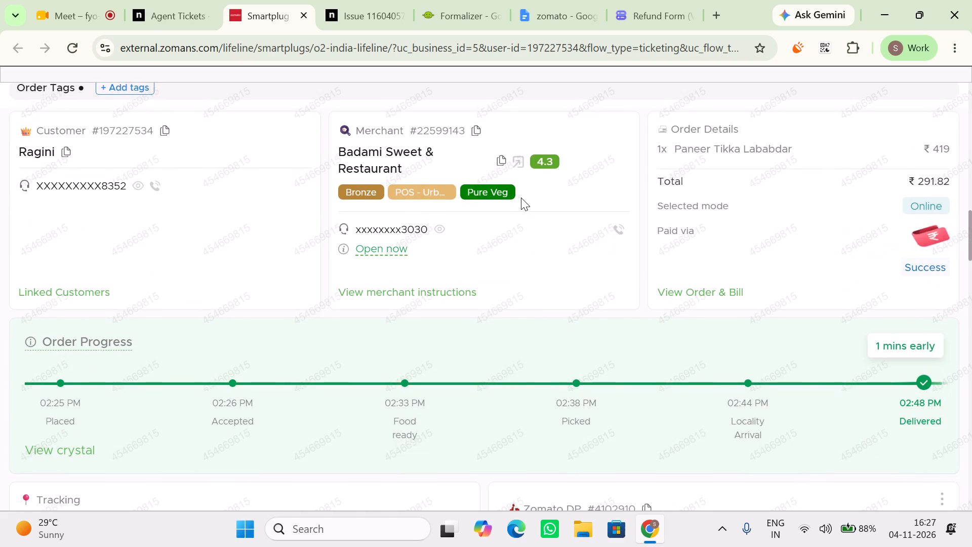
{"action": "scroll", "coordinate": [521, 198], "scroll_direction": "down", "scroll_amount": 1}
{"action": "scroll", "coordinate": [521, 198], "scroll_direction": "up", "scroll_amount": 3}
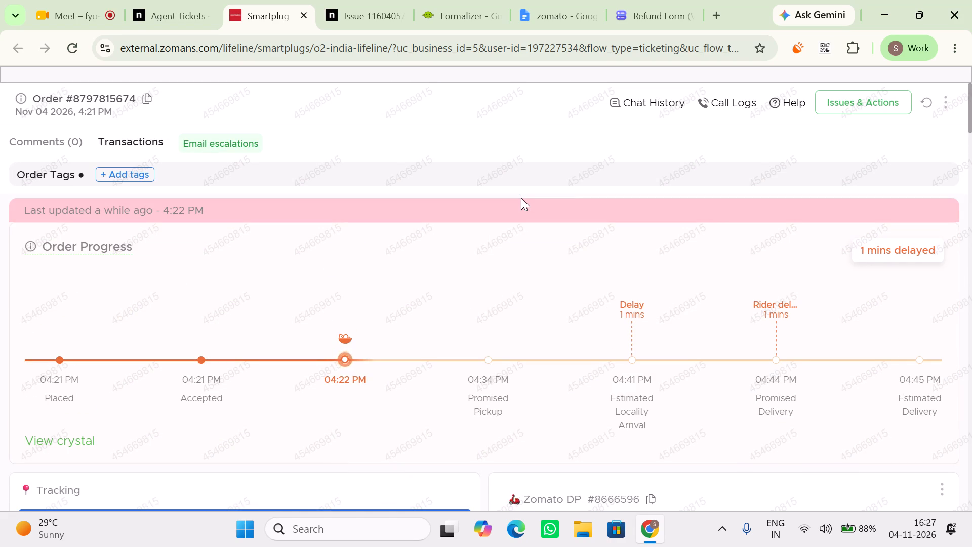
Open the options for the Meet browser tab.
{"action": "right_click", "coordinate": [56, 0]}
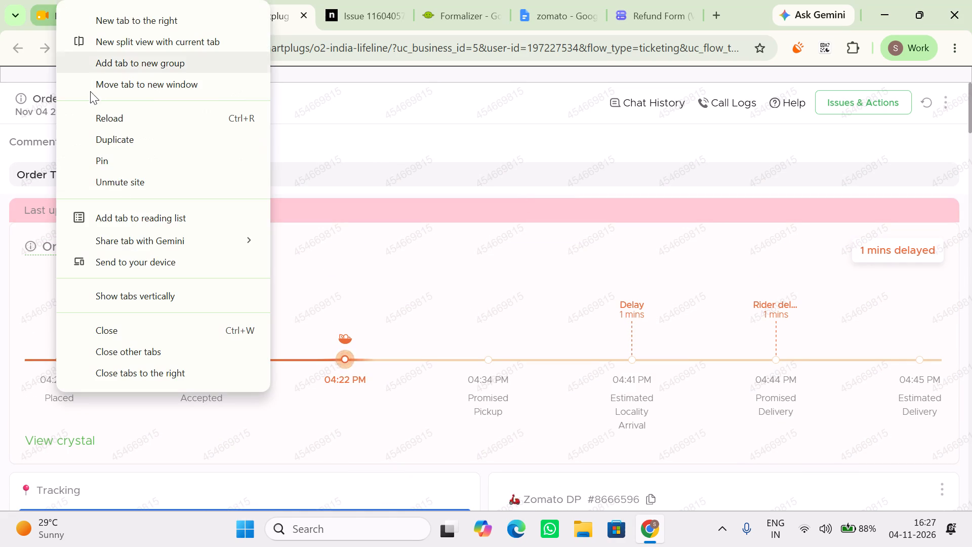
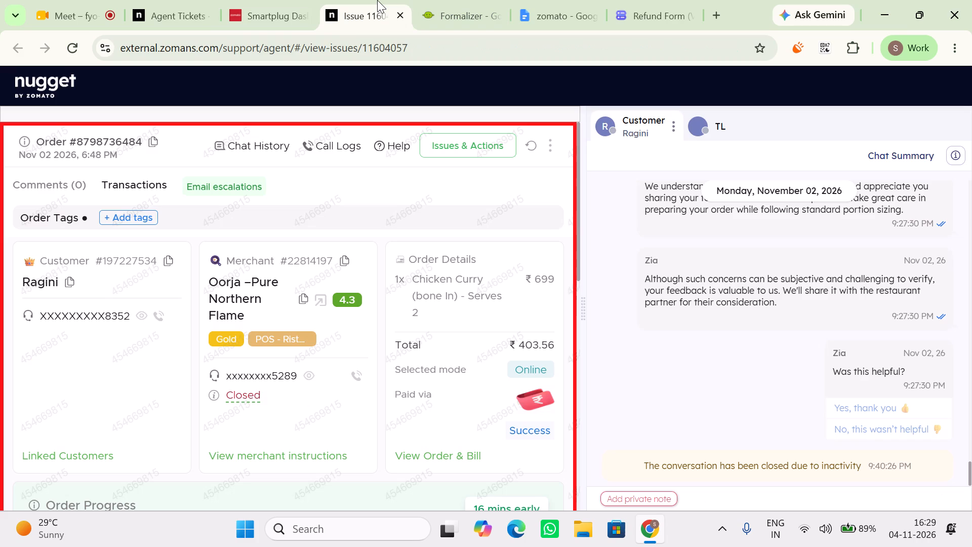
{"action": "left_click", "coordinate": [270, 0]}
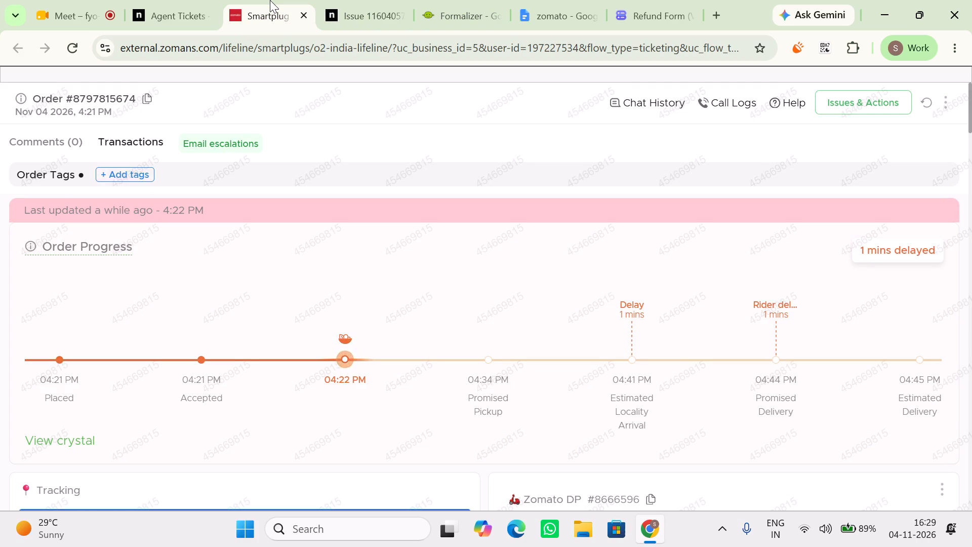
{"action": "left_click", "coordinate": [353, 10]}
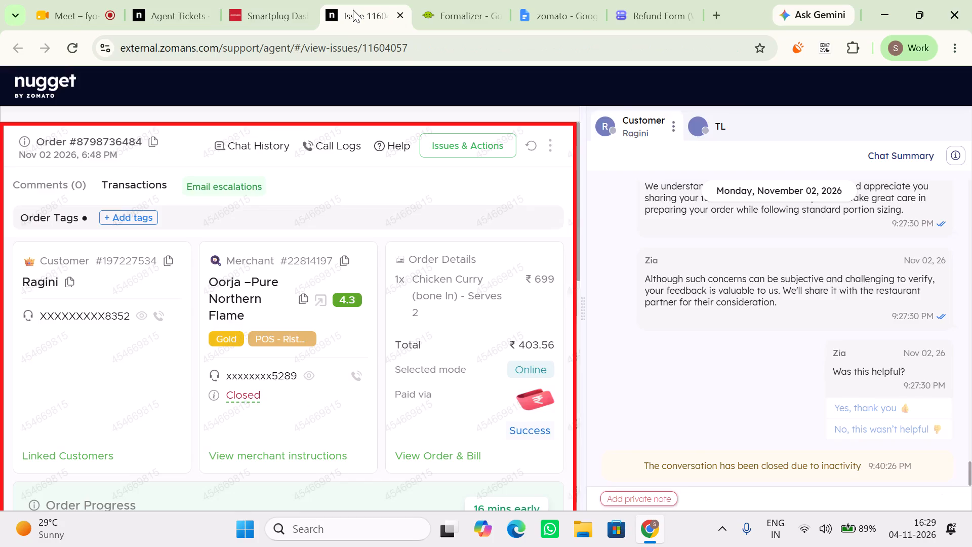
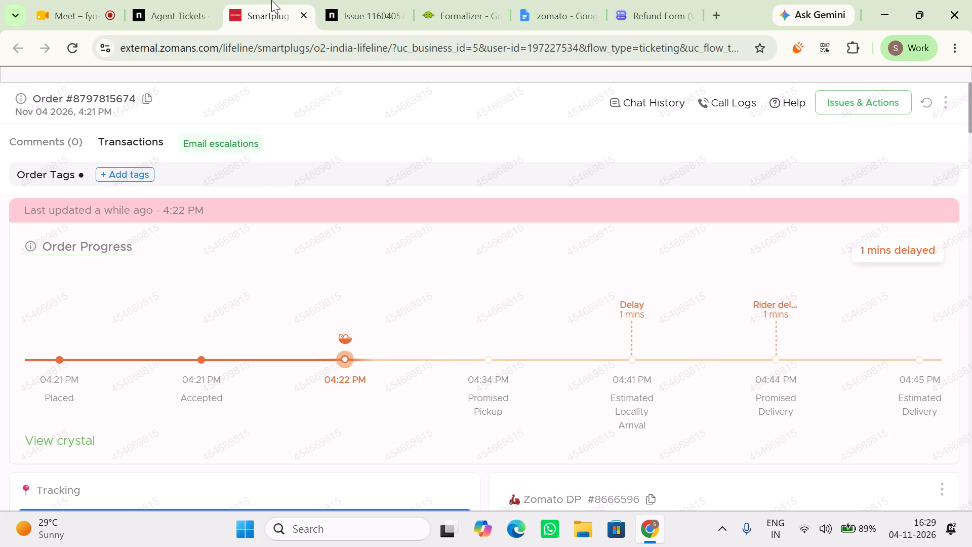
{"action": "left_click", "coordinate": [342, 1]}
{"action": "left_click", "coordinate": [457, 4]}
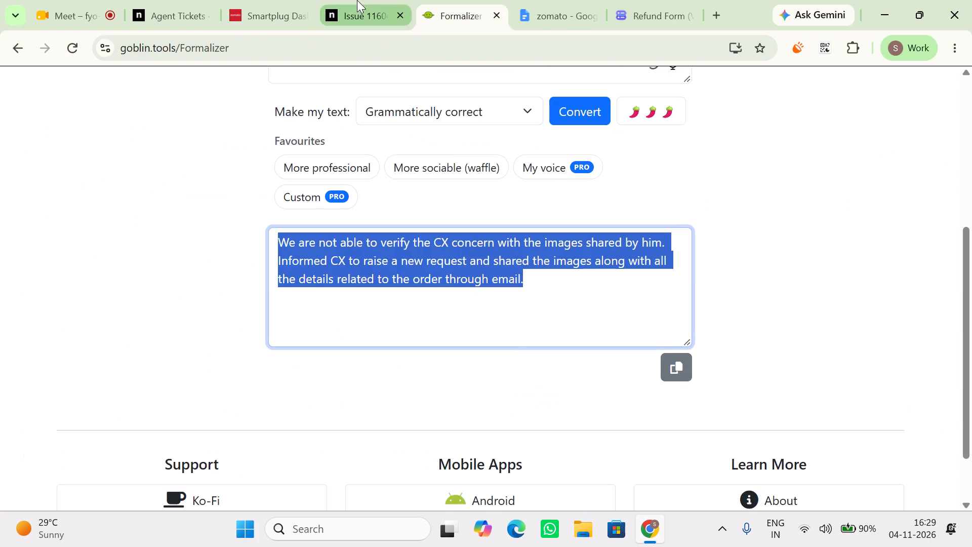
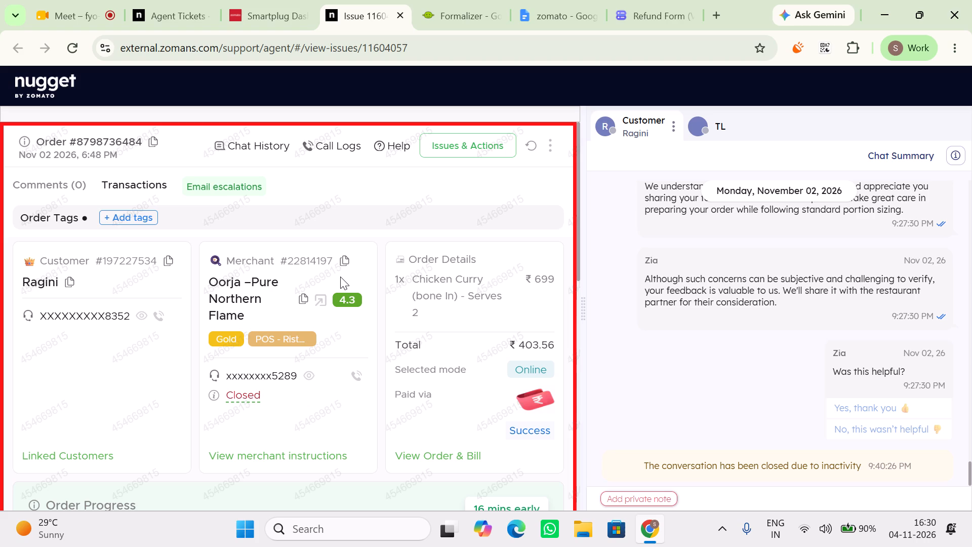
{"action": "scroll", "coordinate": [725, 430], "scroll_direction": "up", "scroll_amount": 1}
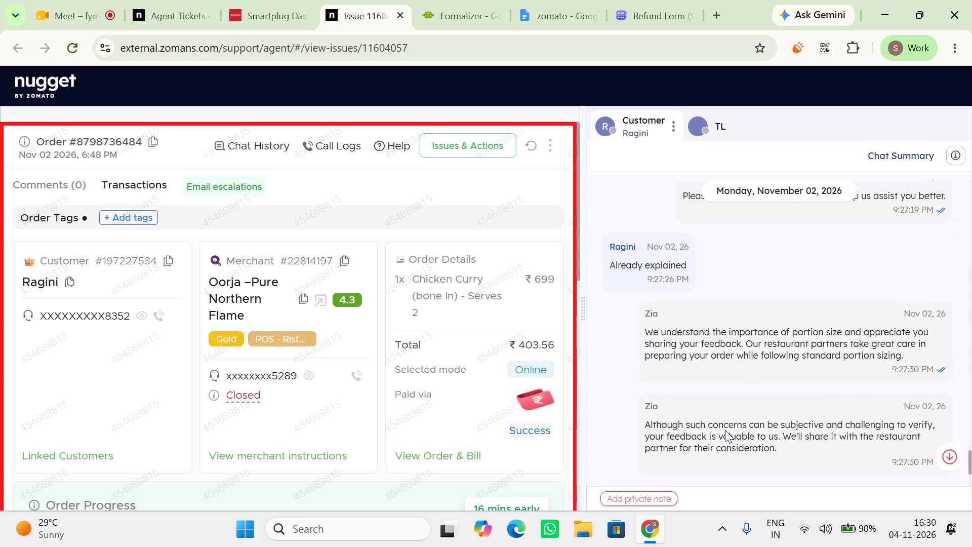
{"action": "scroll", "coordinate": [725, 430], "scroll_direction": "up", "scroll_amount": 3}
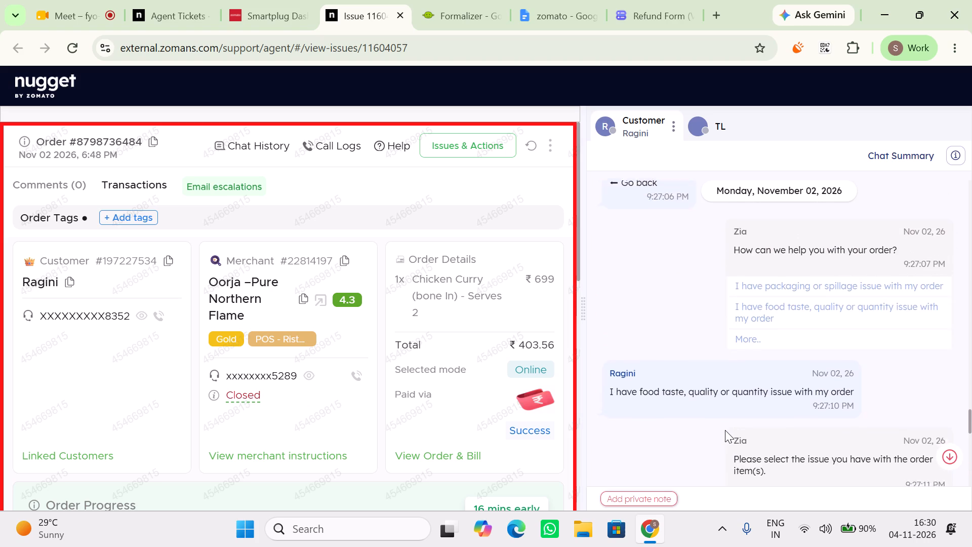
Open the browser tab options for the Meet call.
{"action": "right_click", "coordinate": [45, 0]}
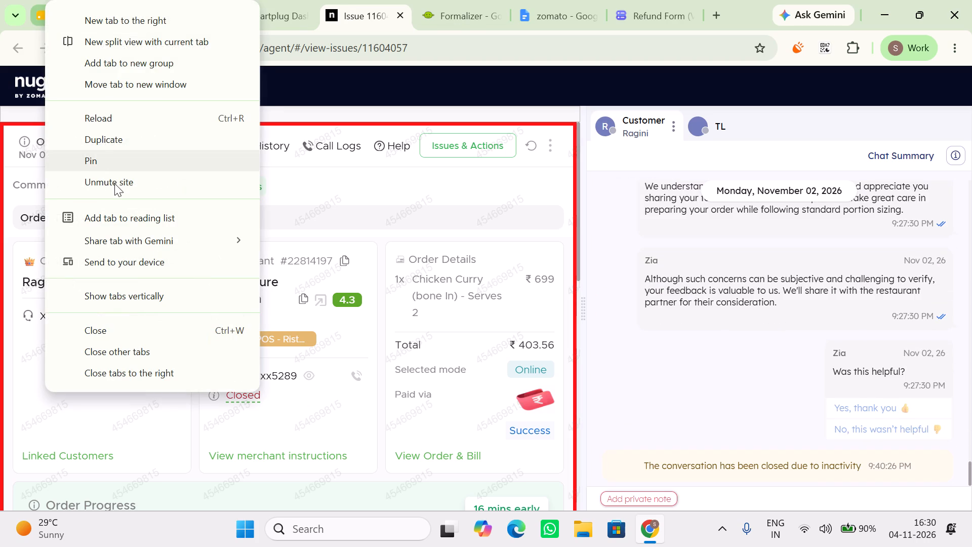
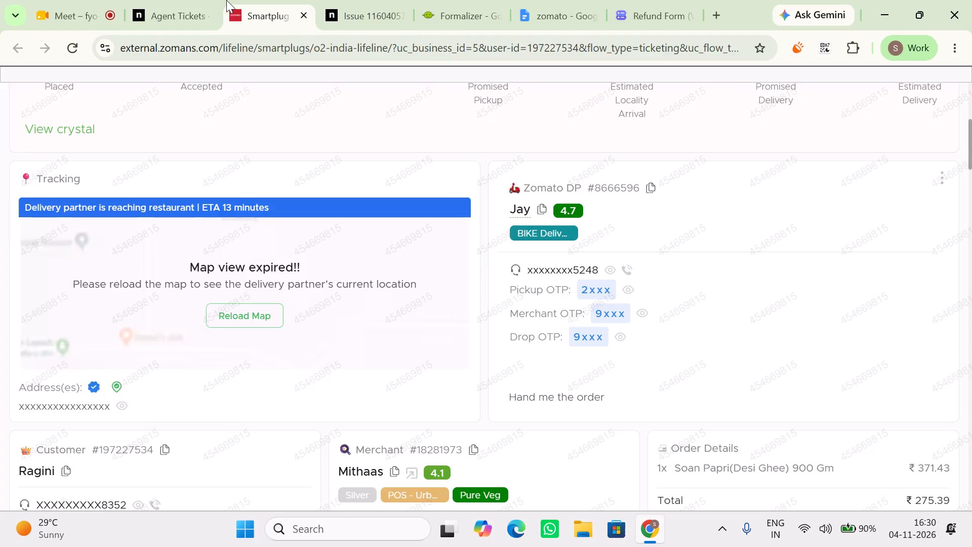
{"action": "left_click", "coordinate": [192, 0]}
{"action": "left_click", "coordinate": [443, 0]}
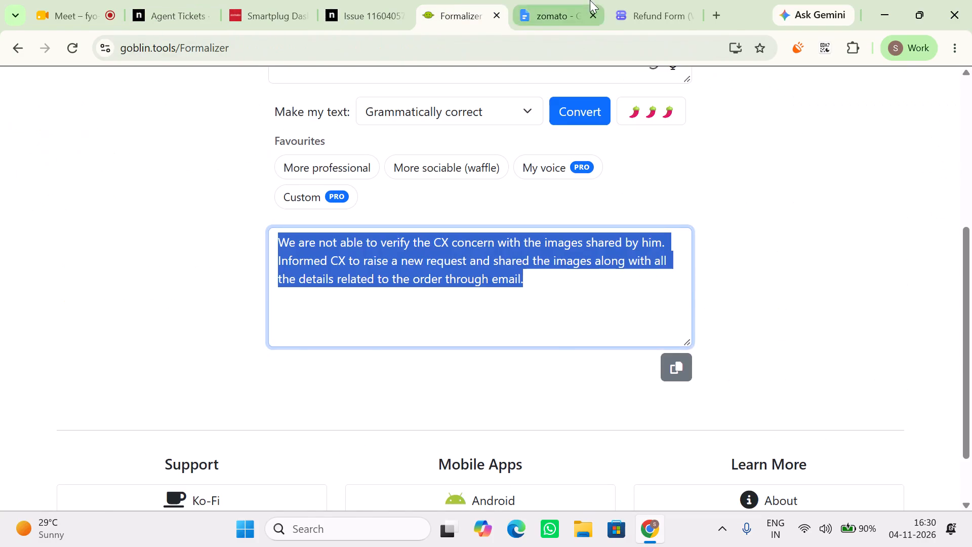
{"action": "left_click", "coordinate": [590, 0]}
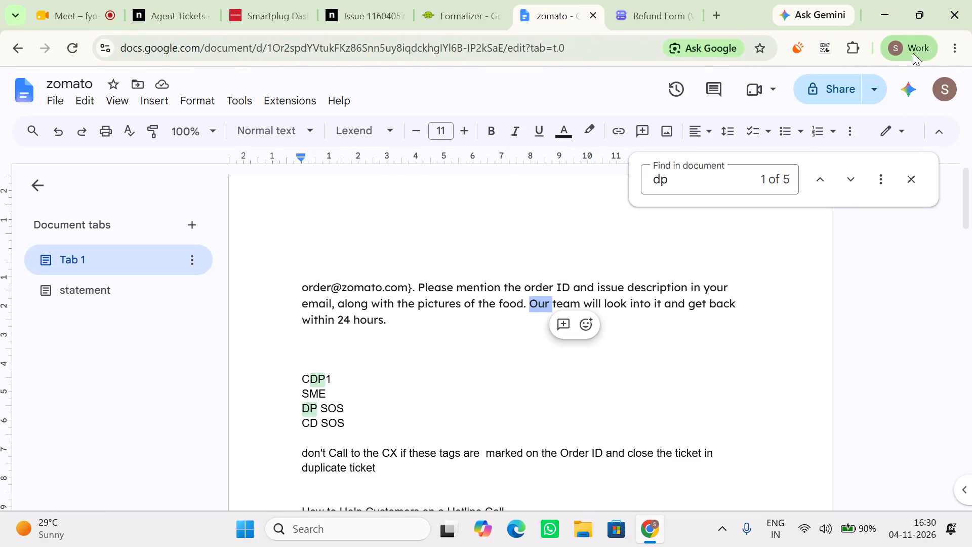
Switch from the managed work profile to the Chrome profile named Shraddha.
{"action": "left_click", "coordinate": [913, 53]}
{"action": "left_click", "coordinate": [761, 483]}
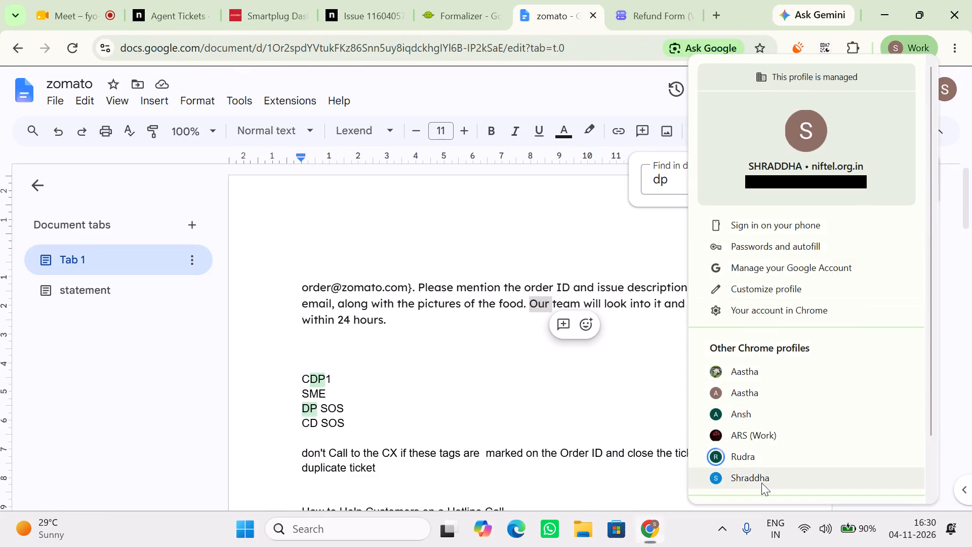
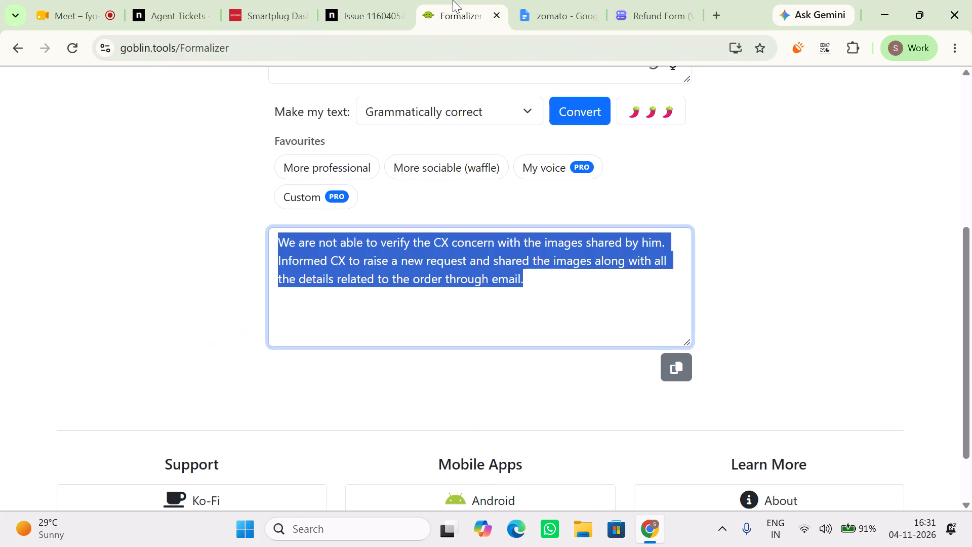
Select the entire original draft comment about the unverifiable CX concern in the Formalizer's input text.
{"action": "scroll", "coordinate": [400, 278], "scroll_direction": "up", "scroll_amount": 5}
{"action": "triple_click", "coordinate": [368, 304]}
{"action": "left_click", "coordinate": [368, 304]}
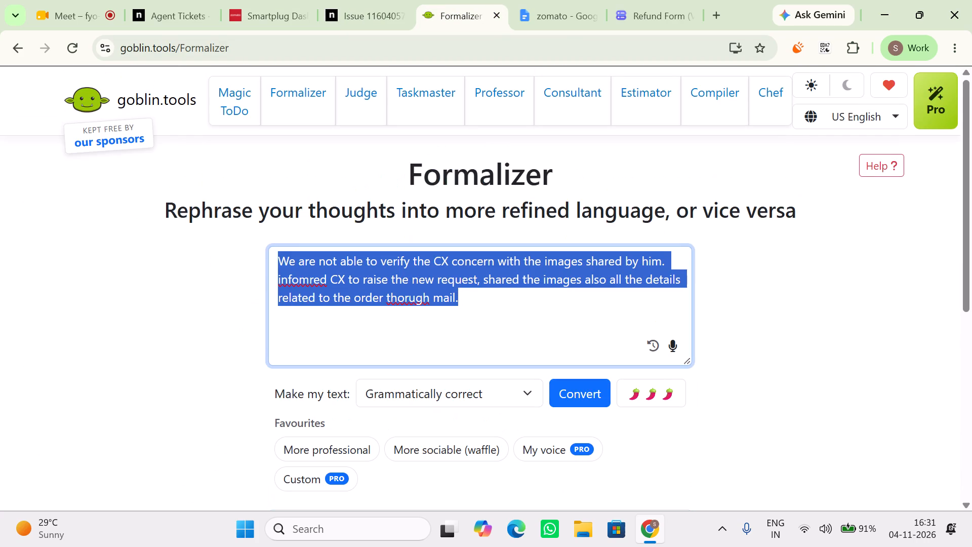
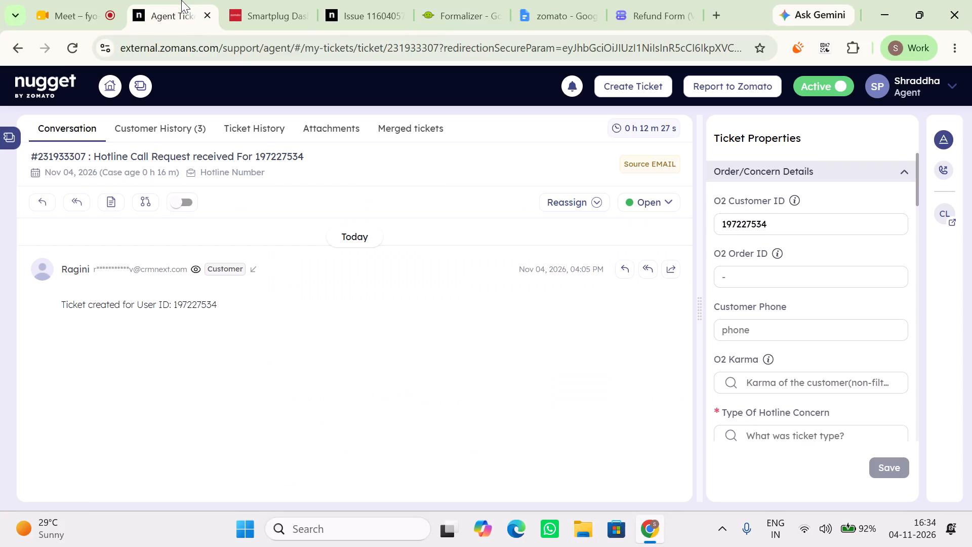
Open the agent's Productivity Hours page and review today's ticket counts, online hours, break time and half-hourly trends.
{"action": "left_click", "coordinate": [906, 85]}
{"action": "left_click", "coordinate": [825, 188]}
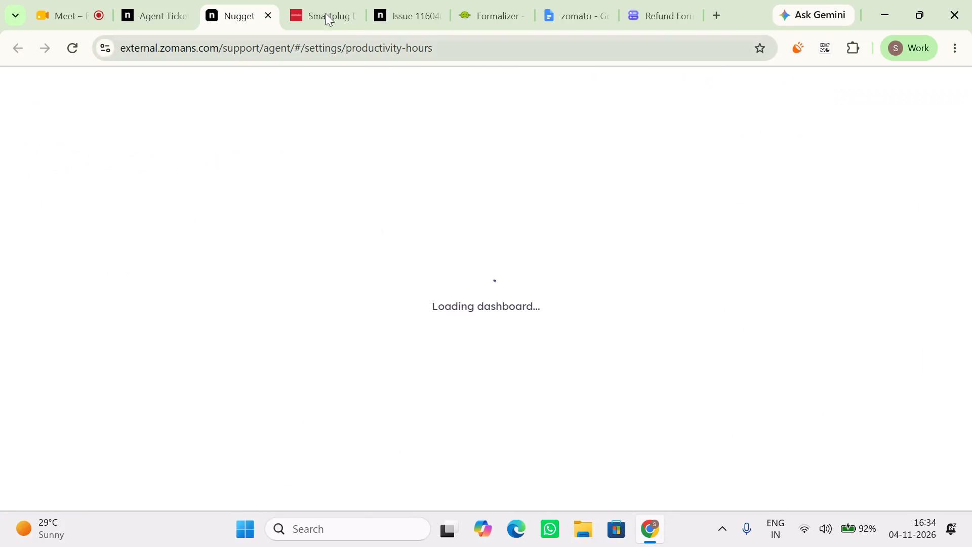
{"action": "left_click", "coordinate": [163, 0]}
{"action": "left_click", "coordinate": [222, 0]}
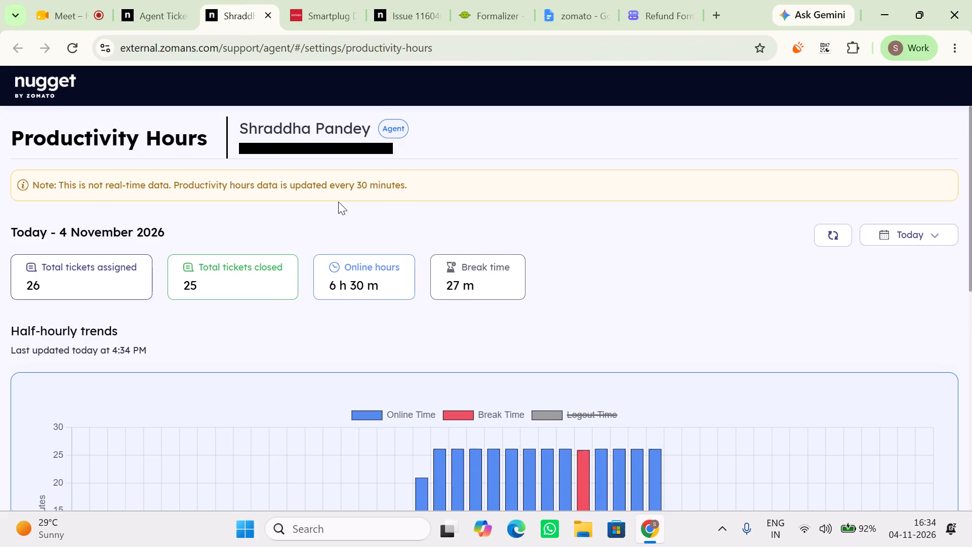
{"action": "scroll", "coordinate": [450, 356], "scroll_direction": "up", "scroll_amount": 1}
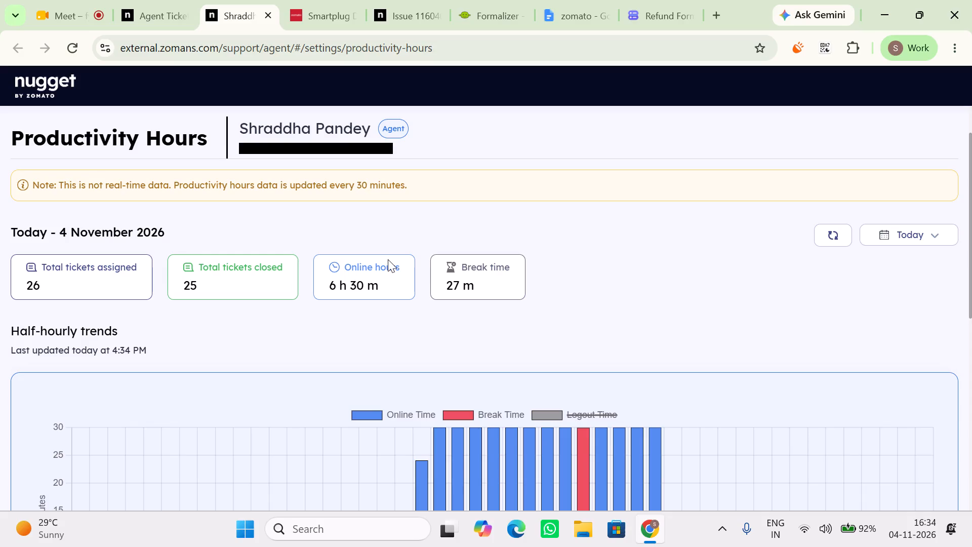
{"action": "scroll", "coordinate": [388, 259], "scroll_direction": "down", "scroll_amount": 2}
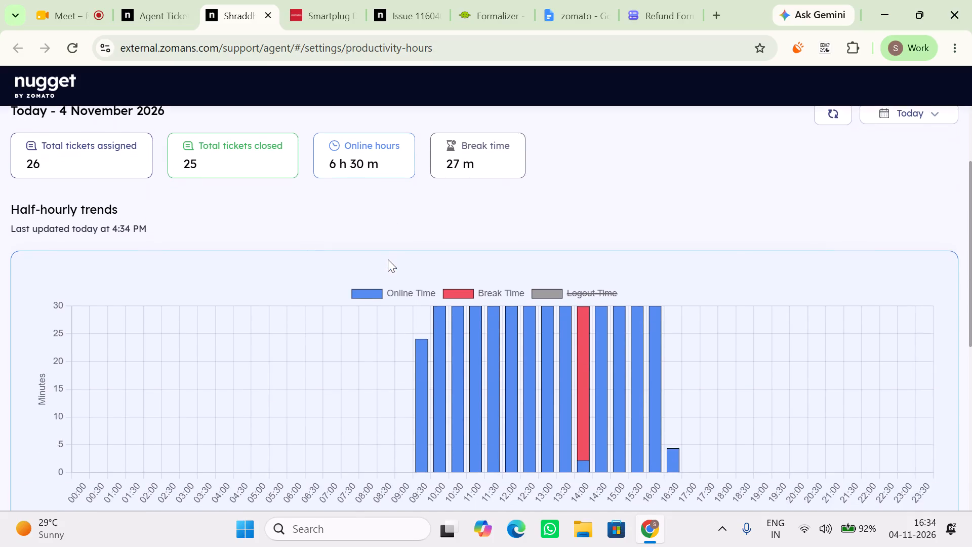
{"action": "scroll", "coordinate": [388, 259], "scroll_direction": "up", "scroll_amount": 2}
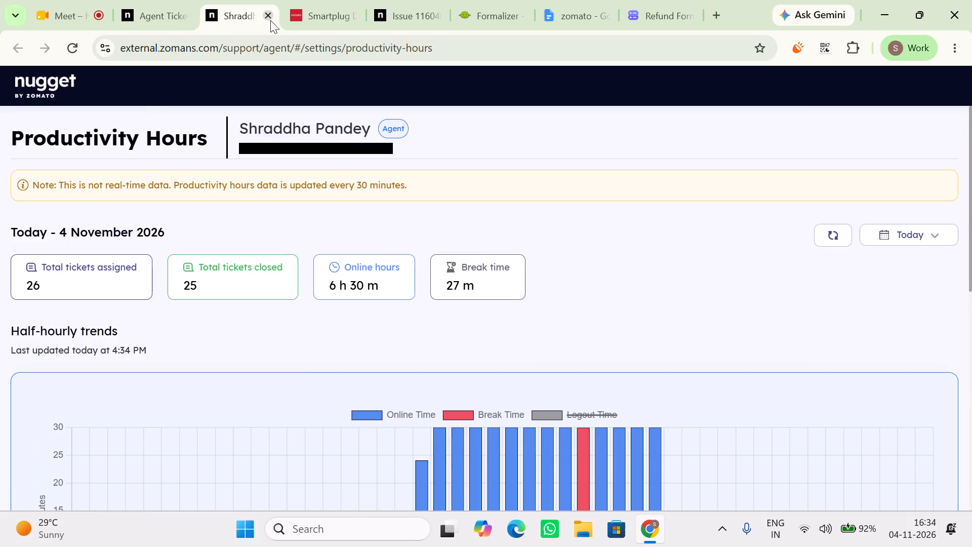
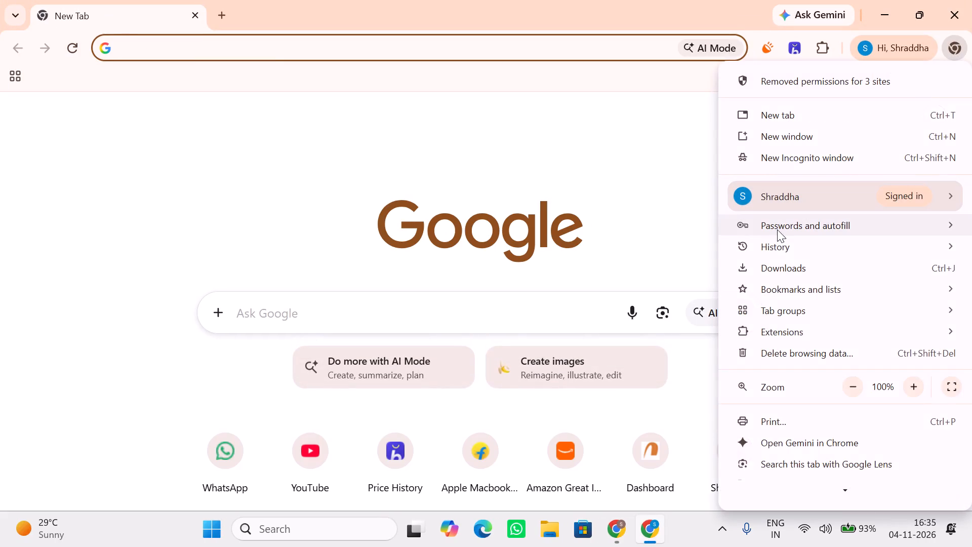
Browse the download history and open the October 12 file Z-Cult_Single Page_Final (3 July) (3).pdf.
{"action": "left_click", "coordinate": [767, 262]}
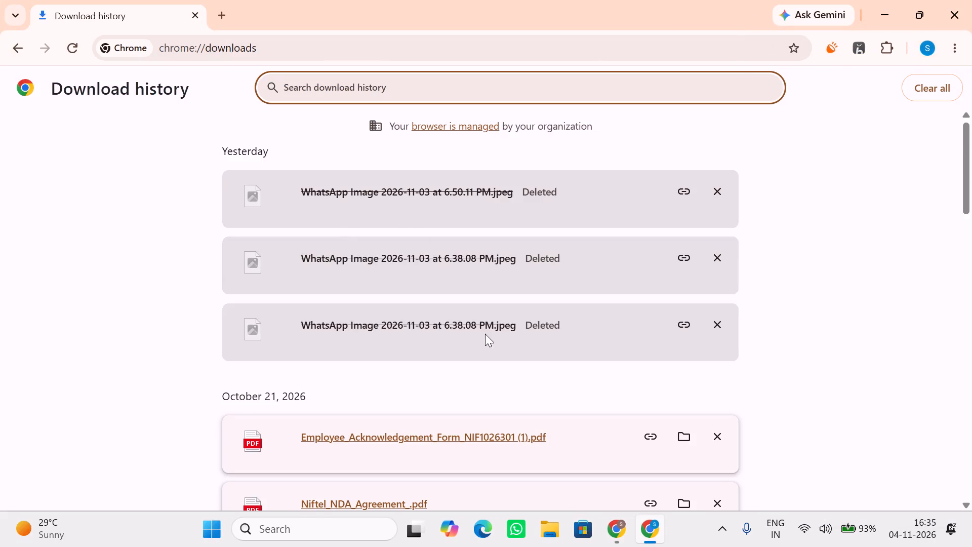
{"action": "scroll", "coordinate": [485, 334], "scroll_direction": "down", "scroll_amount": 2}
{"action": "scroll", "coordinate": [353, 346], "scroll_direction": "down", "scroll_amount": 1}
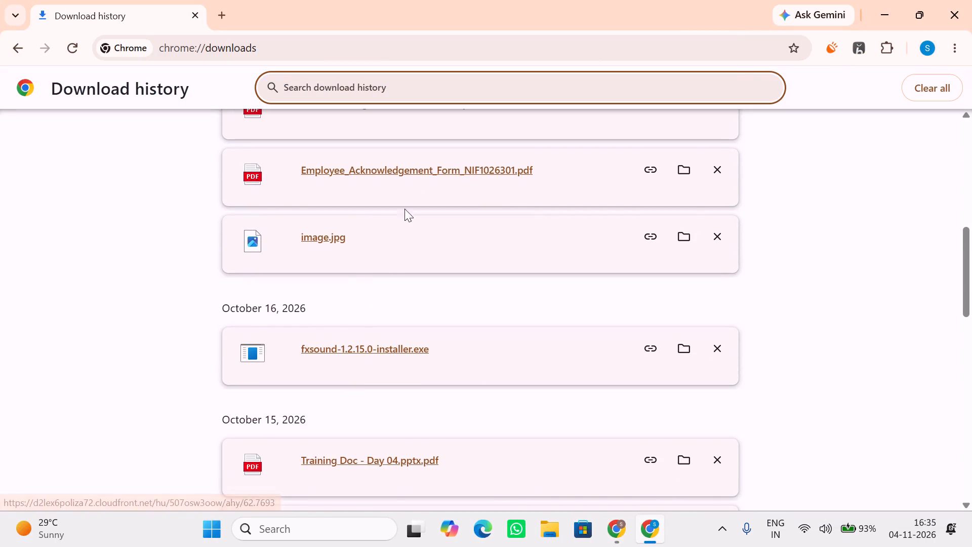
{"action": "scroll", "coordinate": [373, 229], "scroll_direction": "down", "scroll_amount": 2}
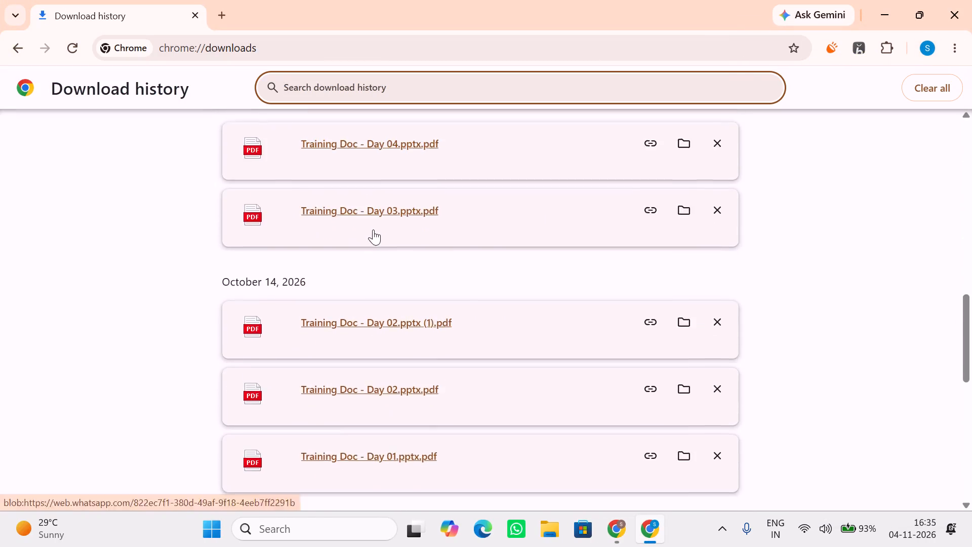
{"action": "scroll", "coordinate": [401, 296], "scroll_direction": "down", "scroll_amount": 1}
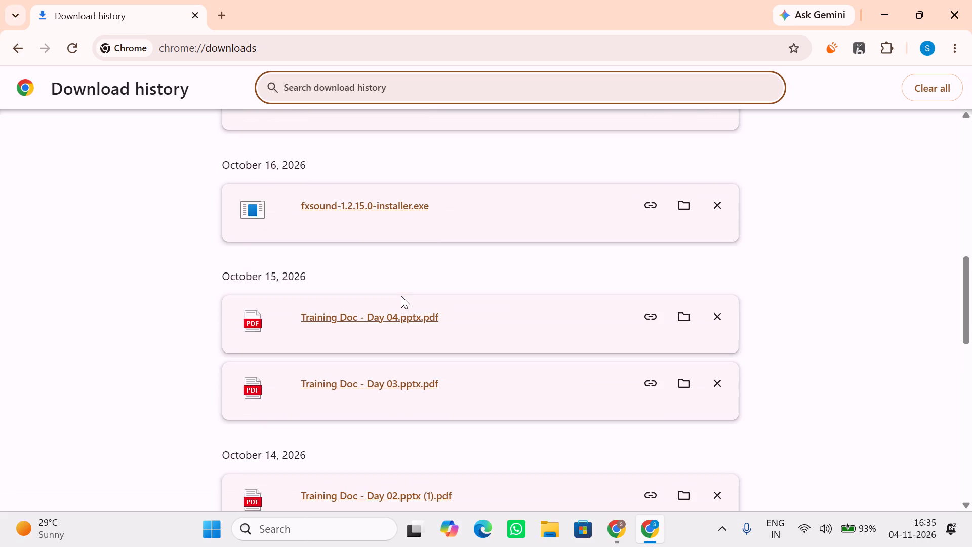
{"action": "scroll", "coordinate": [401, 296], "scroll_direction": "down", "scroll_amount": 2}
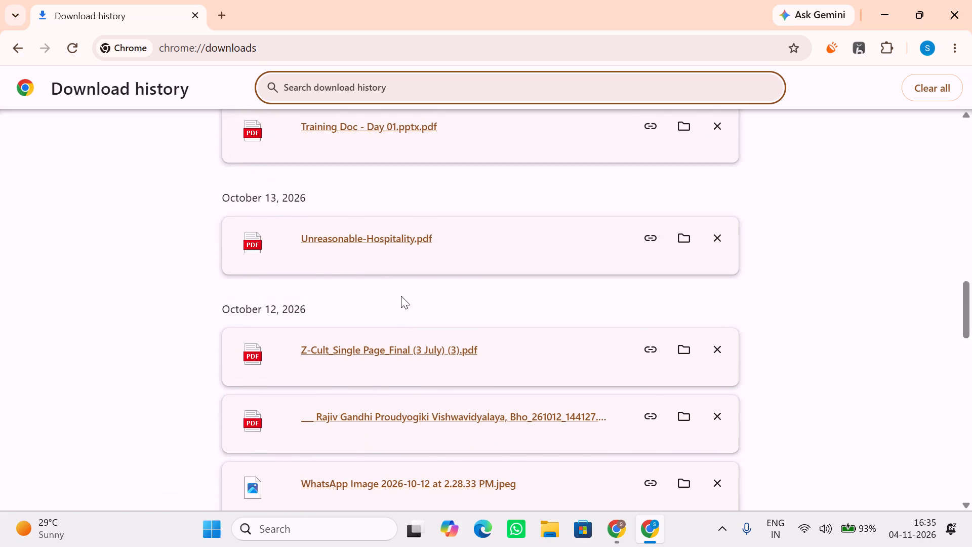
{"action": "scroll", "coordinate": [368, 351], "scroll_direction": "down", "scroll_amount": 1}
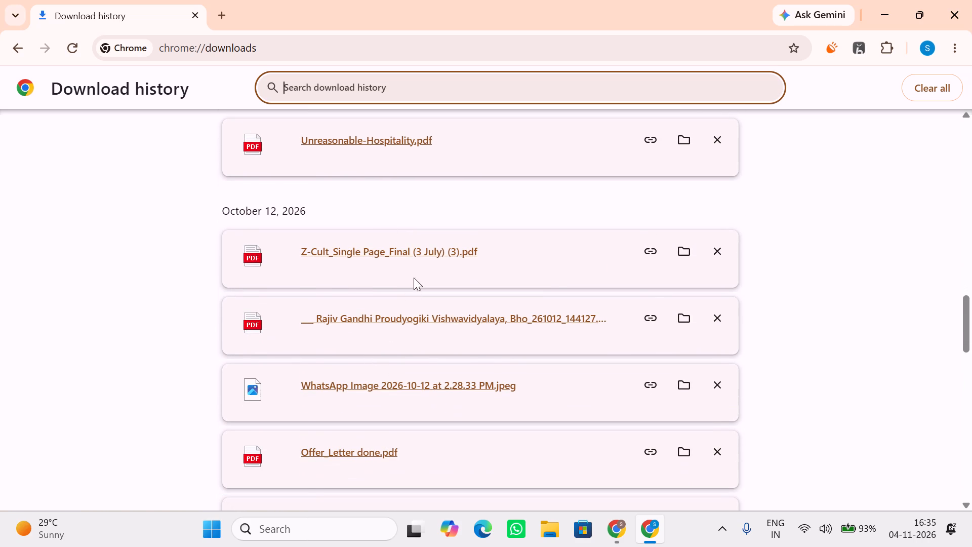
{"action": "left_click", "coordinate": [373, 252]}
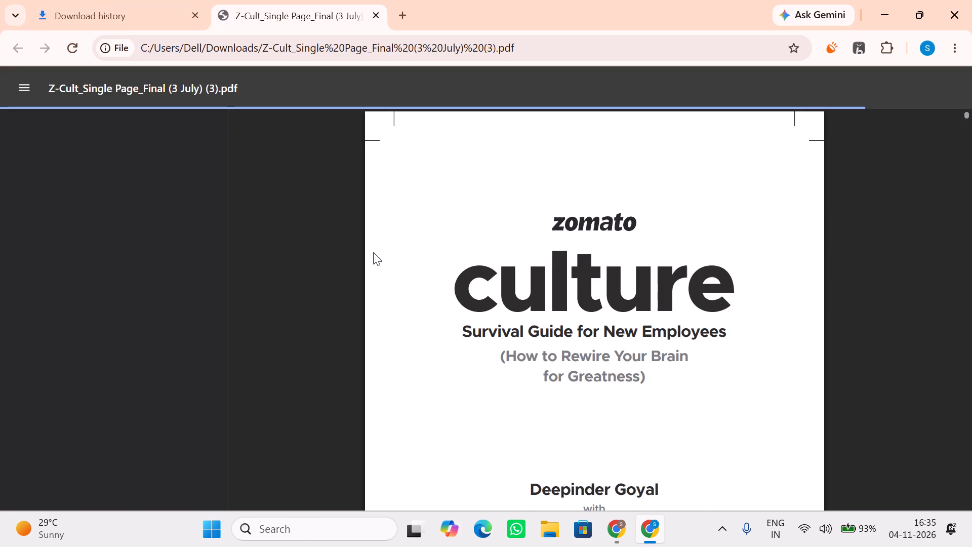
{"action": "scroll", "coordinate": [452, 262], "scroll_direction": "down", "scroll_amount": 11}
Return to the download history and look through the listed files from the newest to the October 2 entries.
{"action": "left_click", "coordinate": [113, 0]}
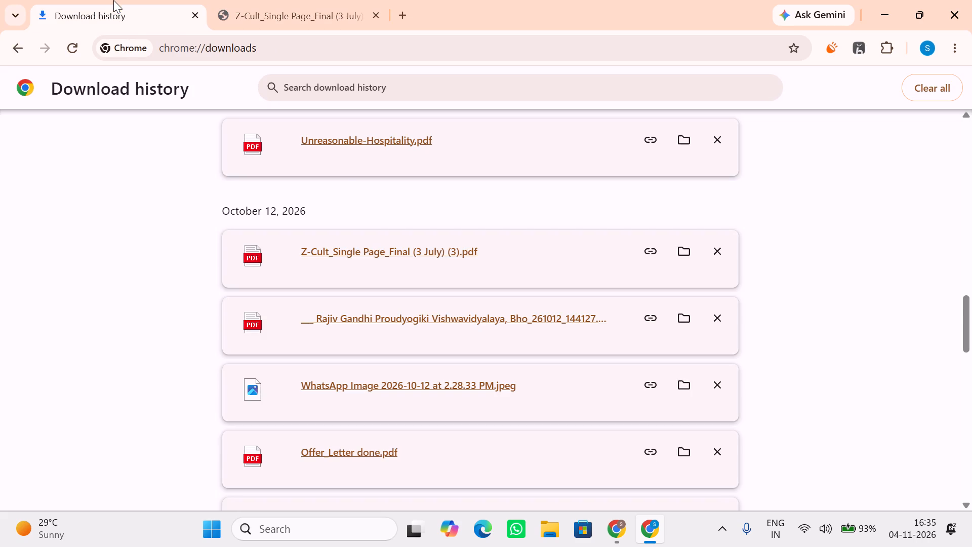
{"action": "scroll", "coordinate": [387, 281], "scroll_direction": "up", "scroll_amount": 11}
{"action": "scroll", "coordinate": [387, 281], "scroll_direction": "down", "scroll_amount": 2}
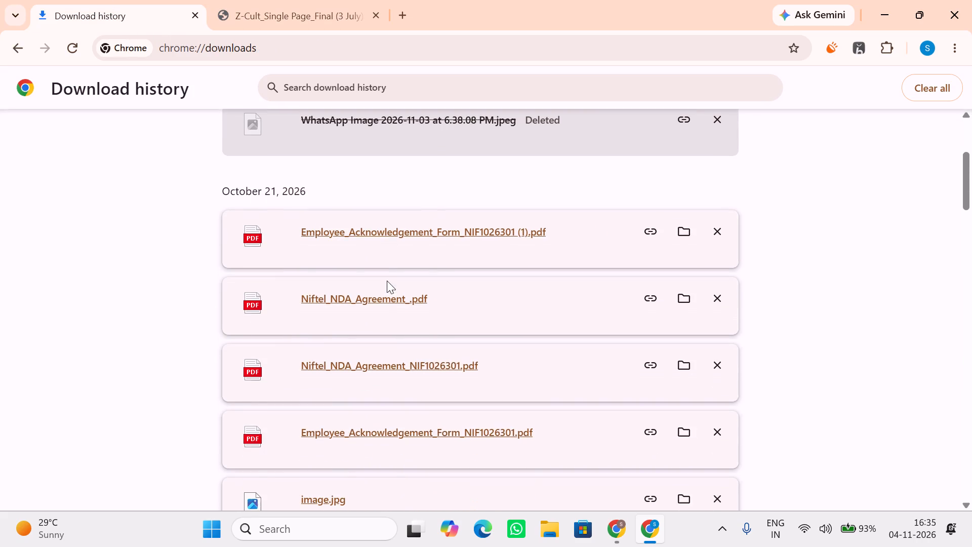
{"action": "scroll", "coordinate": [377, 320], "scroll_direction": "down", "scroll_amount": 2}
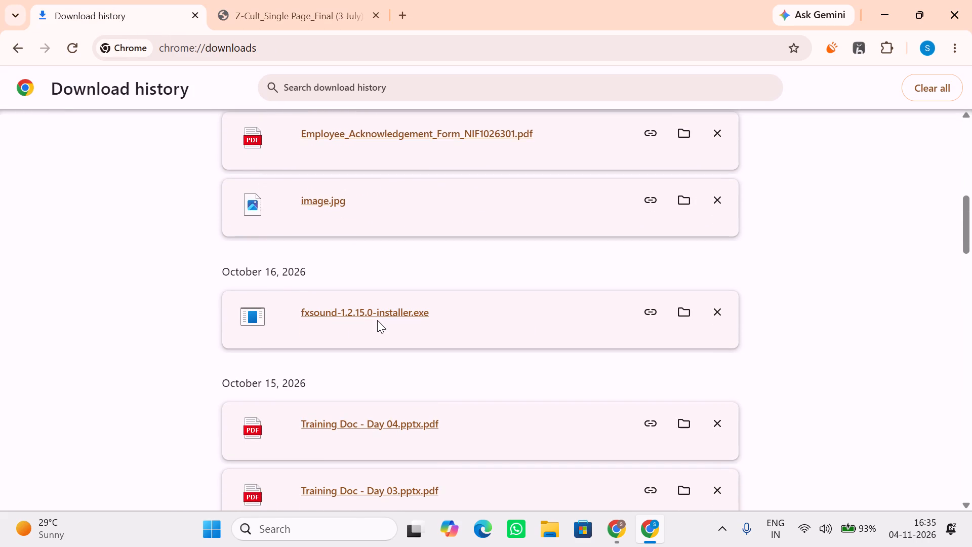
{"action": "scroll", "coordinate": [377, 320], "scroll_direction": "down", "scroll_amount": 9}
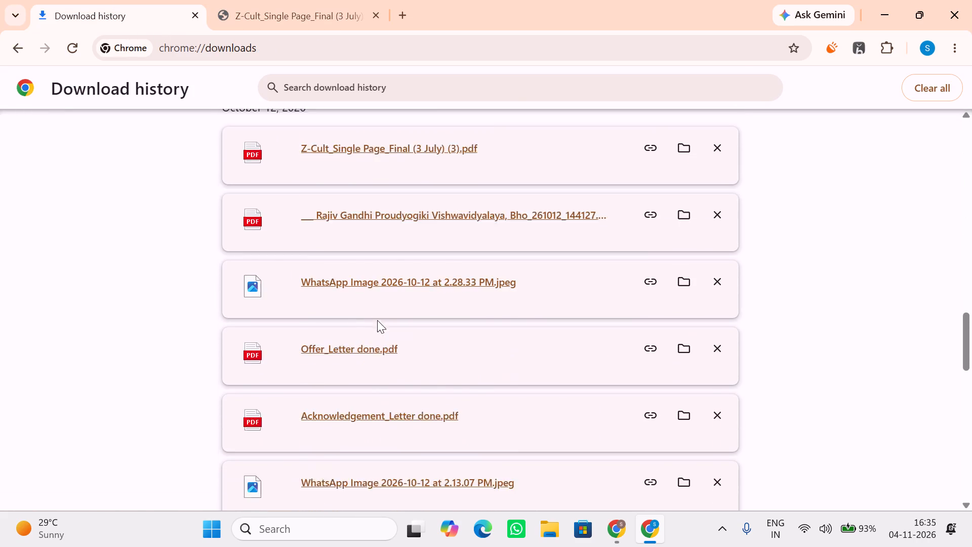
{"action": "scroll", "coordinate": [377, 320], "scroll_direction": "down", "scroll_amount": 6}
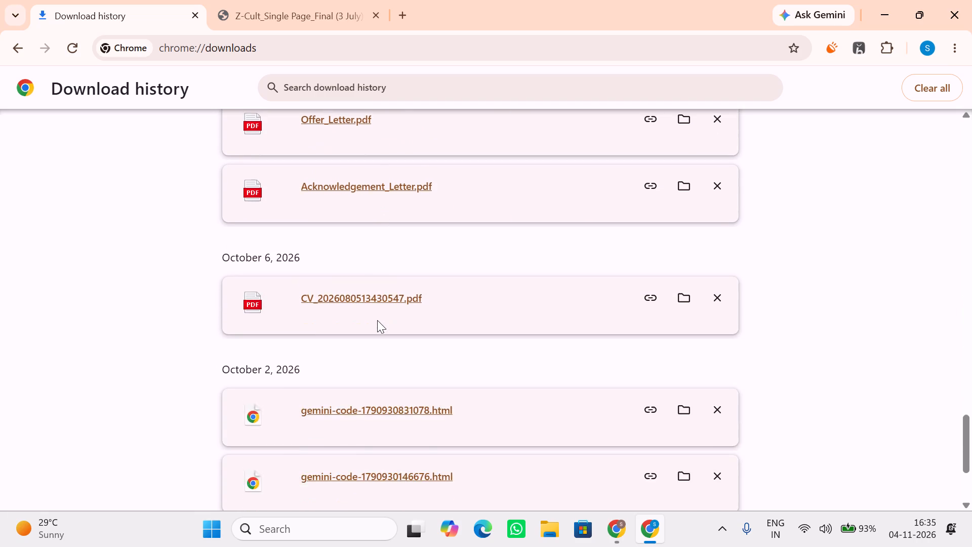
{"action": "scroll", "coordinate": [377, 320], "scroll_direction": "down", "scroll_amount": 3}
{"action": "scroll", "coordinate": [377, 320], "scroll_direction": "up", "scroll_amount": 15}
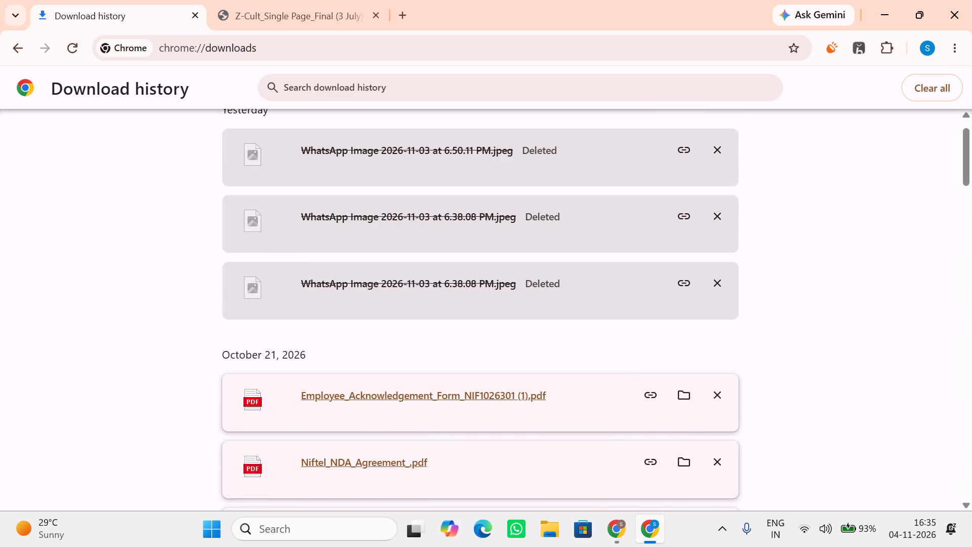
{"action": "scroll", "coordinate": [377, 320], "scroll_direction": "up", "scroll_amount": 3}
{"action": "scroll", "coordinate": [377, 320], "scroll_direction": "down", "scroll_amount": 2}
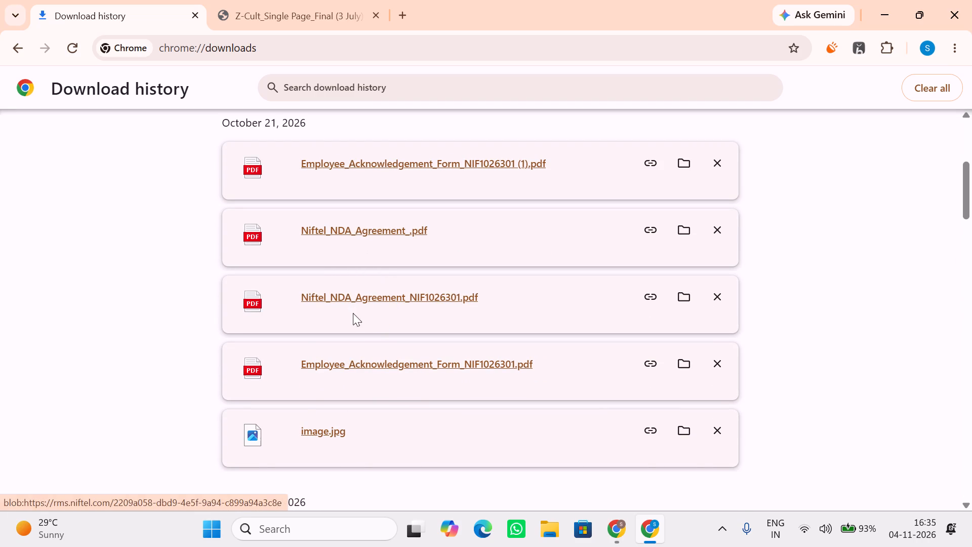
Skim the pages of the Zomato culture guide PDF, then close it.
{"action": "left_click", "coordinate": [309, 0]}
{"action": "scroll", "coordinate": [327, 199], "scroll_direction": "down", "scroll_amount": 3}
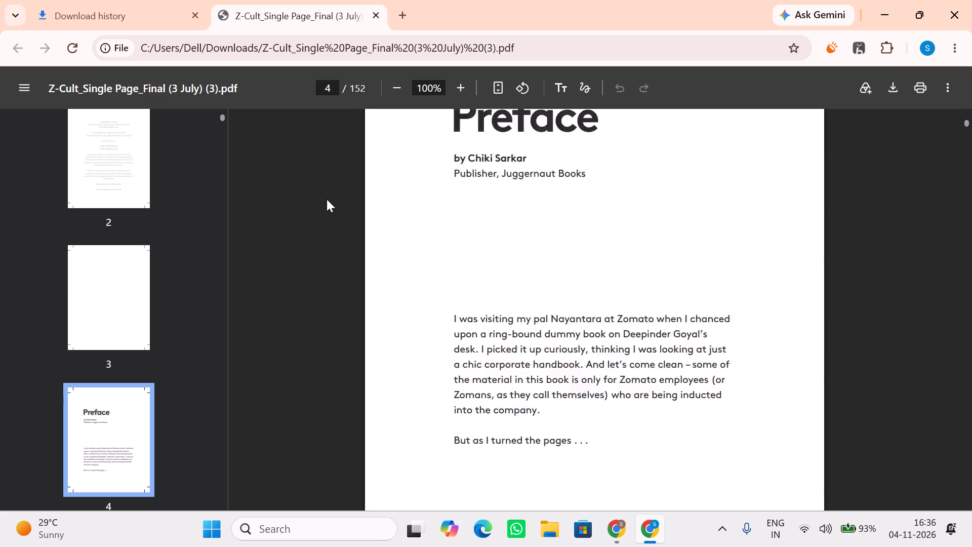
{"action": "scroll", "coordinate": [327, 199], "scroll_direction": "down", "scroll_amount": 5}
{"action": "scroll", "coordinate": [143, 425], "scroll_direction": "down", "scroll_amount": 10}
{"action": "left_click", "coordinate": [122, 301]}
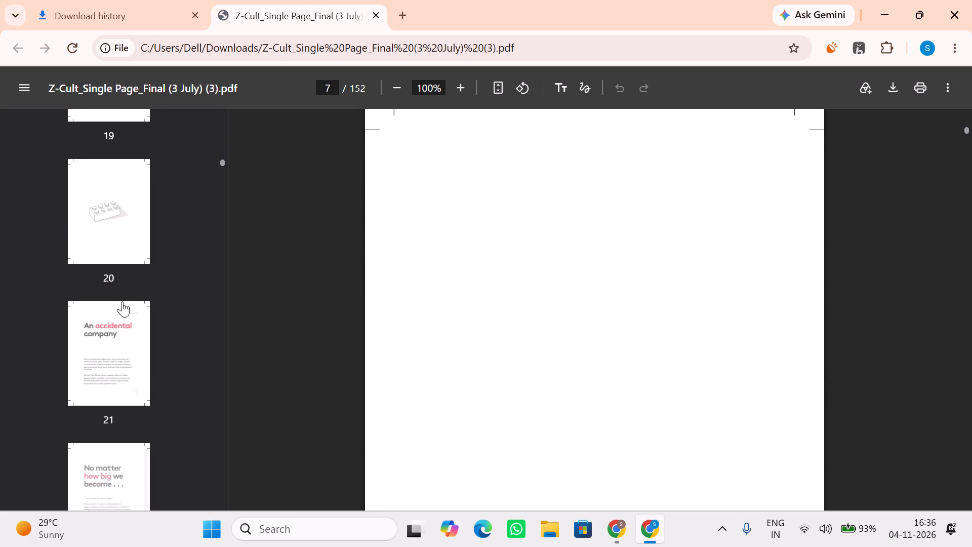
{"action": "left_click", "coordinate": [372, 16]}
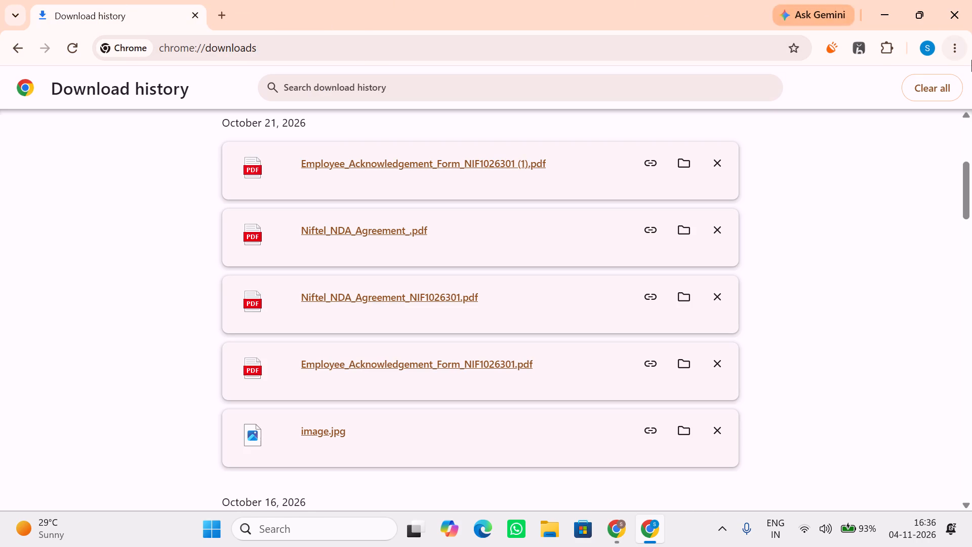
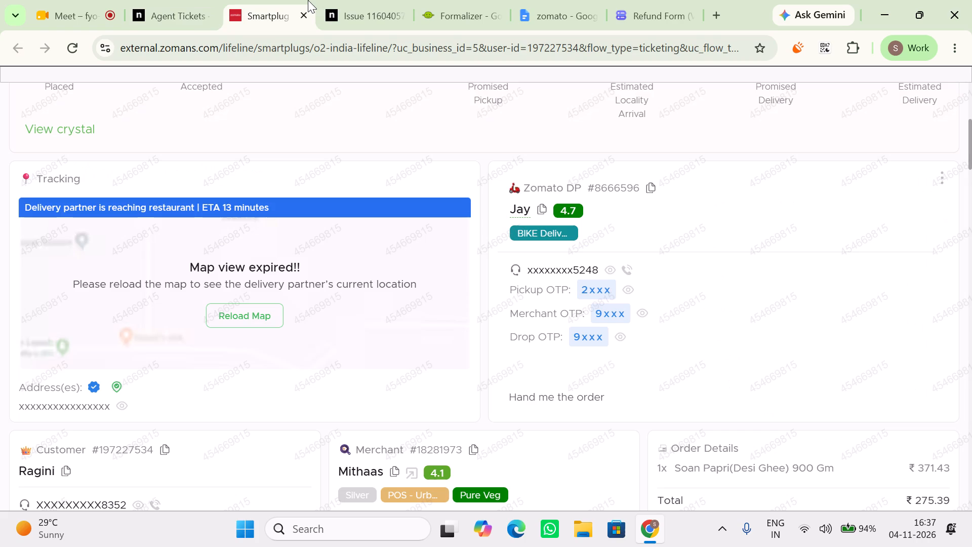
Replace the previous note in the Formalizer with the opening "cx" of a new one.
{"action": "left_click", "coordinate": [351, 0]}
{"action": "left_click", "coordinate": [465, 0]}
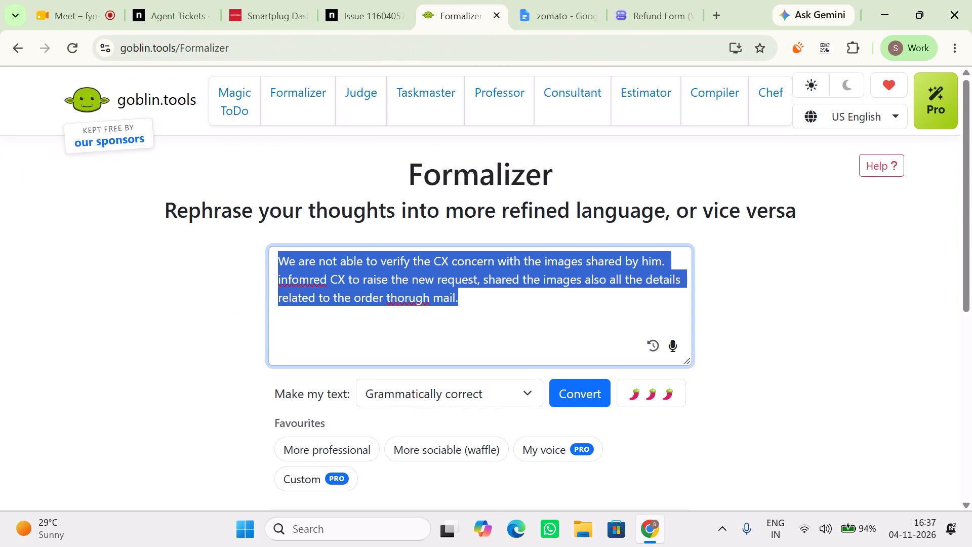
{"action": "triple_click", "coordinate": [465, 283]}
{"action": "type", "text": "cx"}
{"action": "key", "text": "space"}
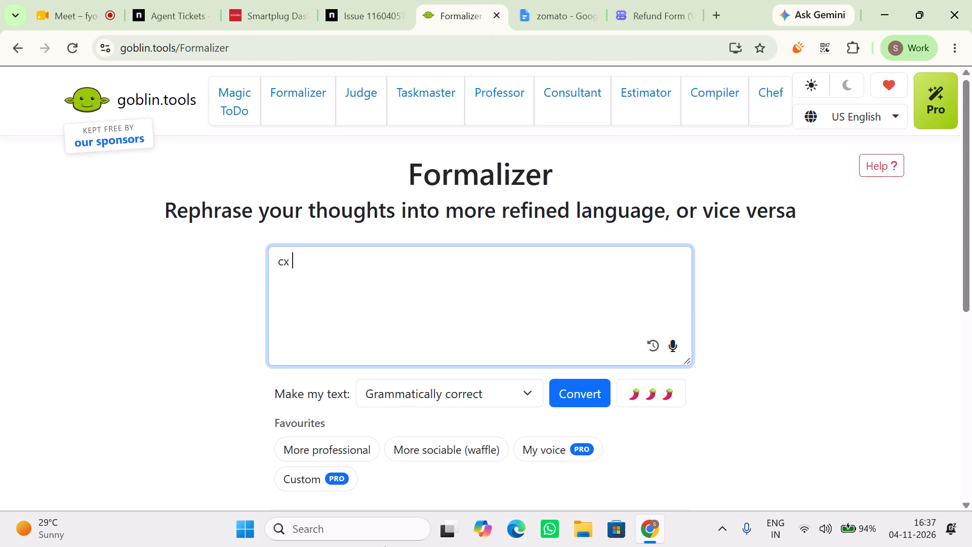
Switch to File Explorer and delete the IMG_4415 image from the Downloads folder.
{"action": "double_click", "coordinate": [594, 546]}
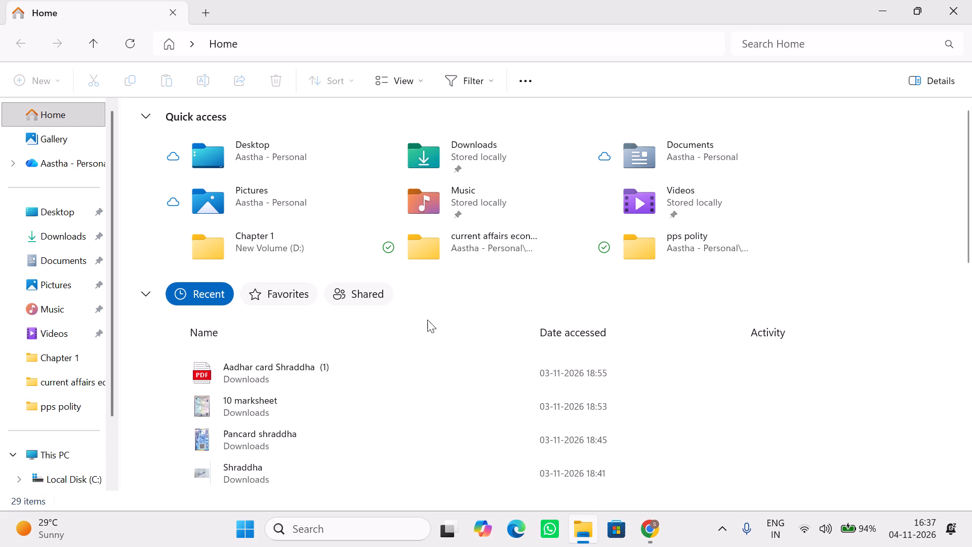
{"action": "scroll", "coordinate": [261, 382], "scroll_direction": "down", "scroll_amount": 4}
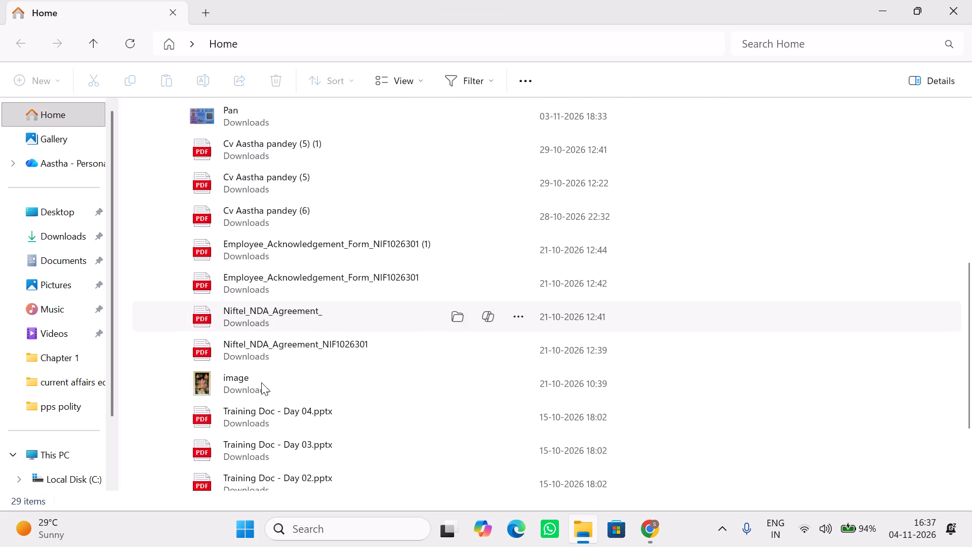
{"action": "scroll", "coordinate": [261, 382], "scroll_direction": "down", "scroll_amount": 3}
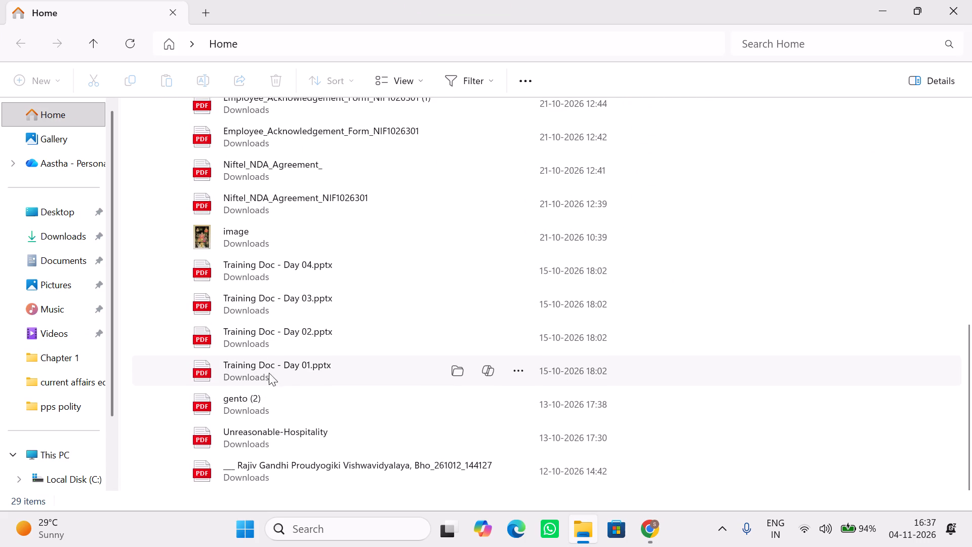
{"action": "scroll", "coordinate": [315, 335], "scroll_direction": "down", "scroll_amount": 3}
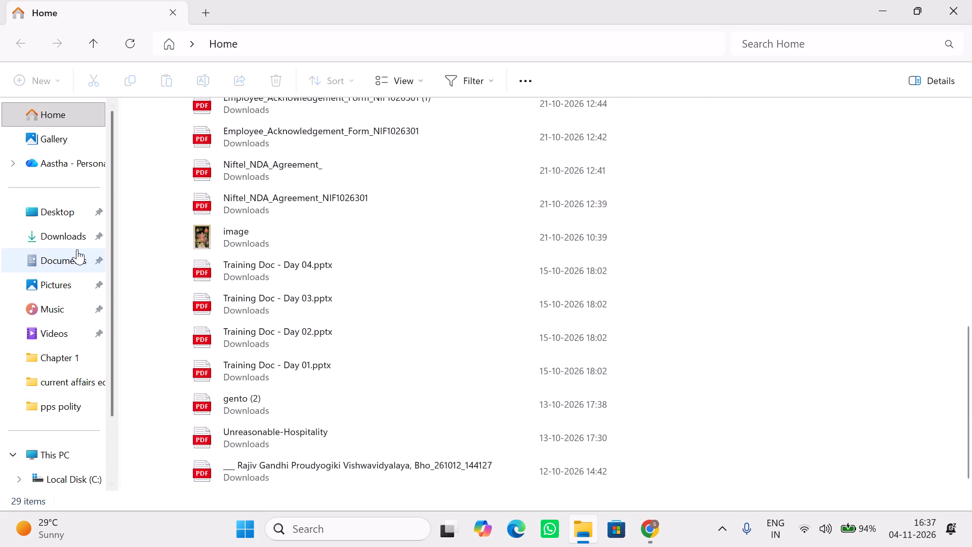
{"action": "left_click", "coordinate": [54, 245]}
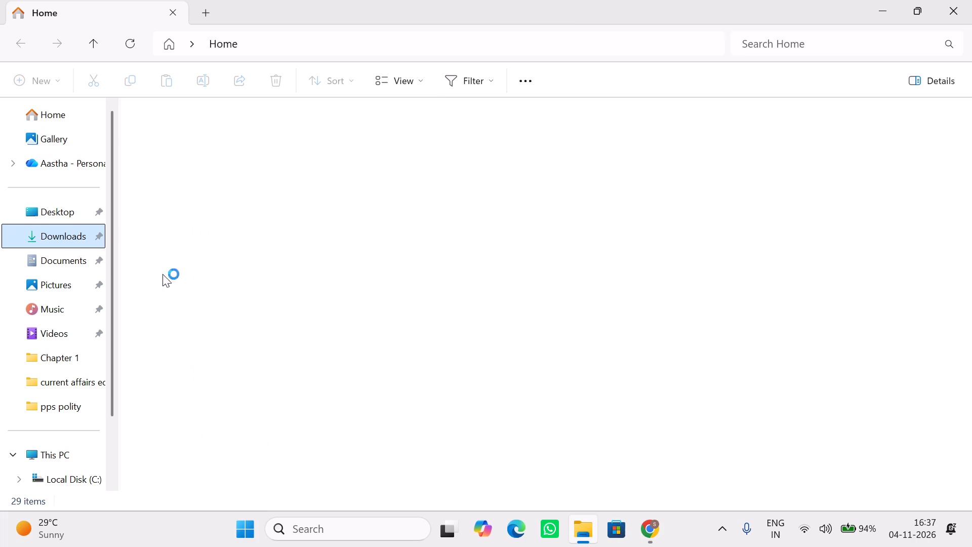
{"action": "scroll", "coordinate": [336, 359], "scroll_direction": "down", "scroll_amount": 2}
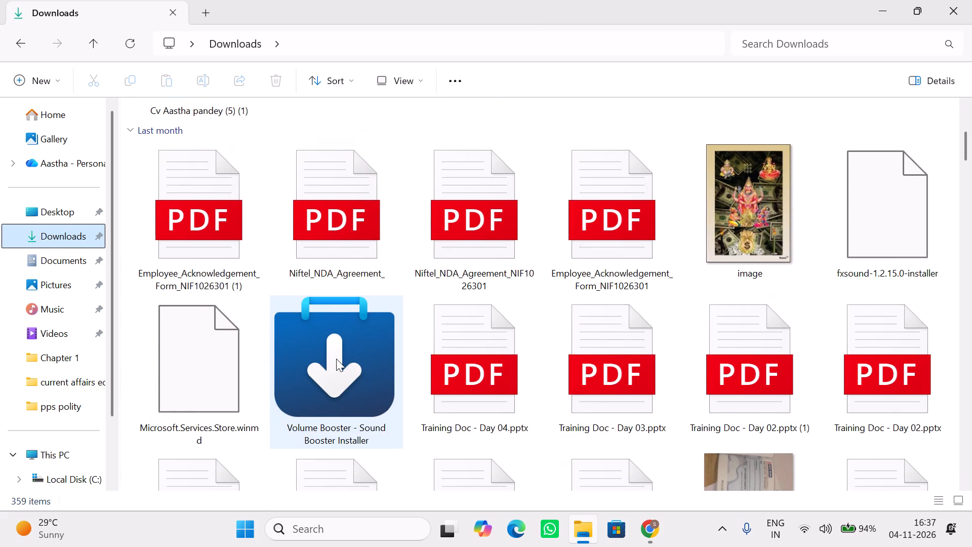
{"action": "scroll", "coordinate": [402, 270], "scroll_direction": "down", "scroll_amount": 1}
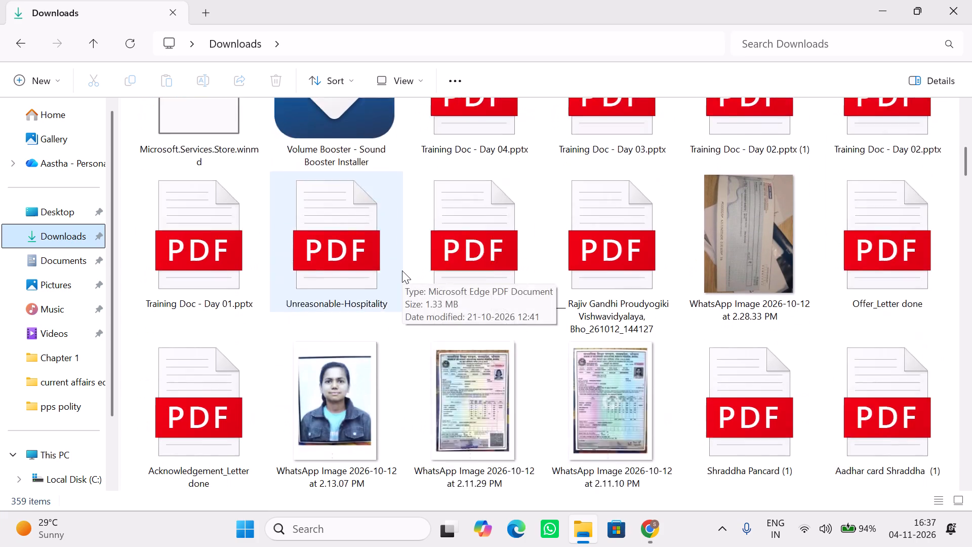
{"action": "scroll", "coordinate": [402, 270], "scroll_direction": "down", "scroll_amount": 3}
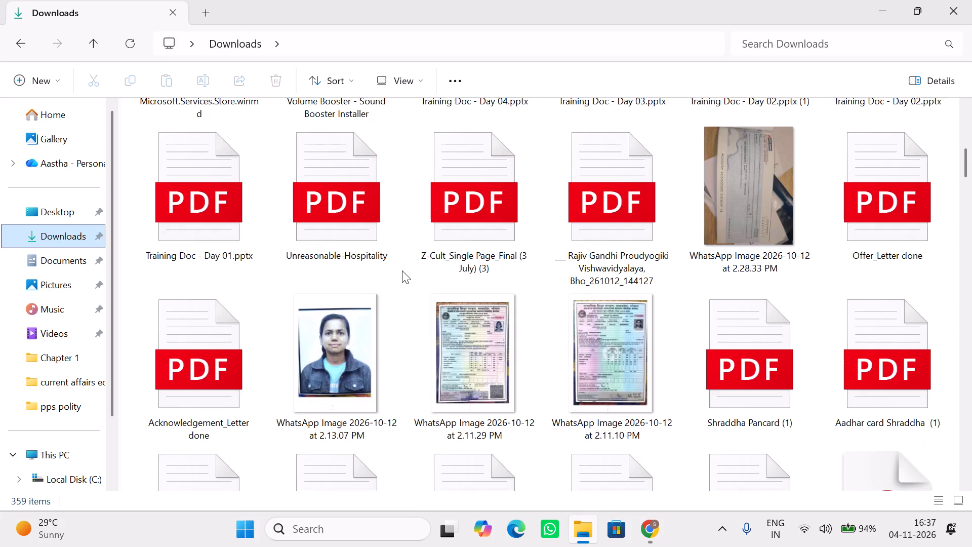
{"action": "scroll", "coordinate": [402, 270], "scroll_direction": "down", "scroll_amount": 3}
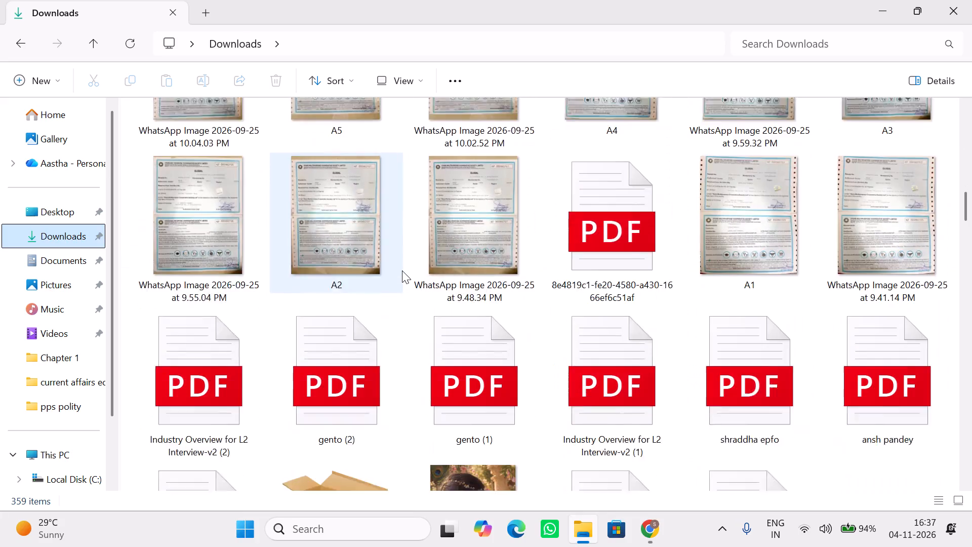
{"action": "scroll", "coordinate": [402, 270], "scroll_direction": "down", "scroll_amount": 2}
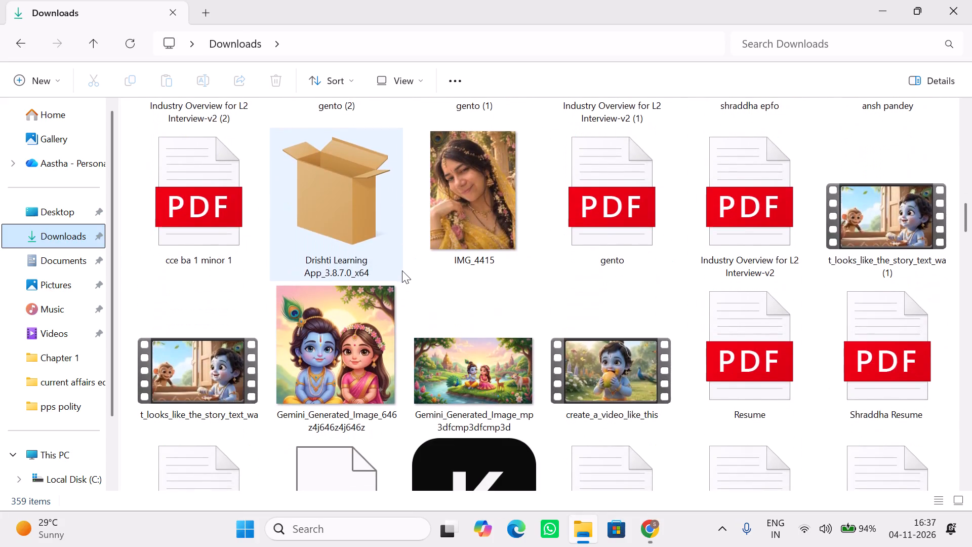
{"action": "right_click", "coordinate": [479, 227]}
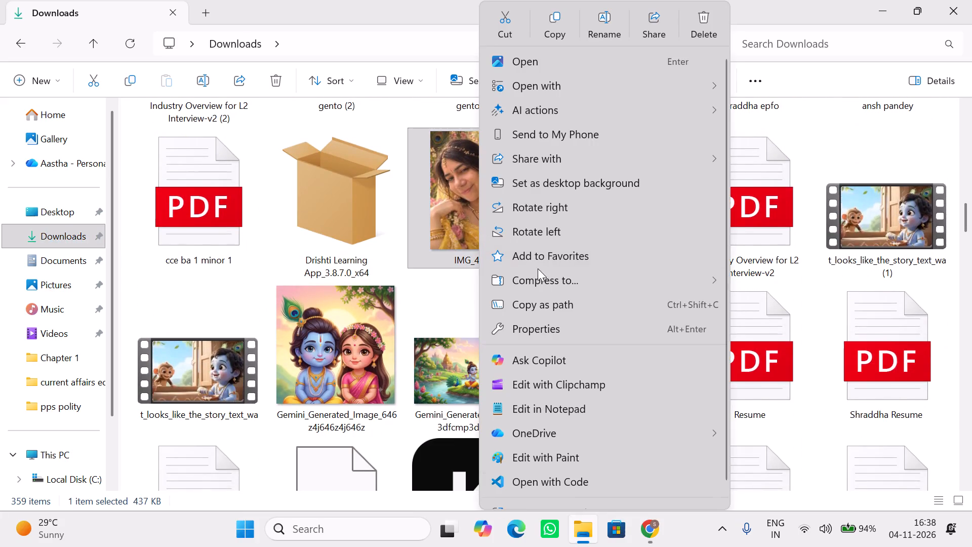
{"action": "left_click", "coordinate": [712, 26]}
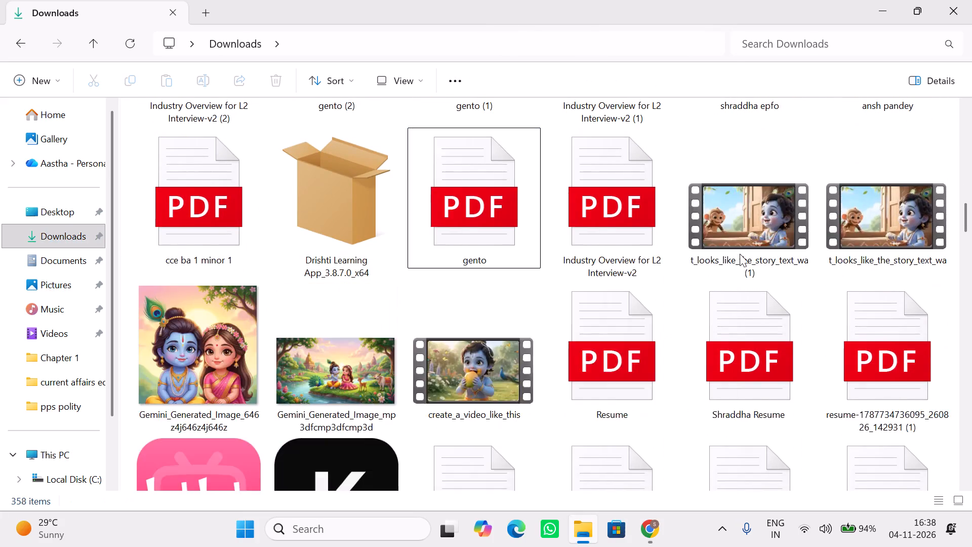
Delete both t_looks_like_the_story_text_wa videos from Downloads.
{"action": "right_click", "coordinate": [767, 232]}
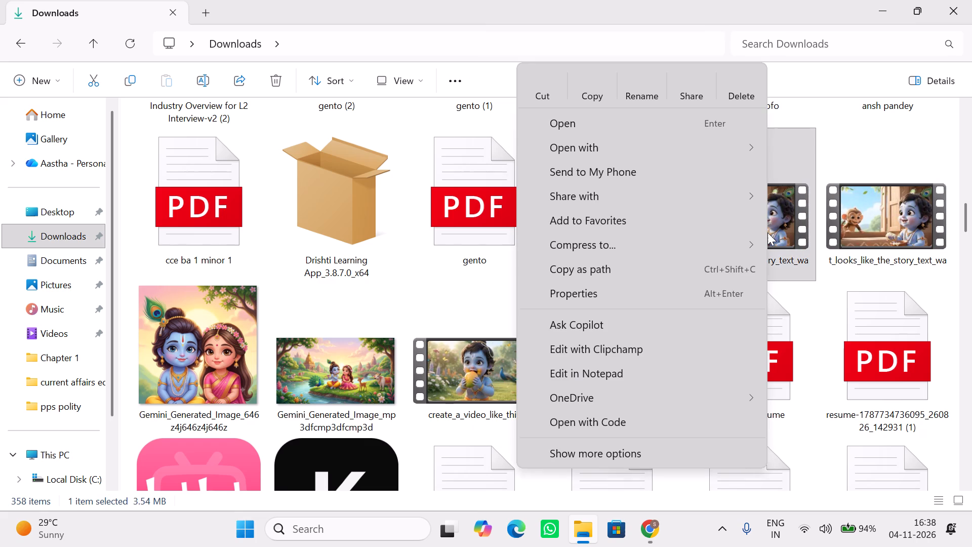
{"action": "left_click", "coordinate": [746, 78]}
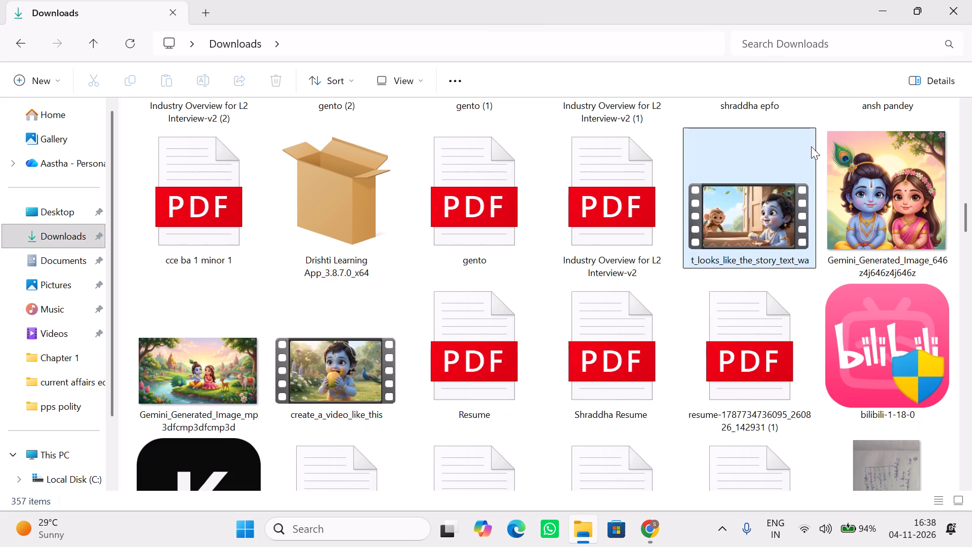
{"action": "right_click", "coordinate": [756, 209]}
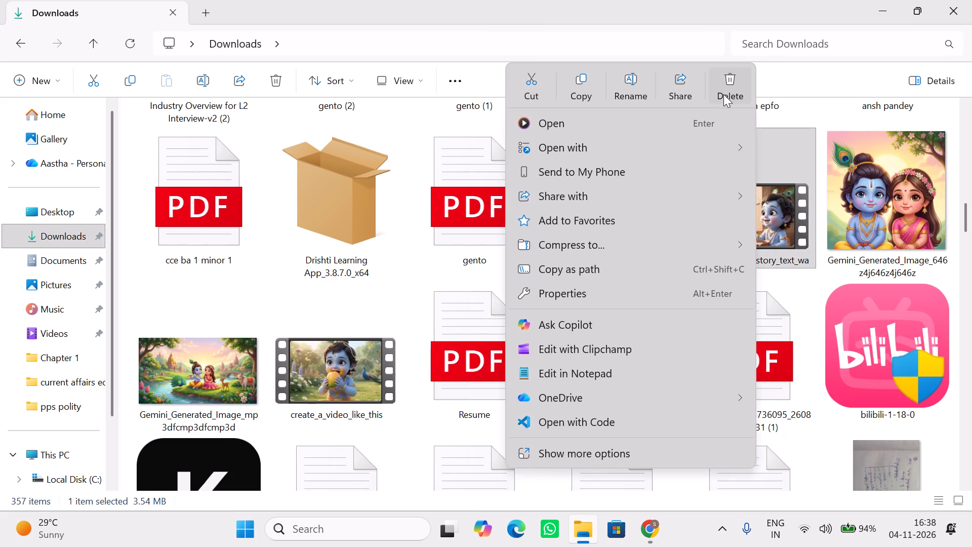
{"action": "left_click", "coordinate": [723, 94]}
Delete the two neighbouring Gemini-generated images, Gemini_Generated_Image_646z4j646z4j646z and Gemini_Generated_Image_mp3dfcmp3dfcmp3d.
{"action": "right_click", "coordinate": [728, 184]}
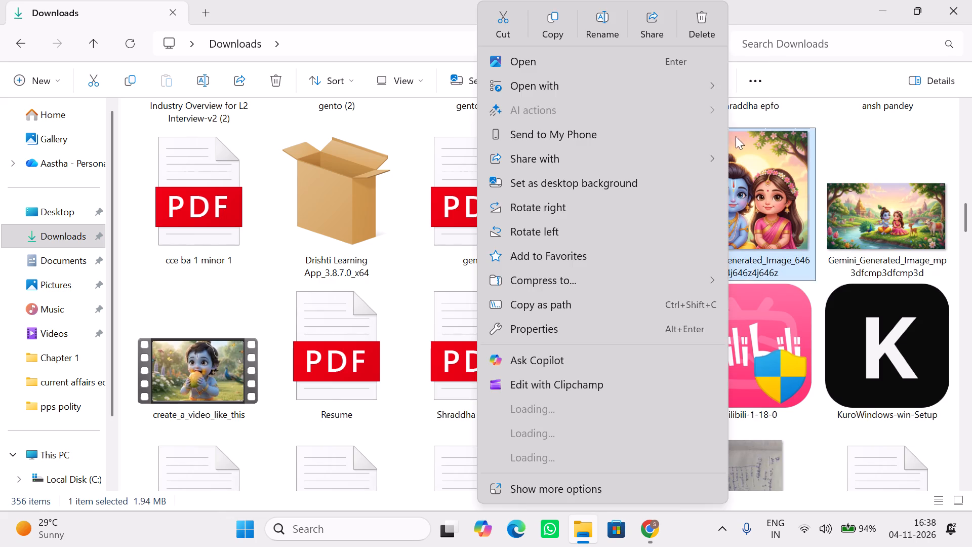
{"action": "left_click", "coordinate": [701, 20]}
{"action": "right_click", "coordinate": [763, 184]}
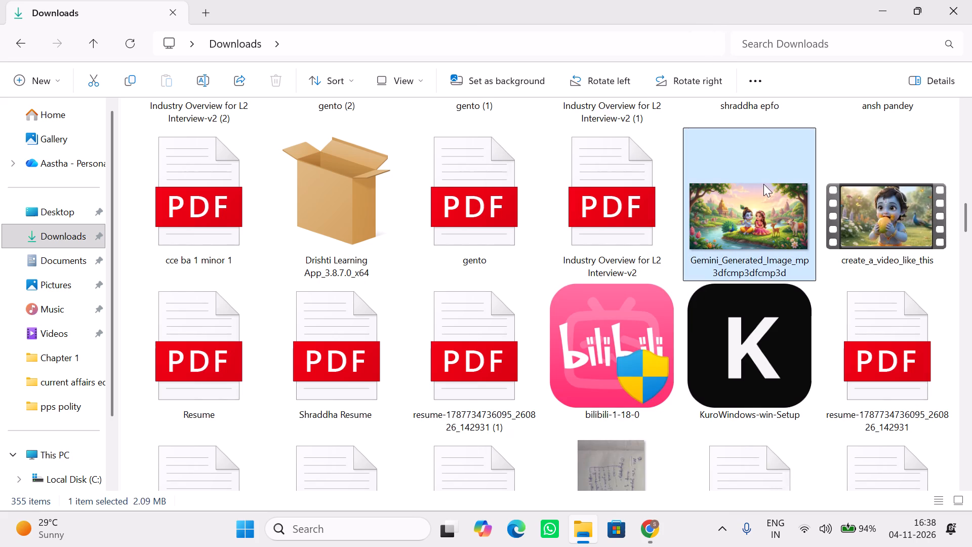
{"action": "left_click", "coordinate": [736, 13]}
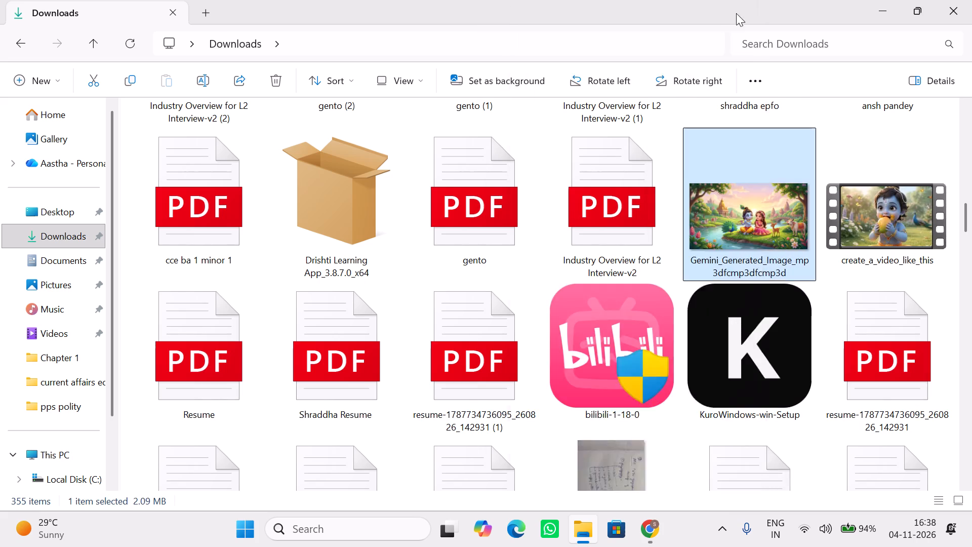
Delete the create_a_video_like_this video from Downloads.
{"action": "right_click", "coordinate": [736, 169]}
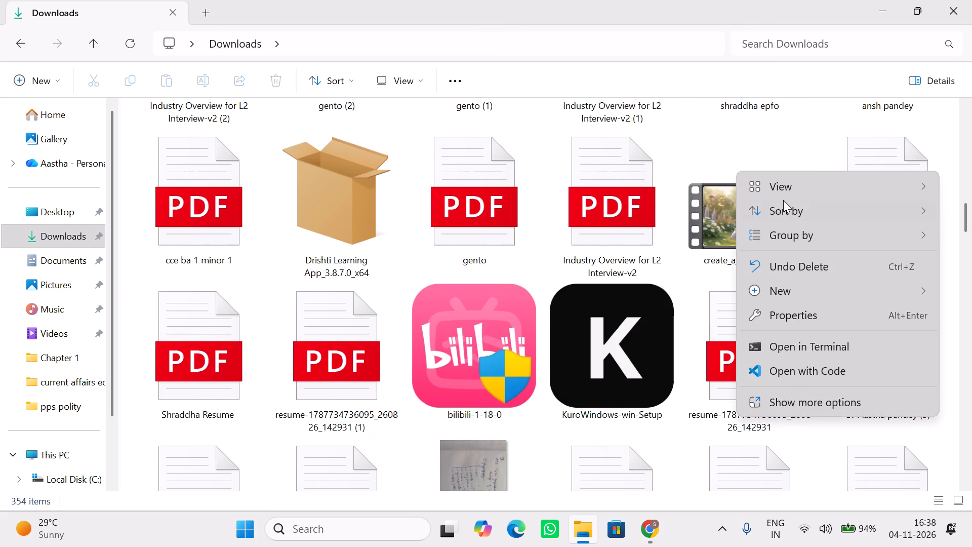
{"action": "right_click", "coordinate": [717, 209]}
{"action": "left_click", "coordinate": [929, 93]}
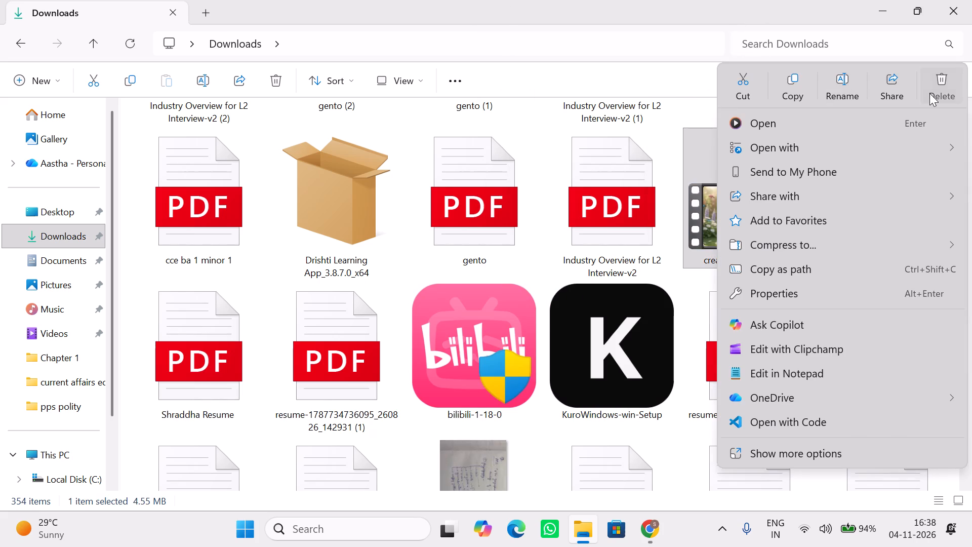
Delete the bilibili-1-18-0 installer from Downloads.
{"action": "scroll", "coordinate": [626, 326], "scroll_direction": "down", "scroll_amount": 1}
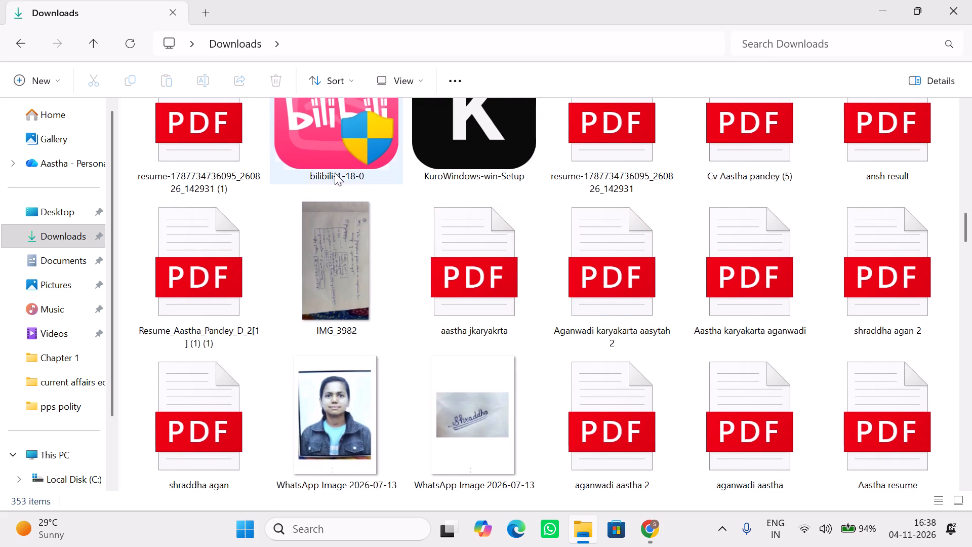
{"action": "right_click", "coordinate": [346, 138]}
{"action": "left_click", "coordinate": [585, 75]}
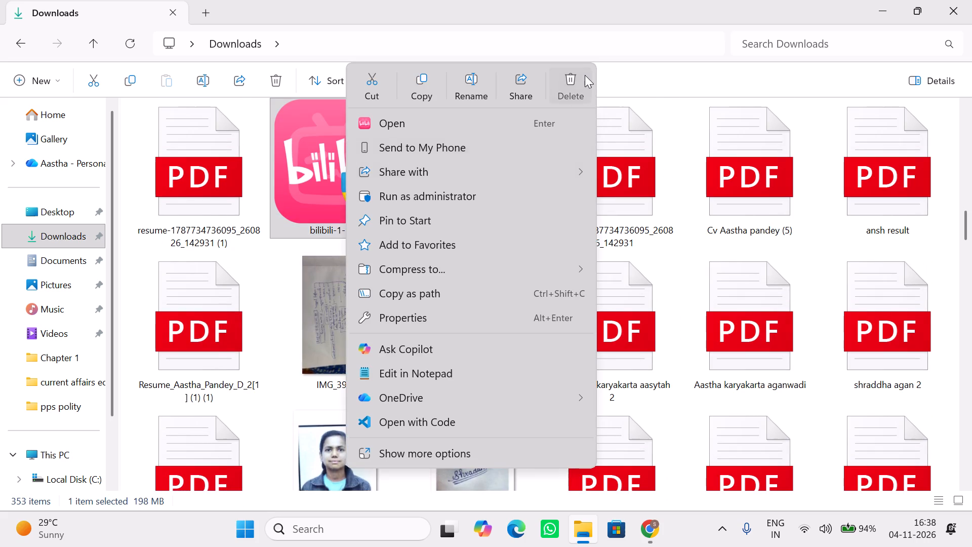
Look through the remaining Downloads files for anything else to remove, and close File Explorer.
{"action": "scroll", "coordinate": [517, 299], "scroll_direction": "down", "scroll_amount": 2}
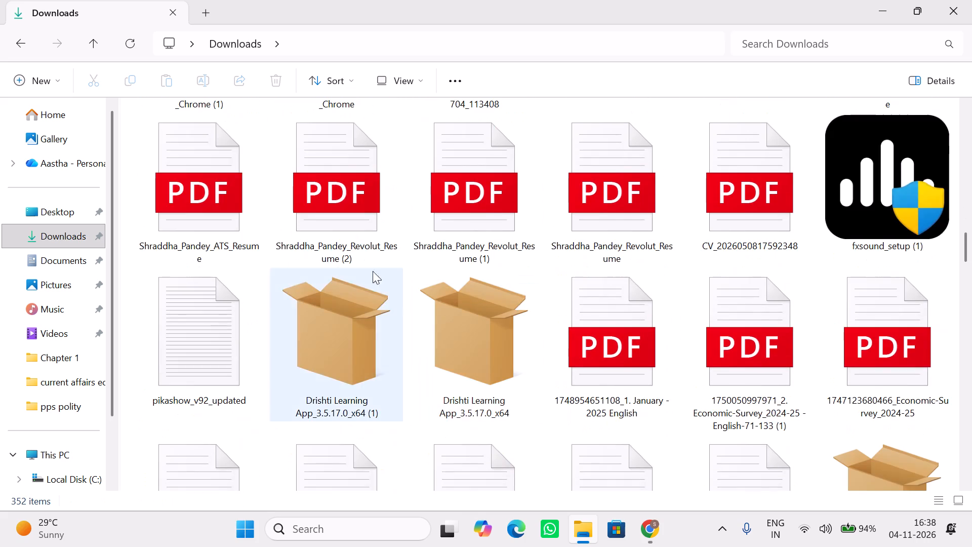
{"action": "scroll", "coordinate": [246, 200], "scroll_direction": "up", "scroll_amount": 2}
{"action": "scroll", "coordinate": [268, 269], "scroll_direction": "down", "scroll_amount": 2}
{"action": "scroll", "coordinate": [268, 269], "scroll_direction": "up", "scroll_amount": 1}
{"action": "scroll", "coordinate": [332, 344], "scroll_direction": "down", "scroll_amount": 1}
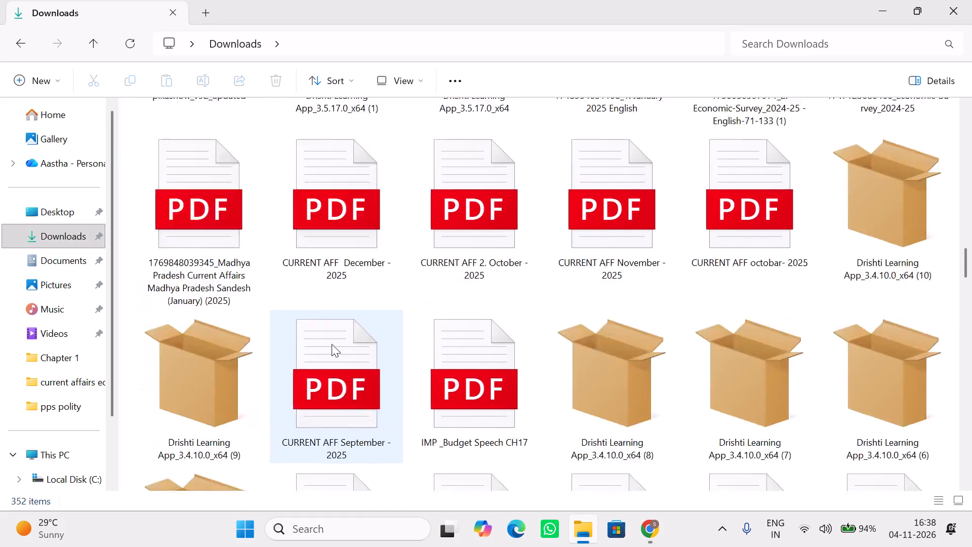
{"action": "scroll", "coordinate": [332, 344], "scroll_direction": "down", "scroll_amount": 5}
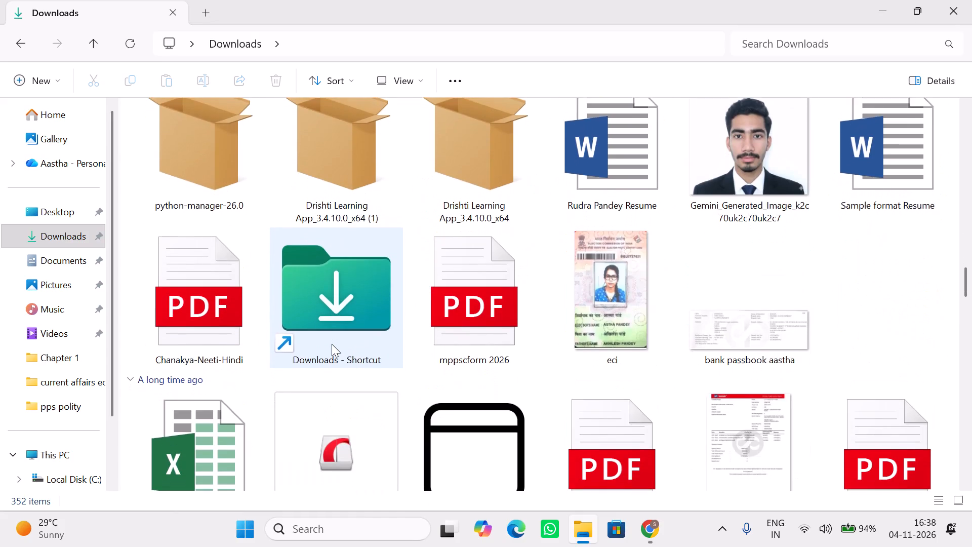
{"action": "left_click", "coordinate": [739, 157]}
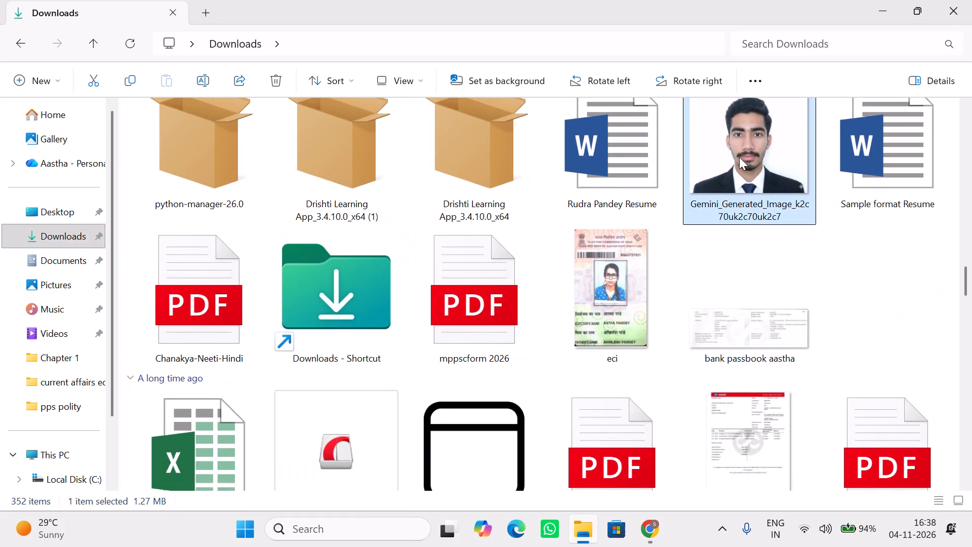
{"action": "scroll", "coordinate": [690, 311], "scroll_direction": "down", "scroll_amount": 7}
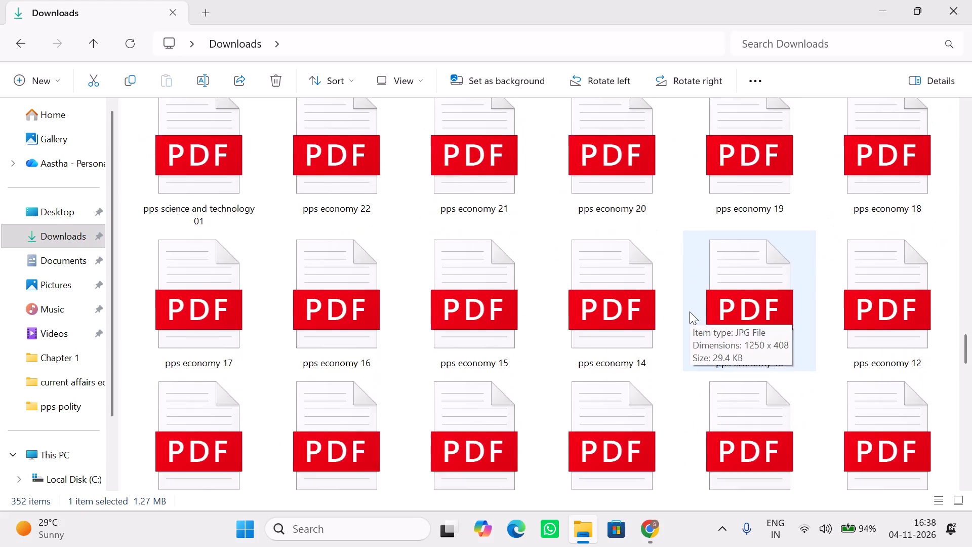
{"action": "scroll", "coordinate": [690, 311], "scroll_direction": "up", "scroll_amount": 20}
{"action": "scroll", "coordinate": [690, 311], "scroll_direction": "up", "scroll_amount": 6}
{"action": "left_click", "coordinate": [971, 0]}
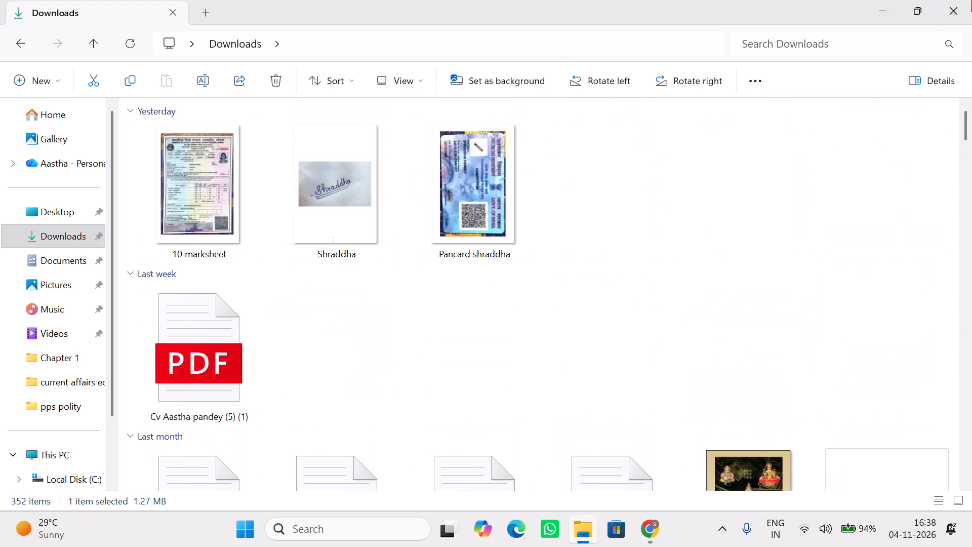
Back in Chrome, complete the Formalizer note as "cx wan to know the details about the gift card informed about the same" and convert it to grammatically correct text.
{"action": "left_click", "coordinate": [378, 16]}
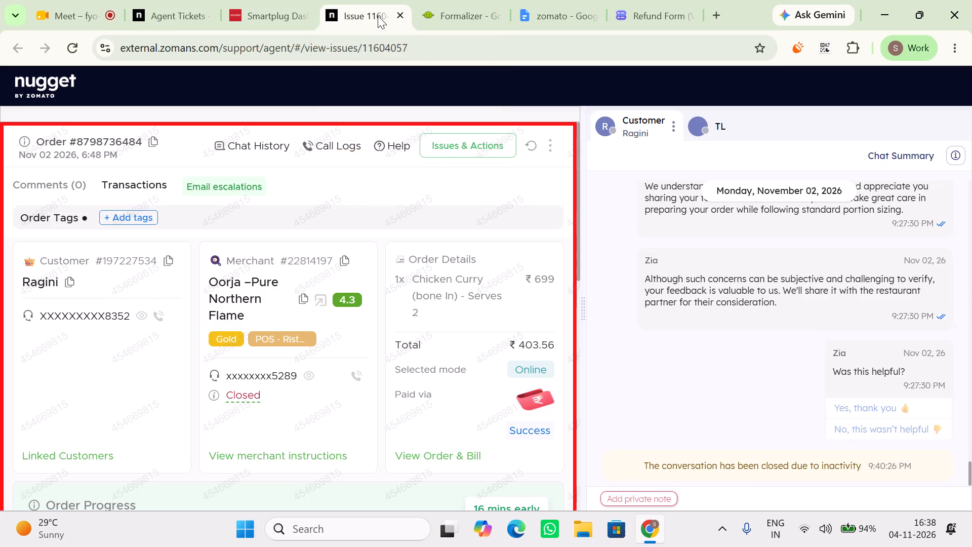
{"action": "left_click", "coordinate": [212, 0]}
{"action": "left_click", "coordinate": [301, 0]}
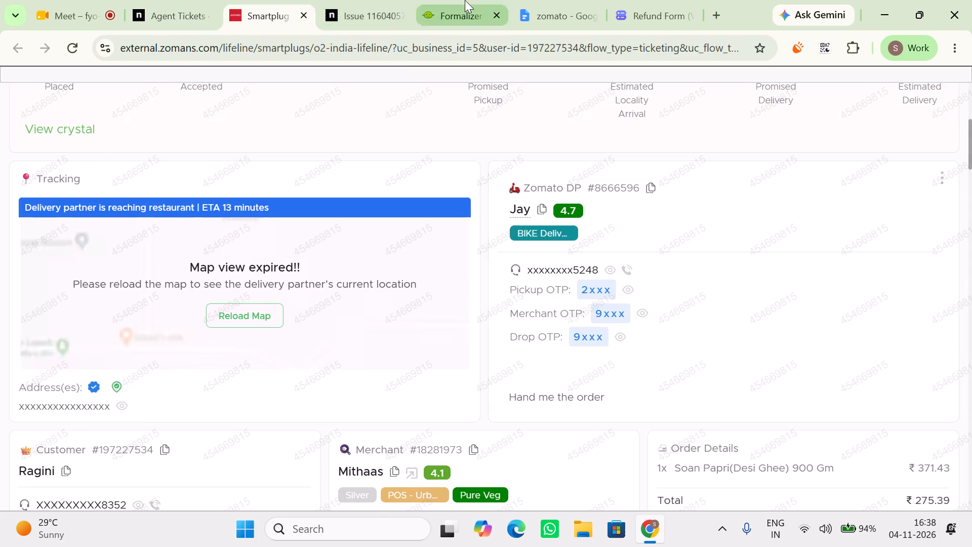
{"action": "left_click", "coordinate": [465, 0]}
{"action": "type", "text": "wan to know the details about the f"}
{"action": "key", "text": "BackSpace"}
{"action": "type", "text": "gift card informed about the same"}
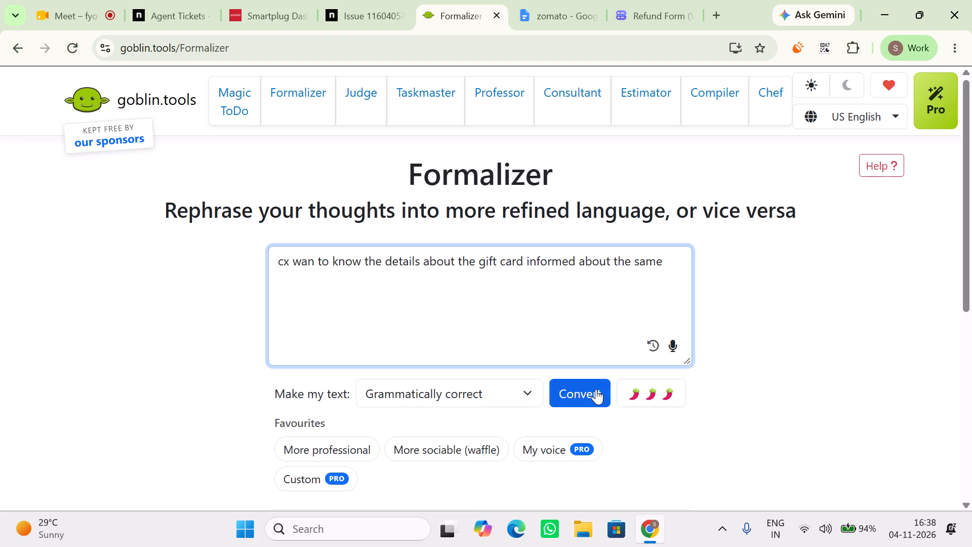
{"action": "left_click", "coordinate": [596, 389]}
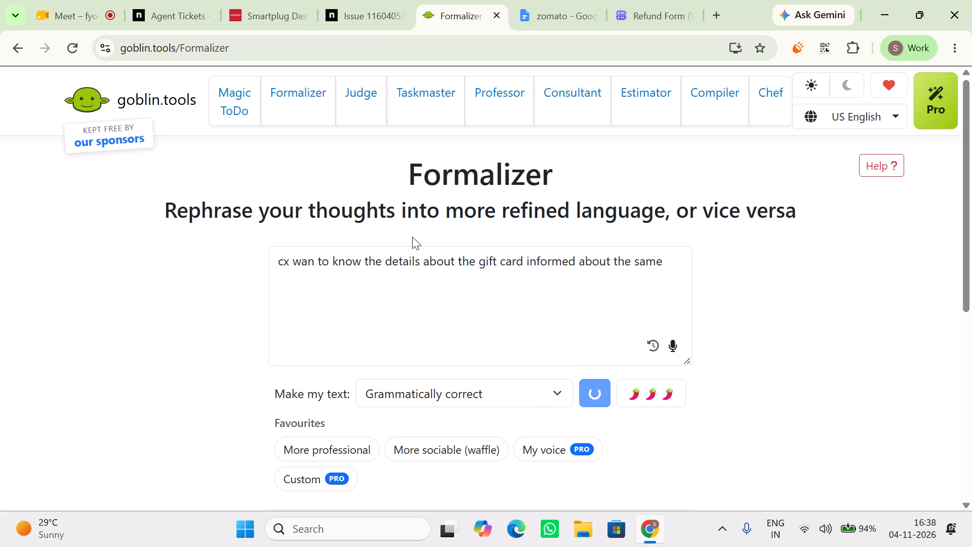
Copy the Formalizer's corrected gift card text and add it as a private note on the hotline ticket.
{"action": "scroll", "coordinate": [414, 417], "scroll_direction": "down", "scroll_amount": 2}
{"action": "triple_click", "coordinate": [374, 273]}
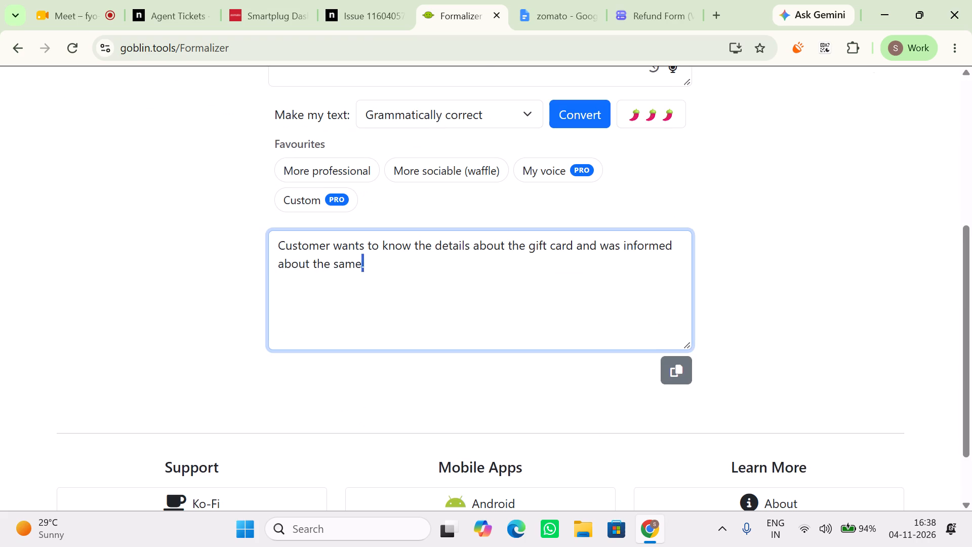
{"action": "key", "text": "ctrl+c"}
{"action": "key", "text": "ctrl+c"}
{"action": "key", "text": "ctrl+c"}
{"action": "left_click", "coordinate": [286, 0]}
{"action": "left_click", "coordinate": [174, 0]}
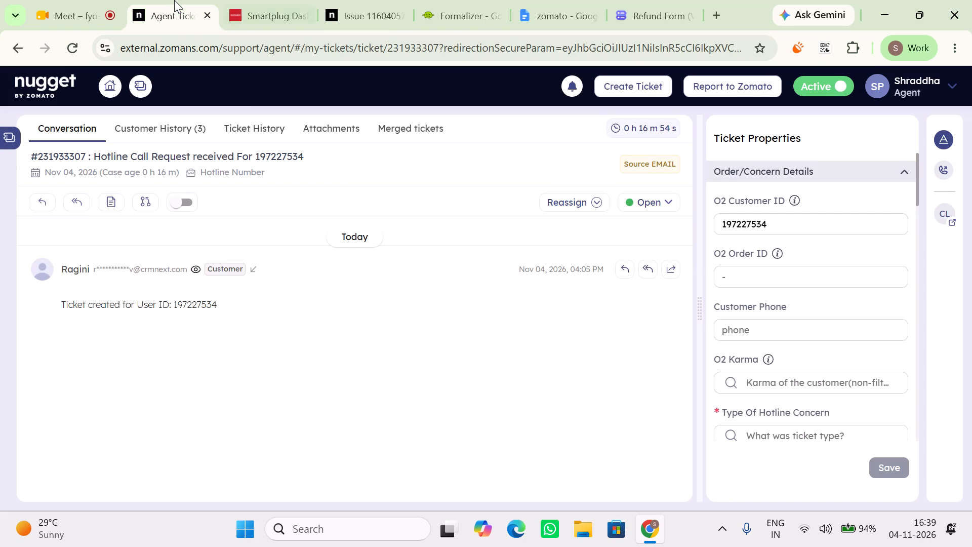
{"action": "left_click", "coordinate": [102, 194]}
{"action": "left_click", "coordinate": [370, 246]}
{"action": "key", "text": "ctrl+v"}
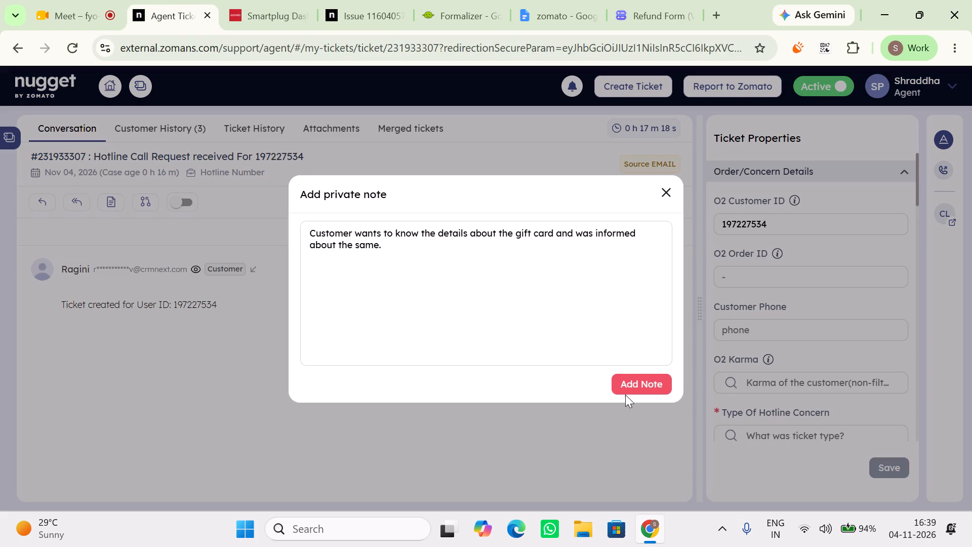
{"action": "left_click", "coordinate": [641, 394]}
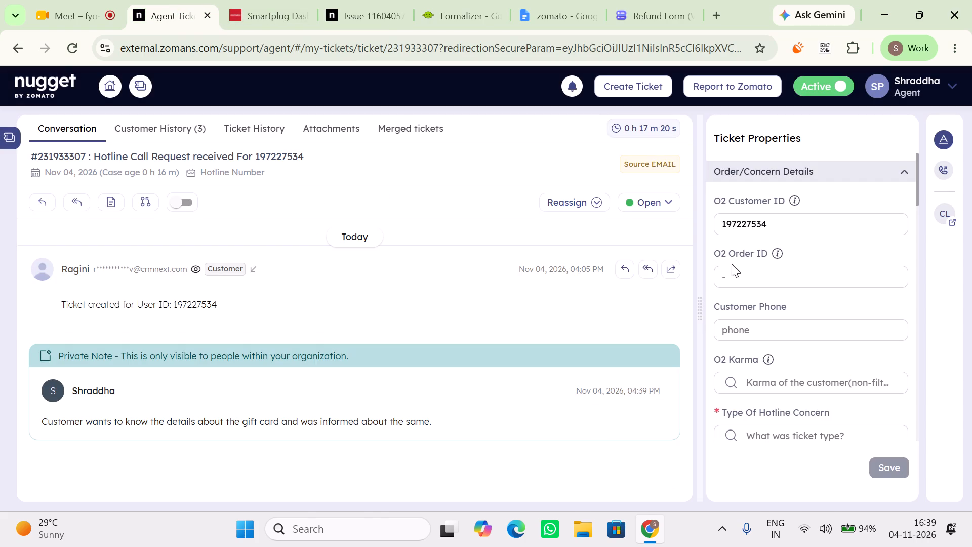
Check the customer's karma tier in the Smartplug customer overview and set the ticket's O2 Karma to Iron.
{"action": "left_click", "coordinate": [292, 0]}
{"action": "scroll", "coordinate": [290, 302], "scroll_direction": "up", "scroll_amount": 7}
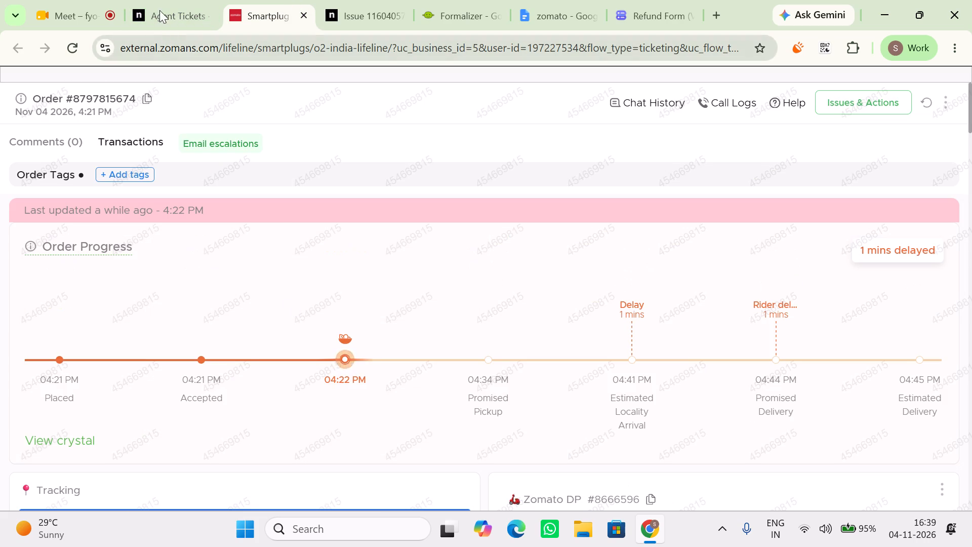
{"action": "left_click", "coordinate": [156, 0]}
{"action": "scroll", "coordinate": [792, 271], "scroll_direction": "down", "scroll_amount": 1}
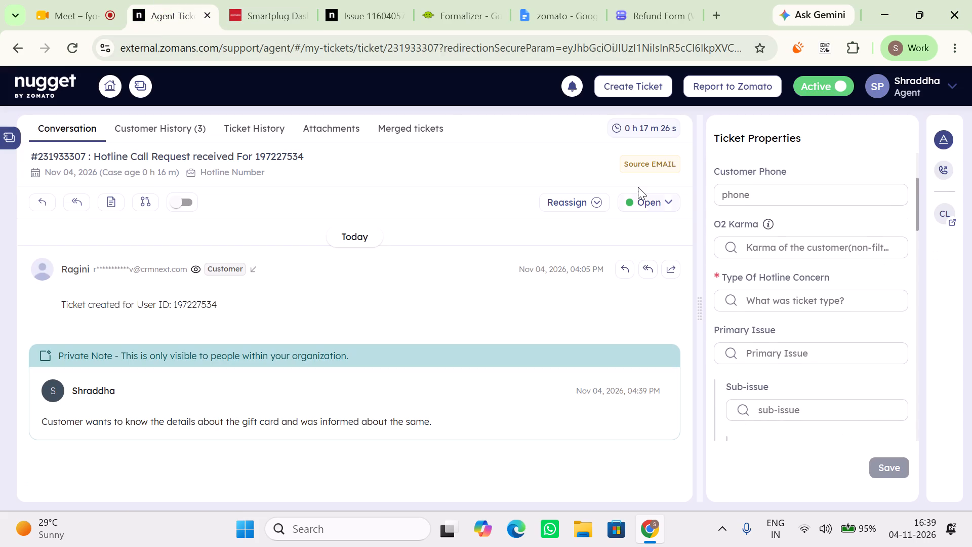
{"action": "left_click", "coordinate": [275, 0]}
{"action": "scroll", "coordinate": [119, 153], "scroll_direction": "up", "scroll_amount": 4}
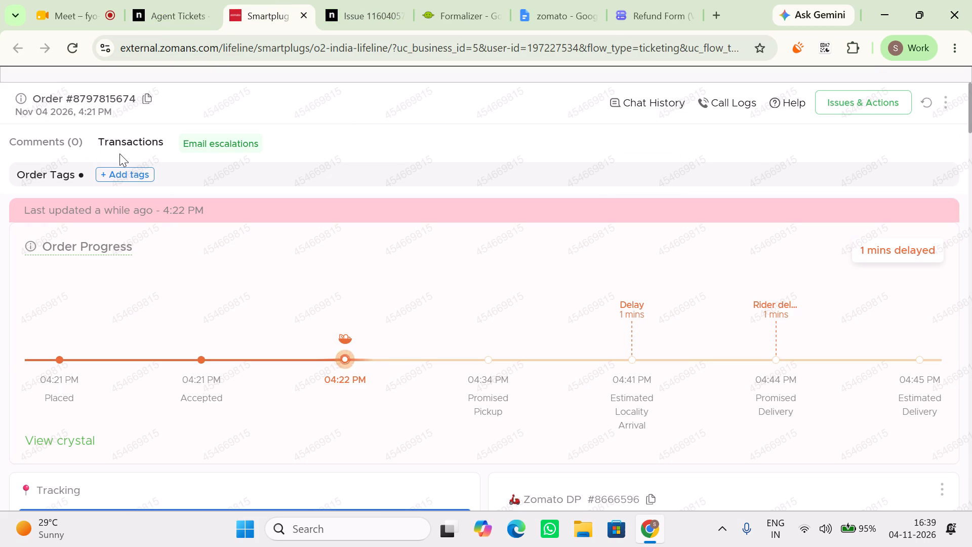
{"action": "scroll", "coordinate": [139, 302], "scroll_direction": "down", "scroll_amount": 2}
{"action": "scroll", "coordinate": [340, 168], "scroll_direction": "down", "scroll_amount": 3}
{"action": "scroll", "coordinate": [197, 274], "scroll_direction": "down", "scroll_amount": 2}
{"action": "left_click", "coordinate": [32, 223]}
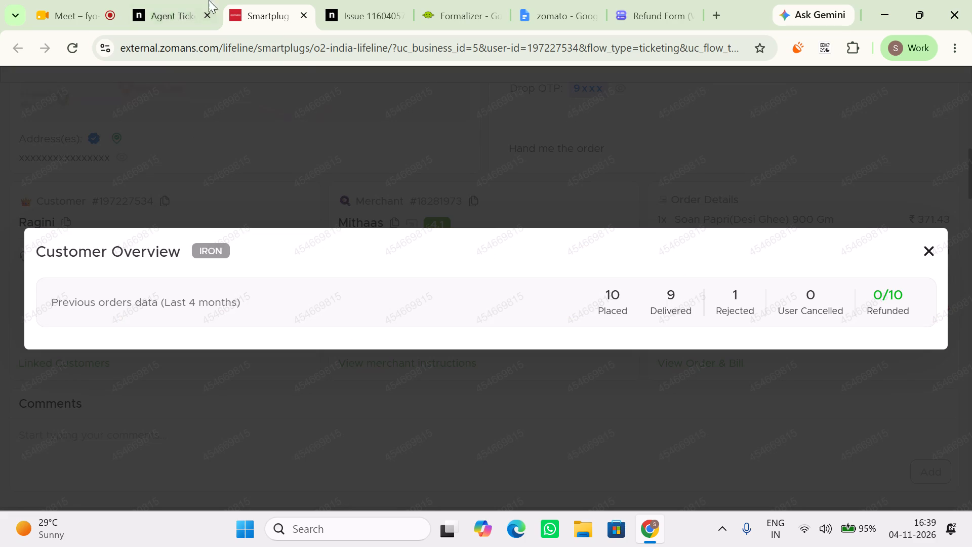
{"action": "left_click", "coordinate": [188, 0]}
{"action": "left_click", "coordinate": [790, 254]}
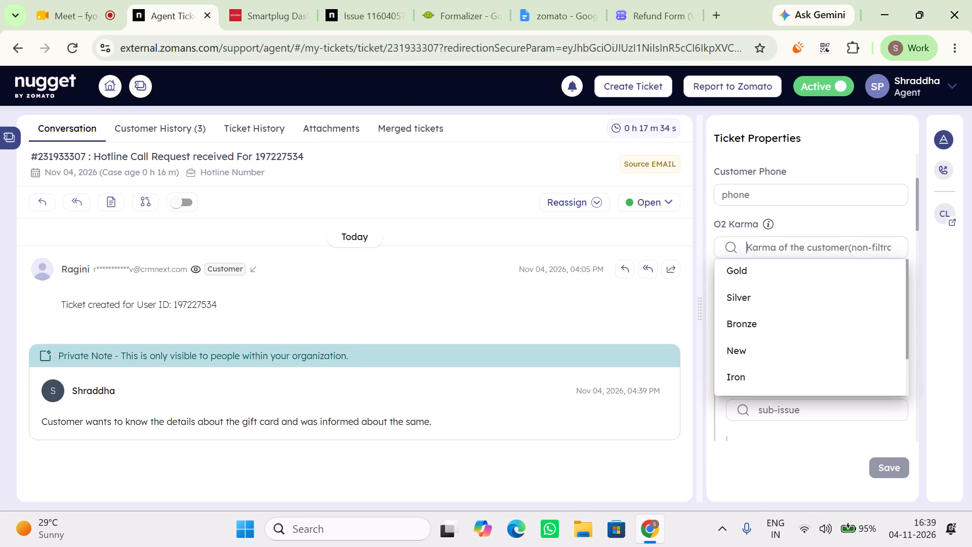
{"action": "left_click", "coordinate": [748, 375]}
Set the ticket's Type Of Hotline Concern to Workable.
{"action": "scroll", "coordinate": [748, 375], "scroll_direction": "down", "scroll_amount": 1}
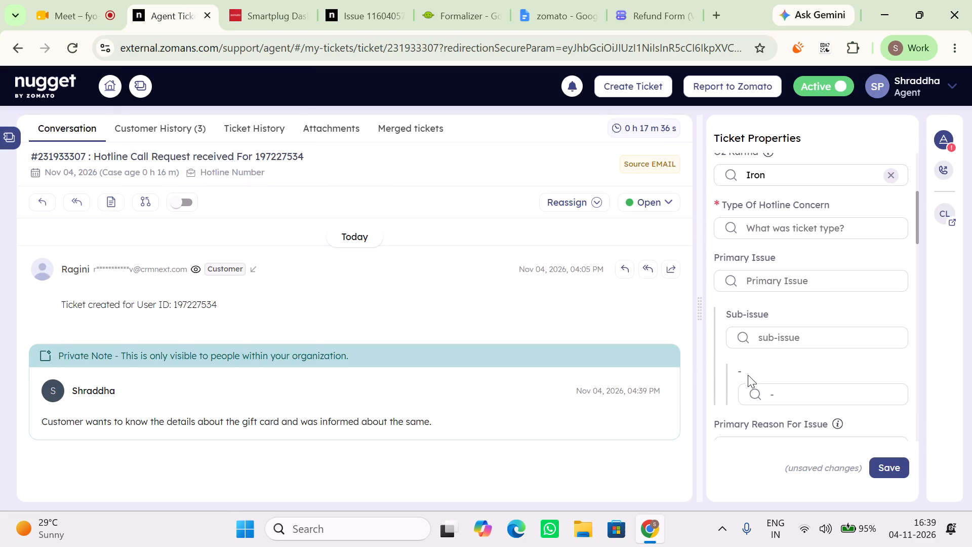
{"action": "scroll", "coordinate": [748, 375], "scroll_direction": "down", "scroll_amount": 1}
{"action": "left_click", "coordinate": [803, 218]}
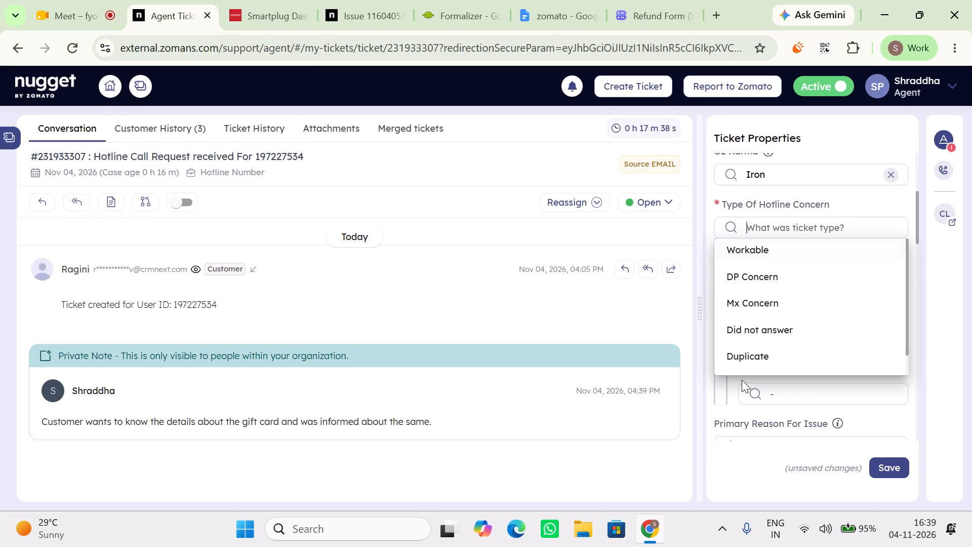
{"action": "scroll", "coordinate": [742, 380], "scroll_direction": "right", "scroll_amount": 1}
{"action": "scroll", "coordinate": [794, 308], "scroll_direction": "up", "scroll_amount": 1}
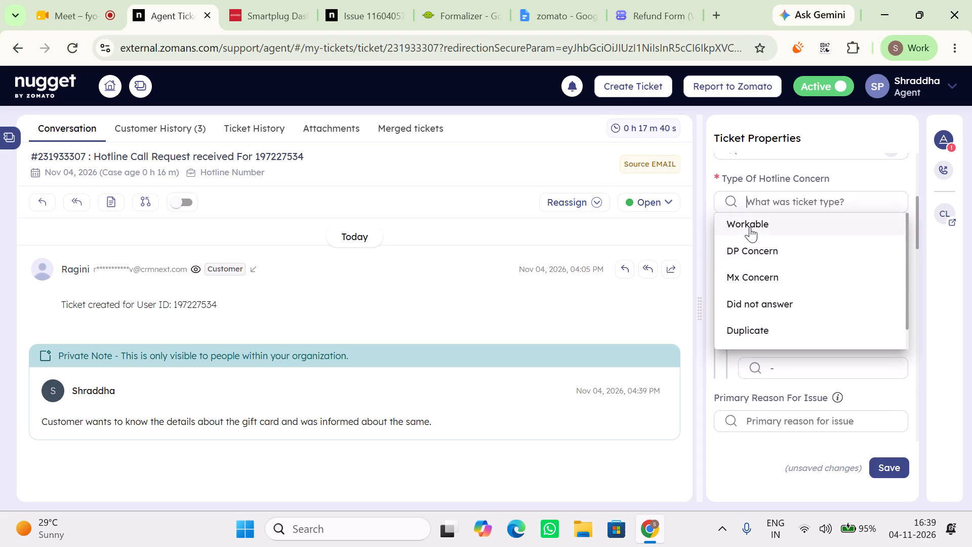
{"action": "left_click", "coordinate": [750, 227]}
Classify the ticket with Primary Issue "Promo code issue" and Sub-issue "General promo query".
{"action": "left_click_drag", "start_coordinate": [807, 265], "coordinate": [788, 252]}
{"action": "left_click", "coordinate": [788, 252]}
{"action": "scroll", "coordinate": [760, 330], "scroll_direction": "down", "scroll_amount": 1}
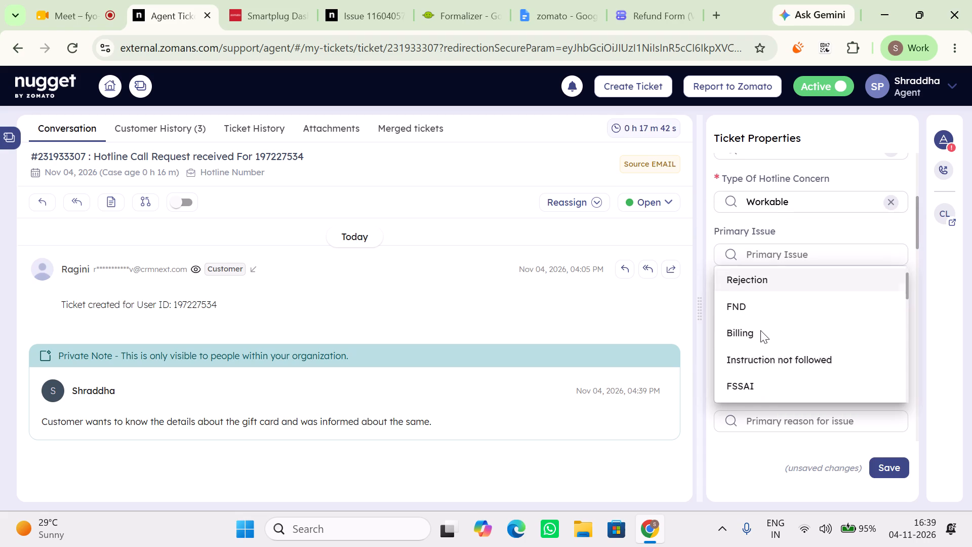
{"action": "scroll", "coordinate": [760, 330], "scroll_direction": "down", "scroll_amount": 1}
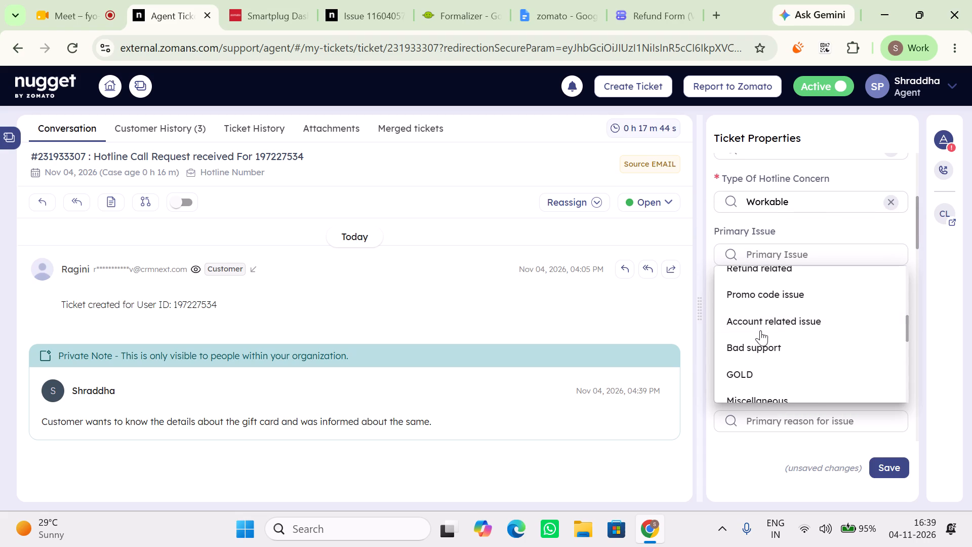
{"action": "left_click", "coordinate": [813, 298]}
{"action": "left_click", "coordinate": [813, 302]}
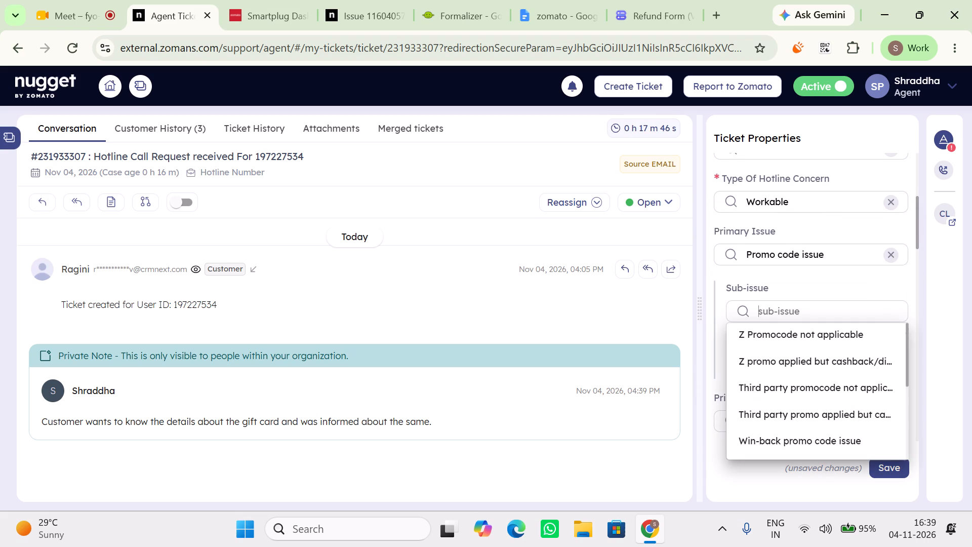
{"action": "scroll", "coordinate": [814, 397], "scroll_direction": "down", "scroll_amount": 1}
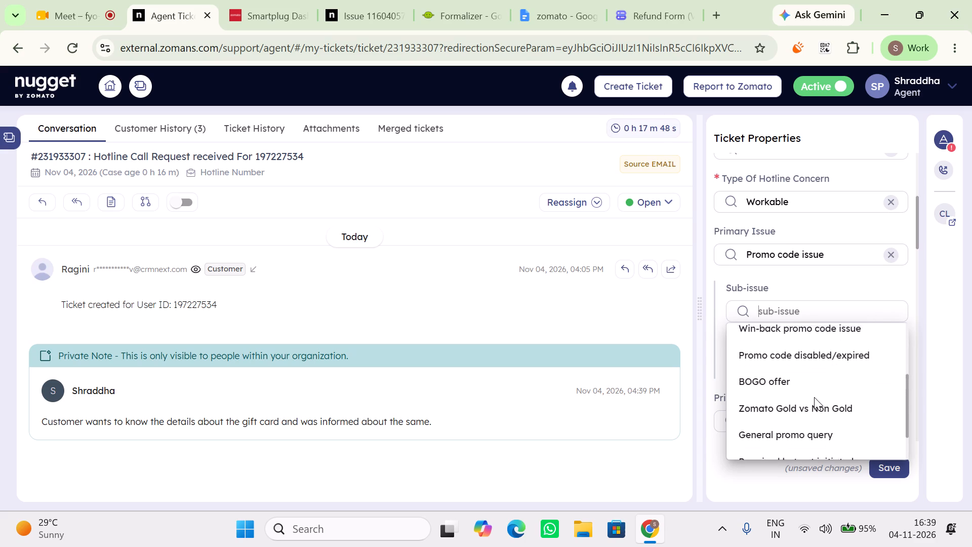
{"action": "scroll", "coordinate": [814, 397], "scroll_direction": "down", "scroll_amount": 3}
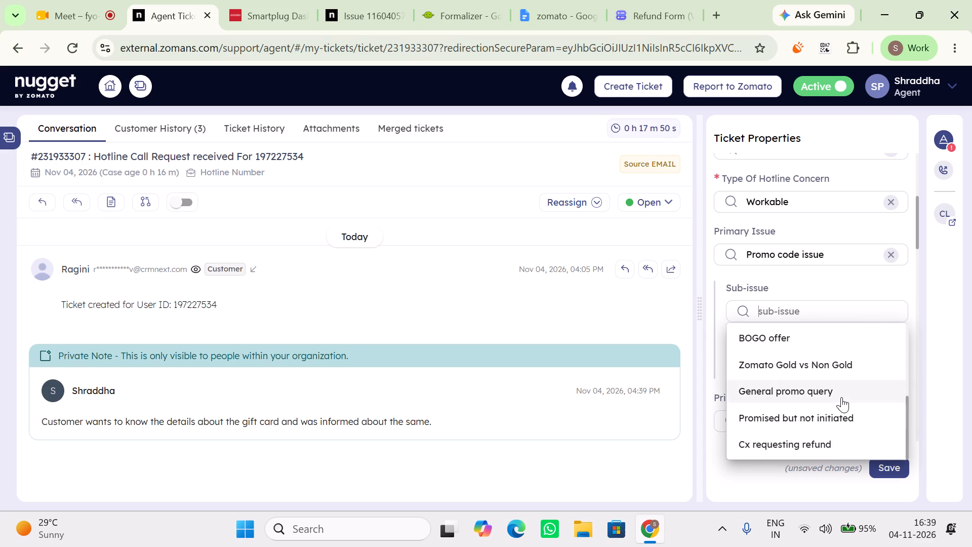
{"action": "left_click", "coordinate": [835, 406]}
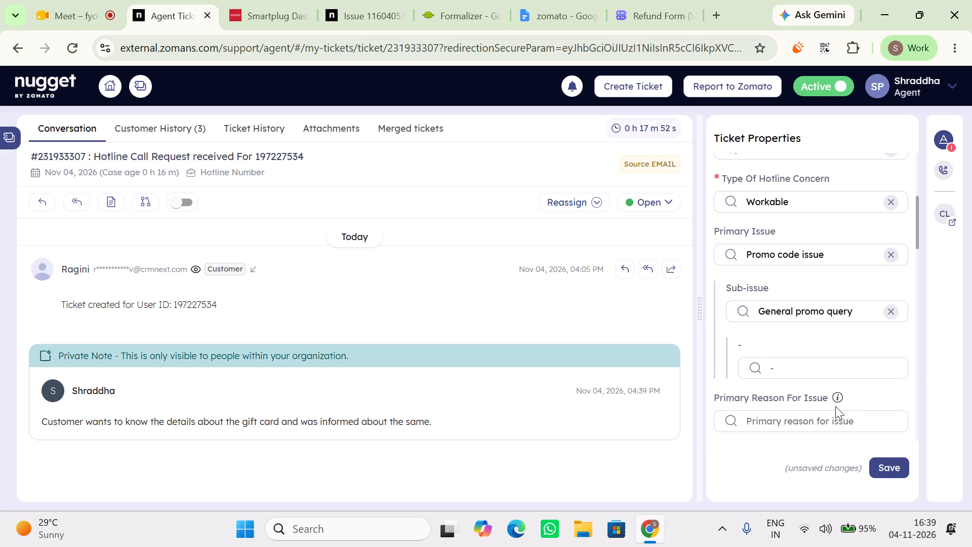
Set the ticket's Primary Reason For Issue to System.
{"action": "scroll", "coordinate": [835, 406], "scroll_direction": "down", "scroll_amount": 1}
{"action": "left_click", "coordinate": [779, 316]}
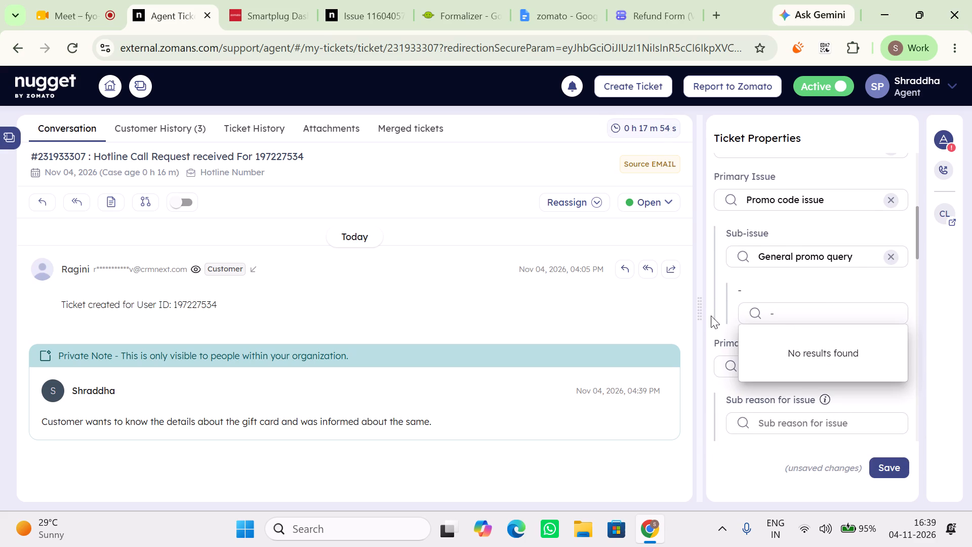
{"action": "left_click", "coordinate": [711, 316]}
{"action": "left_click", "coordinate": [779, 363]}
{"action": "scroll", "coordinate": [784, 314], "scroll_direction": "down", "scroll_amount": 1}
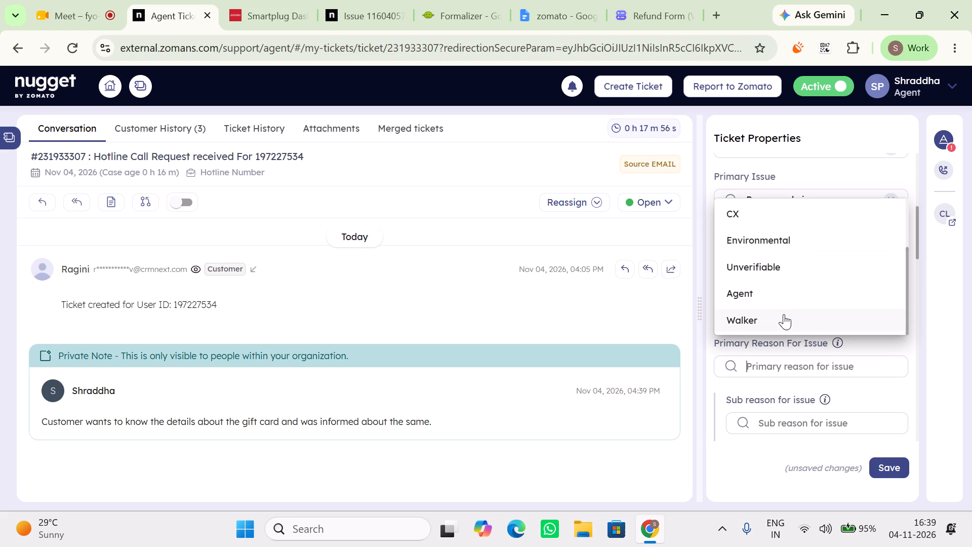
{"action": "scroll", "coordinate": [784, 314], "scroll_direction": "down", "scroll_amount": 1}
{"action": "scroll", "coordinate": [784, 314], "scroll_direction": "up", "scroll_amount": 2}
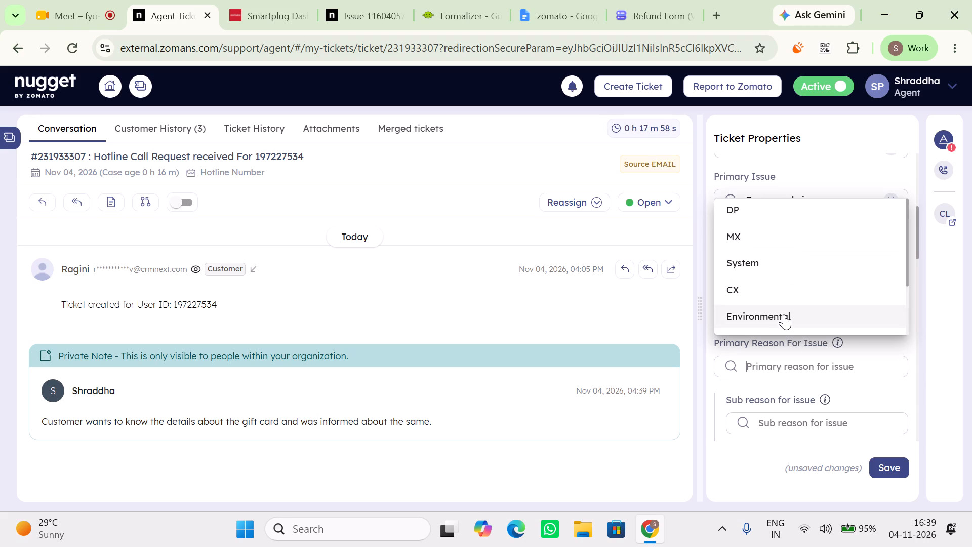
{"action": "scroll", "coordinate": [781, 284], "scroll_direction": "down", "scroll_amount": 1}
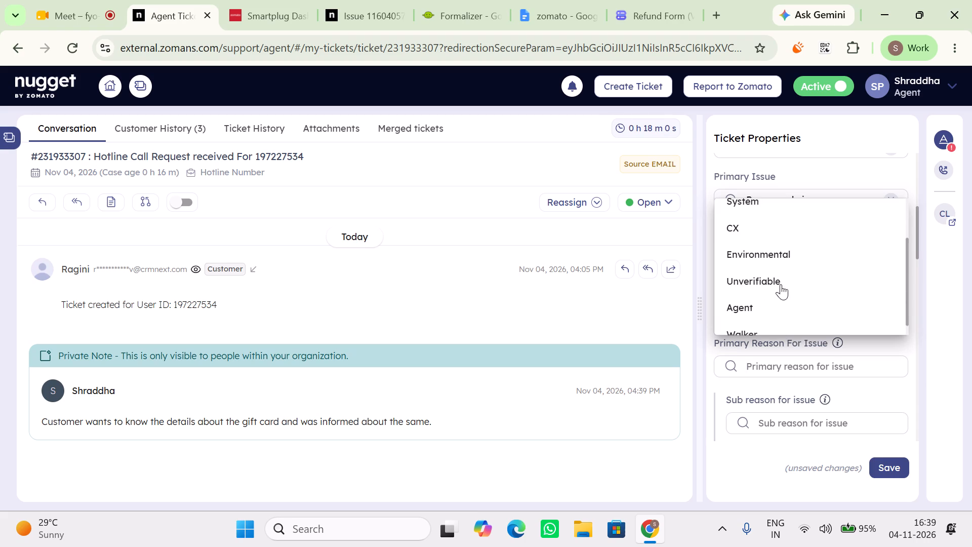
{"action": "scroll", "coordinate": [781, 284], "scroll_direction": "down", "scroll_amount": 1}
{"action": "scroll", "coordinate": [745, 299], "scroll_direction": "up", "scroll_amount": 1}
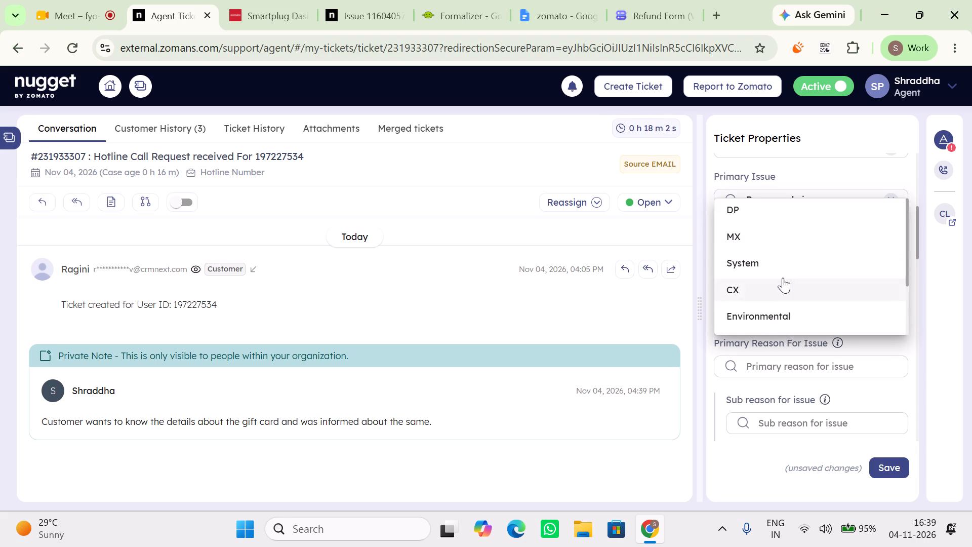
{"action": "left_click", "coordinate": [815, 262]}
Set the ticket's Sub reason for issue to App related.
{"action": "scroll", "coordinate": [810, 359], "scroll_direction": "down", "scroll_amount": 1}
{"action": "left_click", "coordinate": [794, 357]}
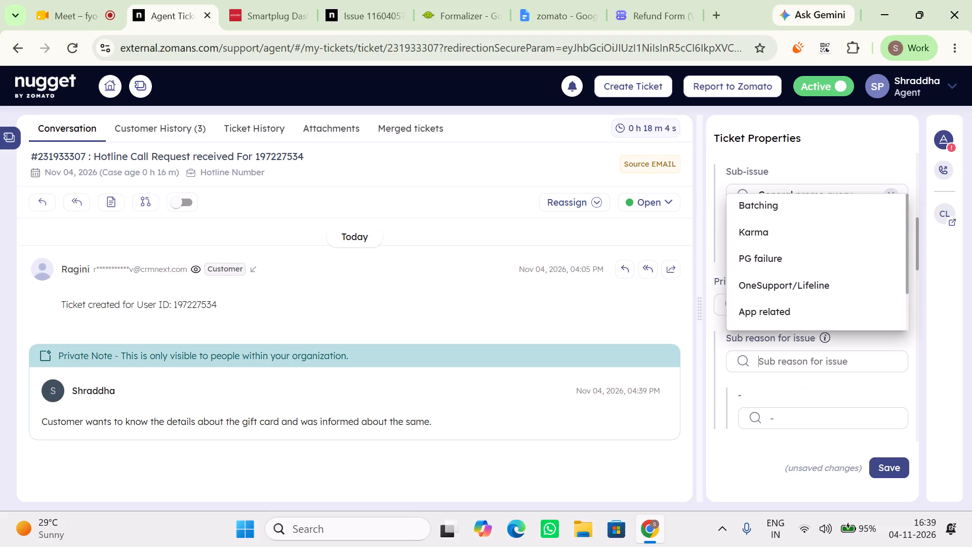
{"action": "scroll", "coordinate": [784, 266], "scroll_direction": "up", "scroll_amount": 4}
{"action": "scroll", "coordinate": [784, 266], "scroll_direction": "down", "scroll_amount": 1}
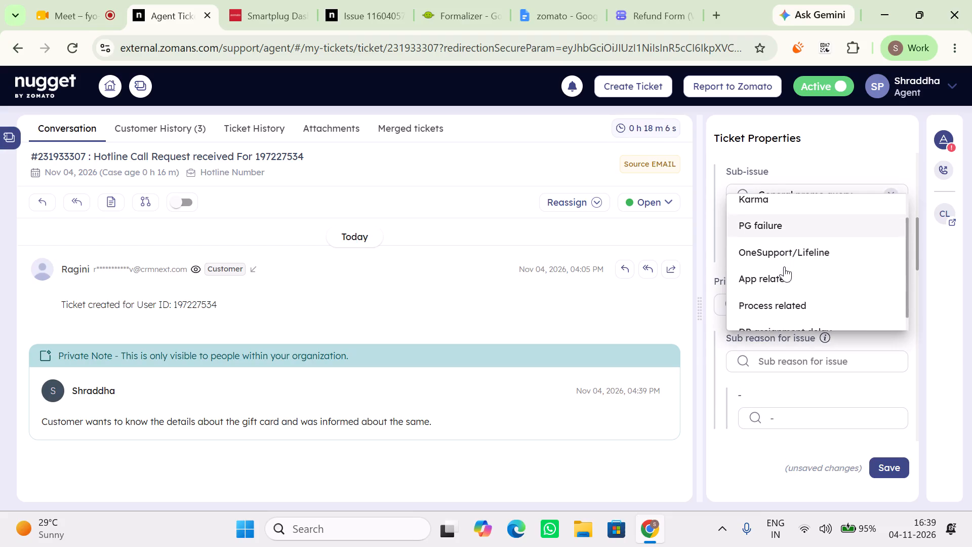
{"action": "scroll", "coordinate": [784, 266], "scroll_direction": "down", "scroll_amount": 1}
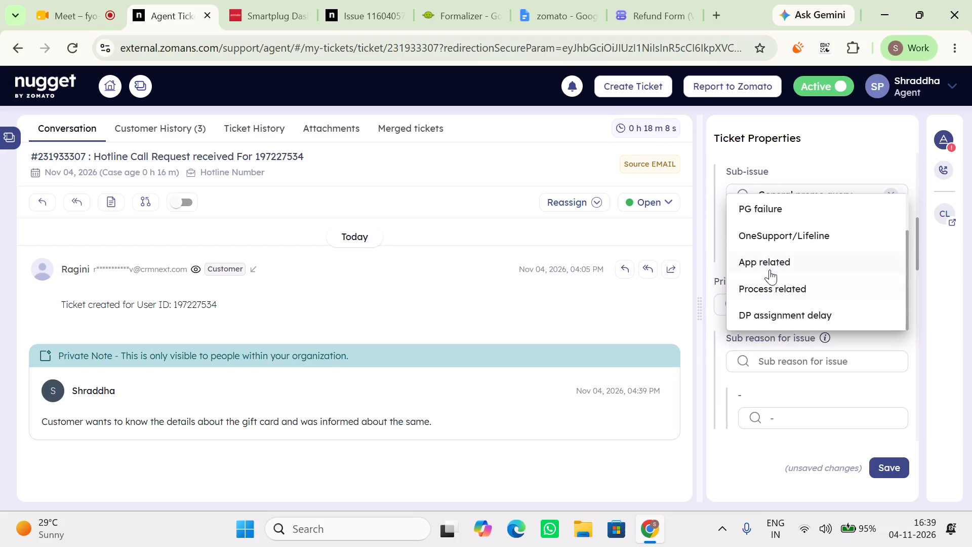
{"action": "left_click", "coordinate": [769, 269]}
Review the filled-in ticket properties and save them.
{"action": "scroll", "coordinate": [816, 395], "scroll_direction": "down", "scroll_amount": 4}
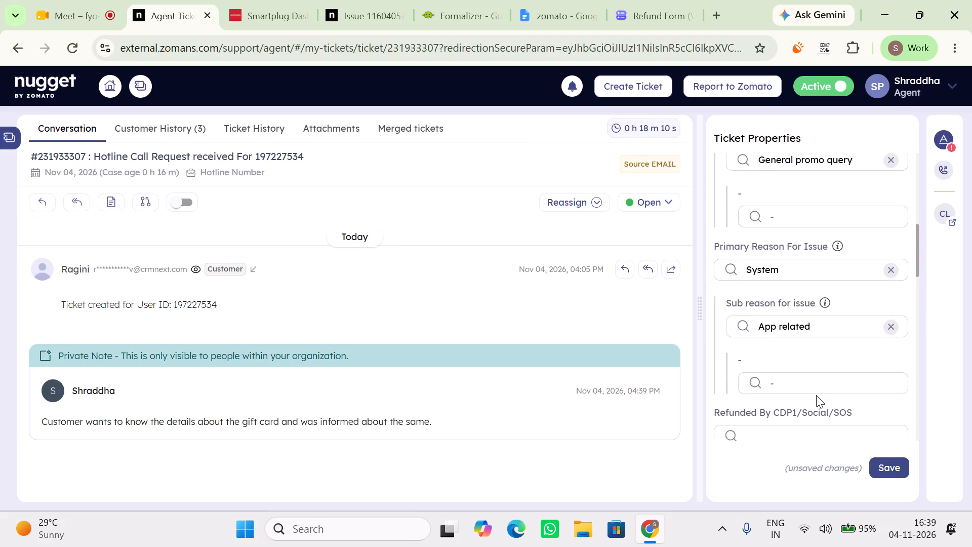
{"action": "scroll", "coordinate": [816, 395], "scroll_direction": "down", "scroll_amount": 4}
{"action": "scroll", "coordinate": [816, 395], "scroll_direction": "up", "scroll_amount": 14}
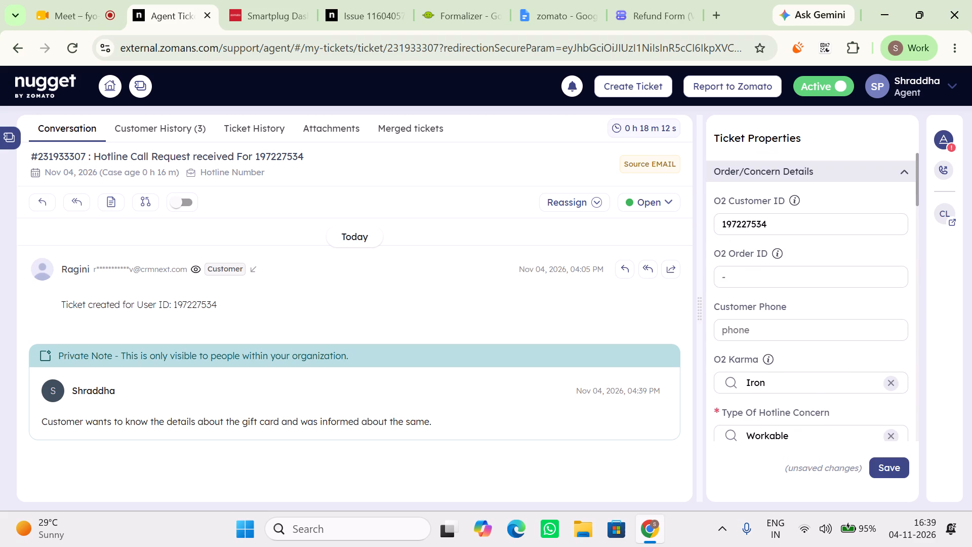
{"action": "left_click", "coordinate": [892, 464]}
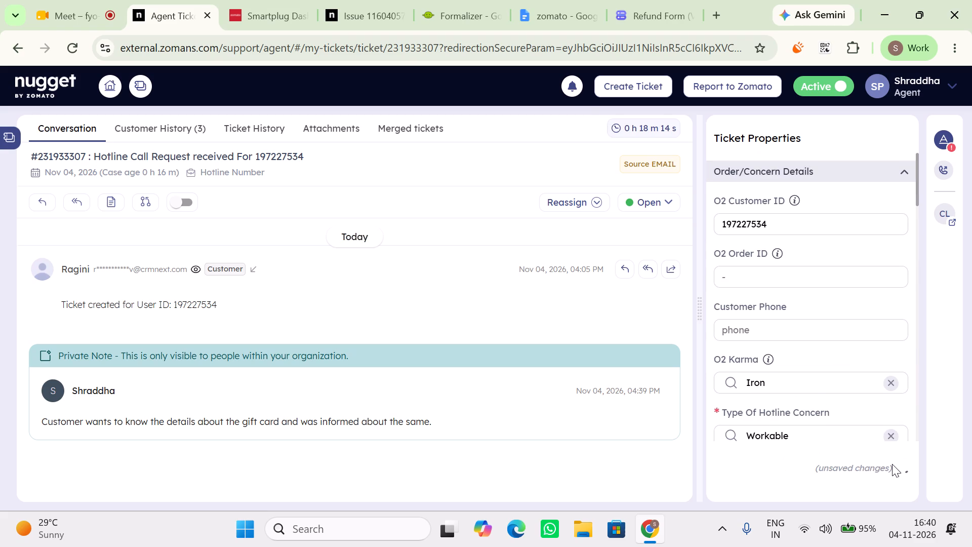
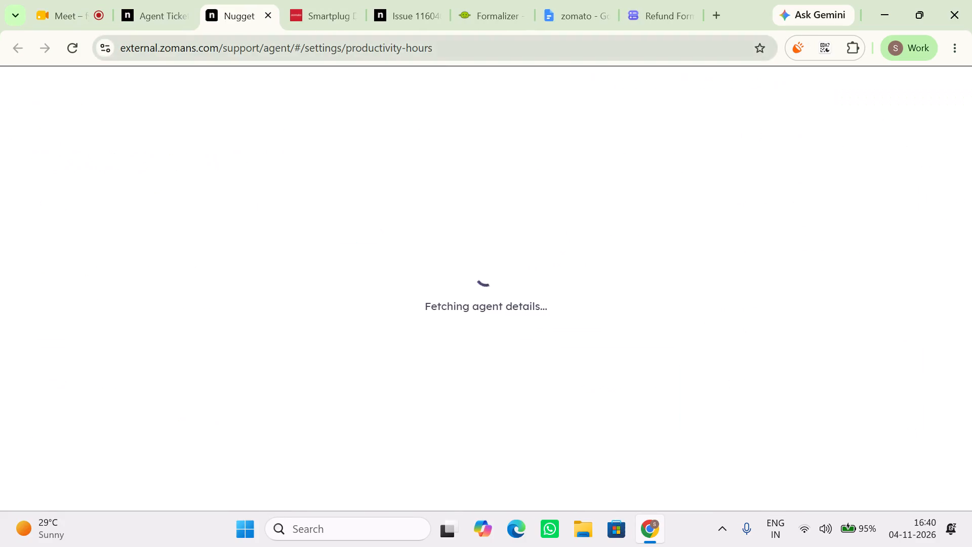
Close the Smartplug tab and the finished ticket's Issue tab.
{"action": "left_click", "coordinate": [352, 0]}
{"action": "left_click", "coordinate": [354, 17]}
{"action": "left_click", "coordinate": [354, 17]}
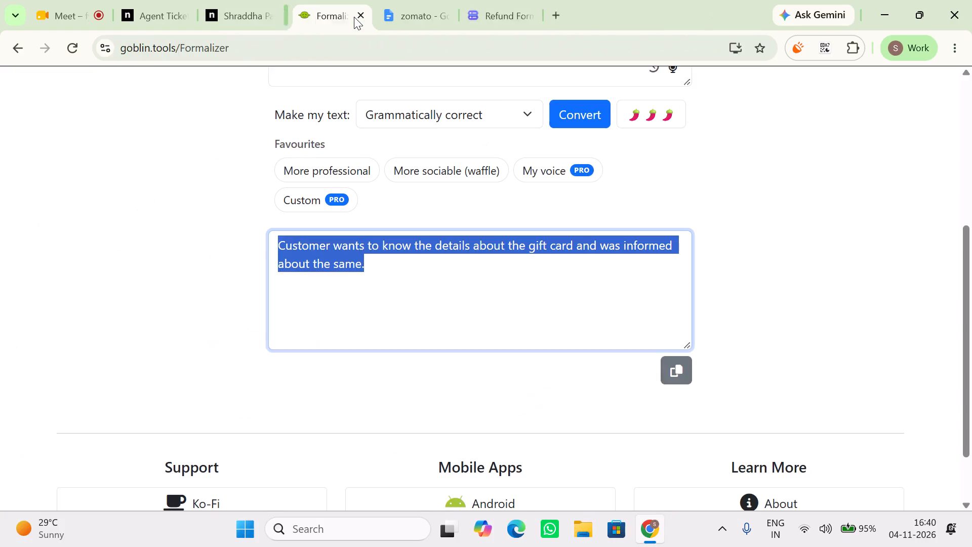
Review today's Productivity Hours page, checking the ticket counts, online hours, break time and half-hourly trends chart.
{"action": "left_click", "coordinate": [175, 0]}
{"action": "left_click", "coordinate": [232, 0]}
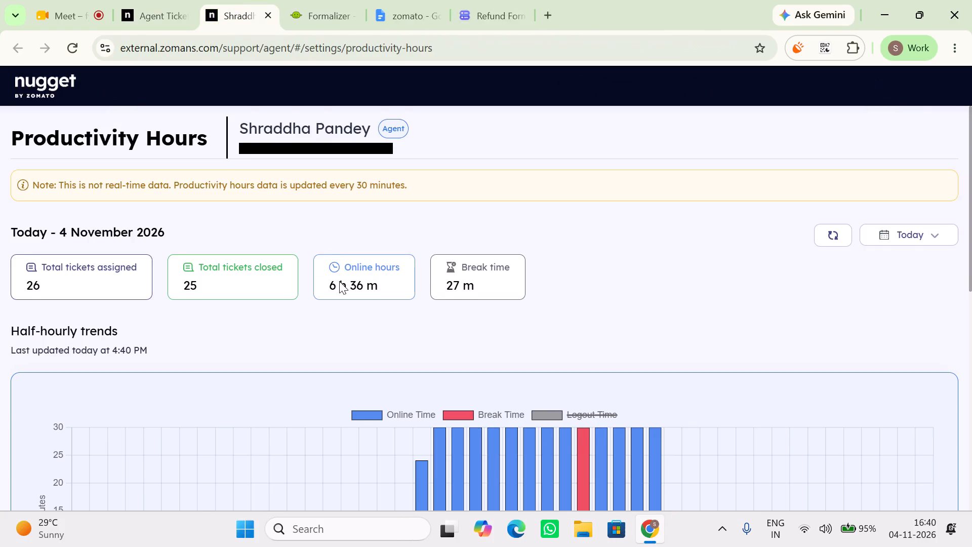
{"action": "scroll", "coordinate": [339, 281], "scroll_direction": "down", "scroll_amount": 4}
{"action": "scroll", "coordinate": [364, 247], "scroll_direction": "up", "scroll_amount": 5}
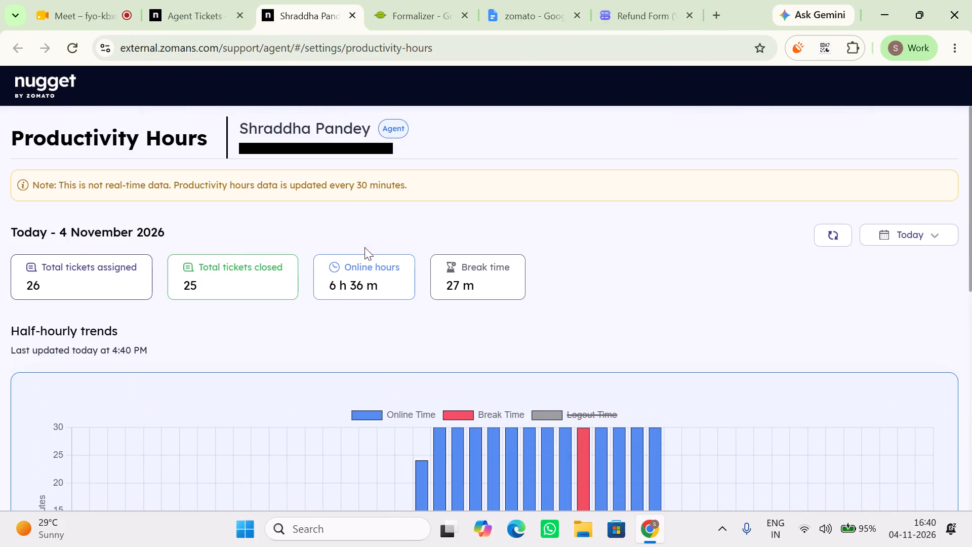
{"action": "scroll", "coordinate": [625, 351], "scroll_direction": "down", "scroll_amount": 1}
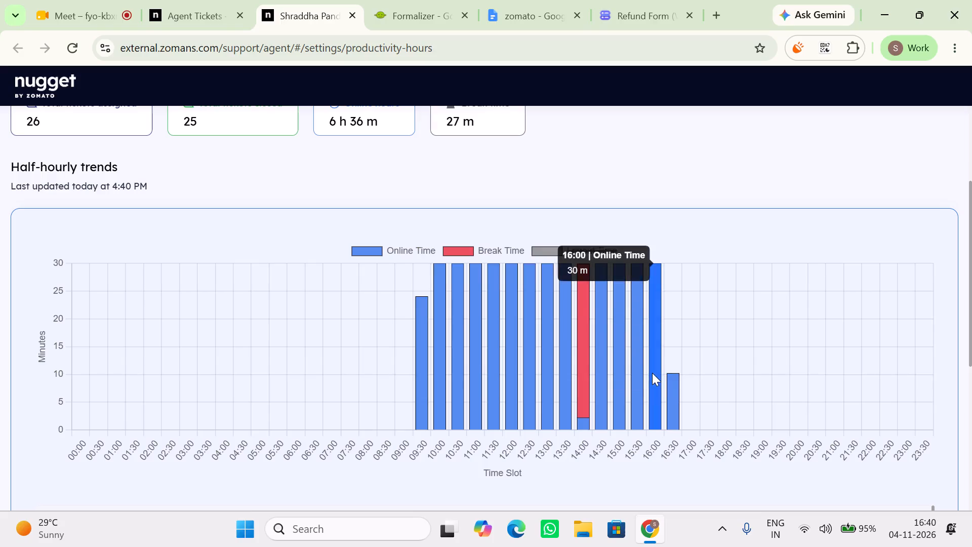
{"action": "scroll", "coordinate": [669, 389], "scroll_direction": "up", "scroll_amount": 4}
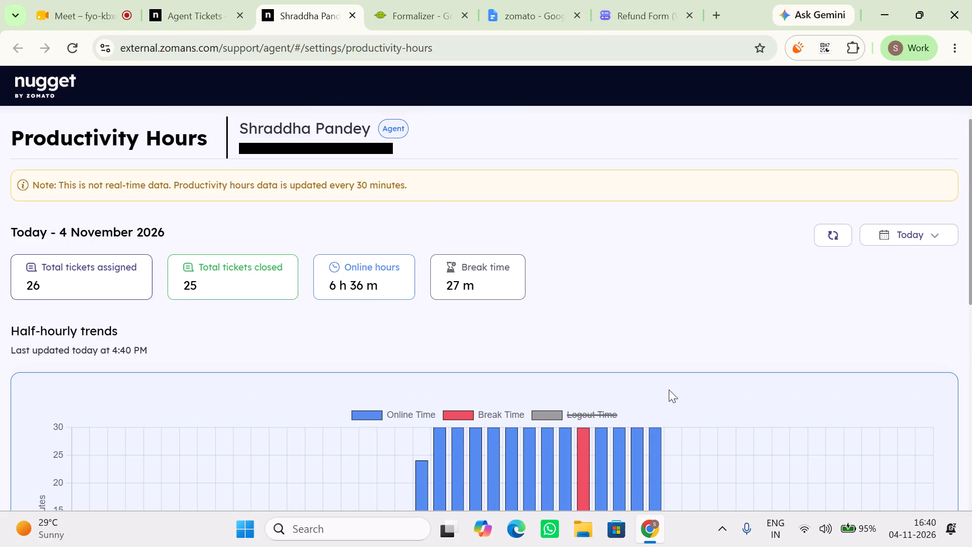
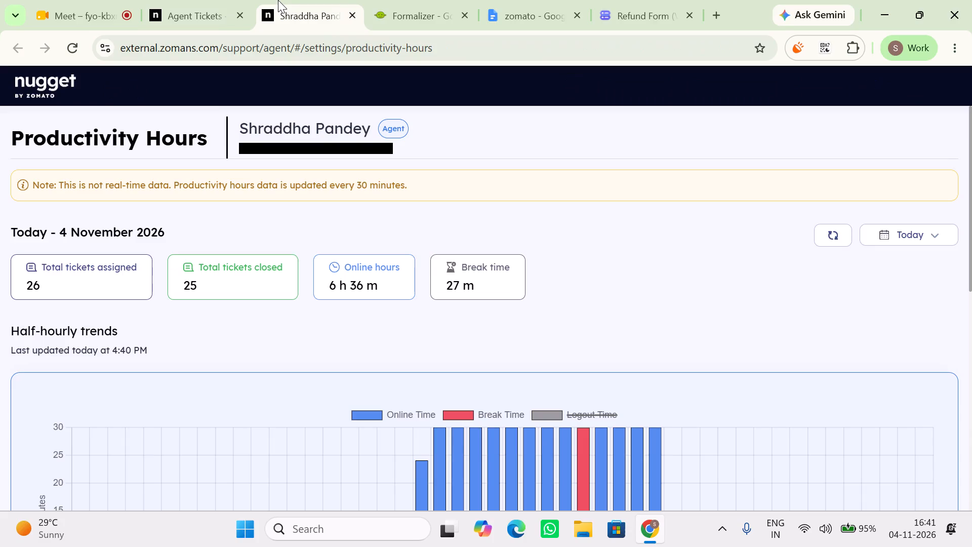
Return to the hotline ticket with the gift card query and change its status to Closed.
{"action": "left_click", "coordinate": [189, 0]}
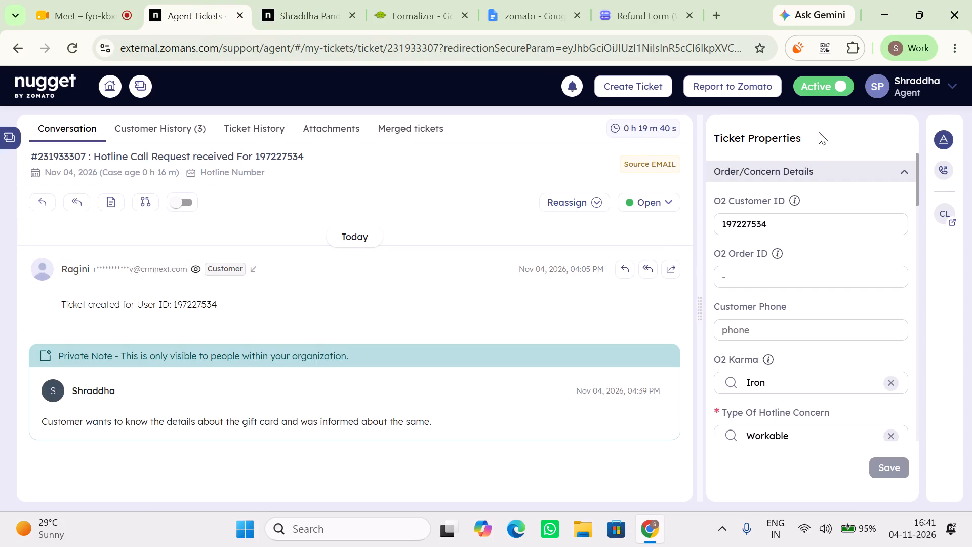
{"action": "left_click", "coordinate": [663, 211]}
{"action": "left_click", "coordinate": [574, 253]}
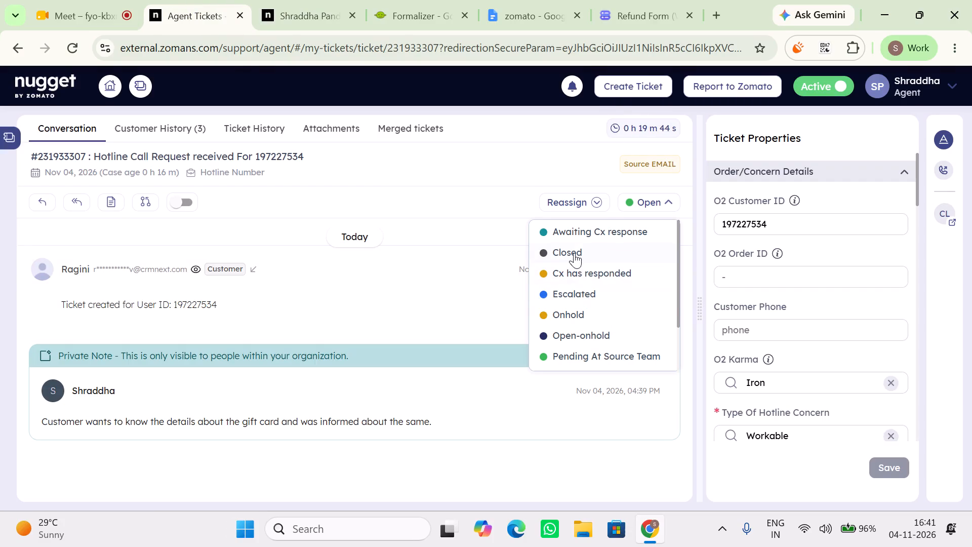
{"action": "left_click", "coordinate": [660, 336]}
{"action": "left_click", "coordinate": [636, 328]}
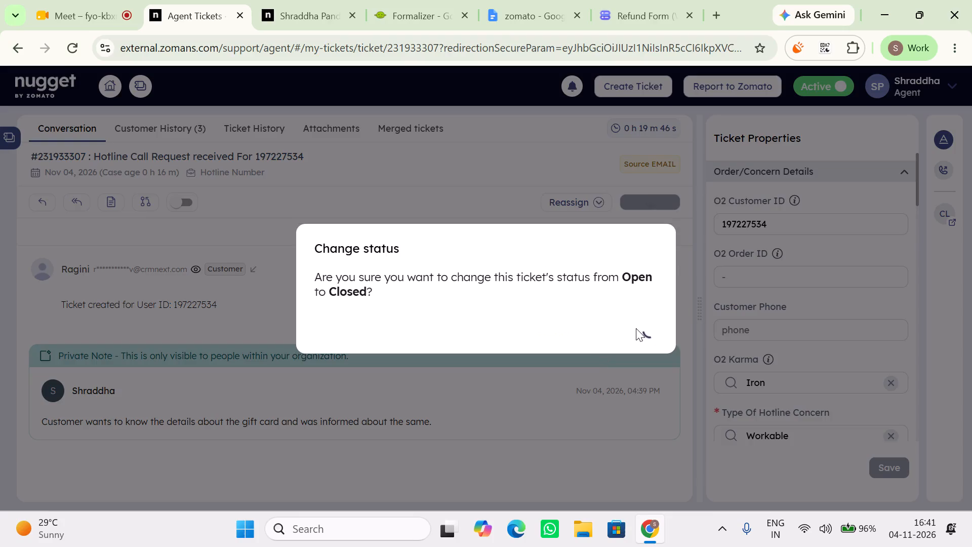
Go back to the Productivity Hours page to check today's ticket counts and online hours.
{"action": "left_click", "coordinate": [311, 0]}
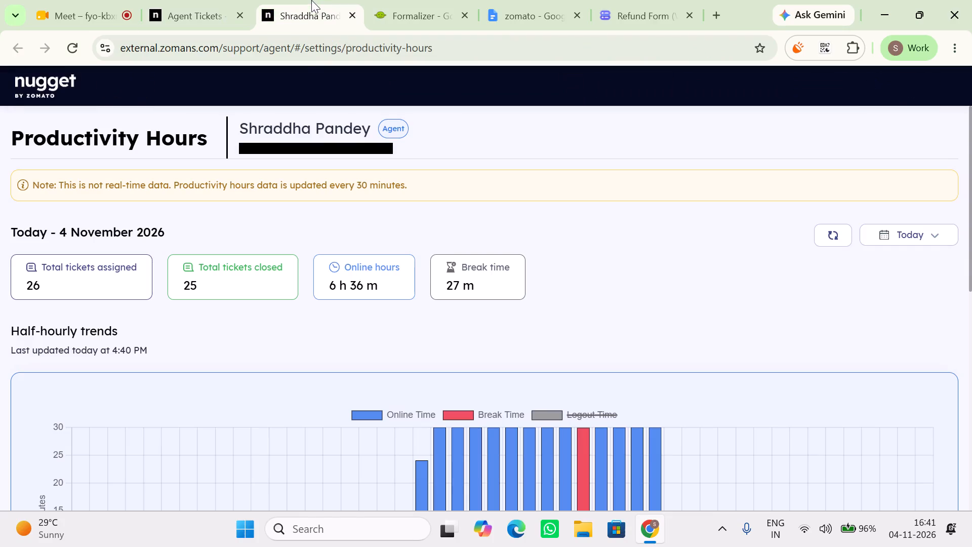
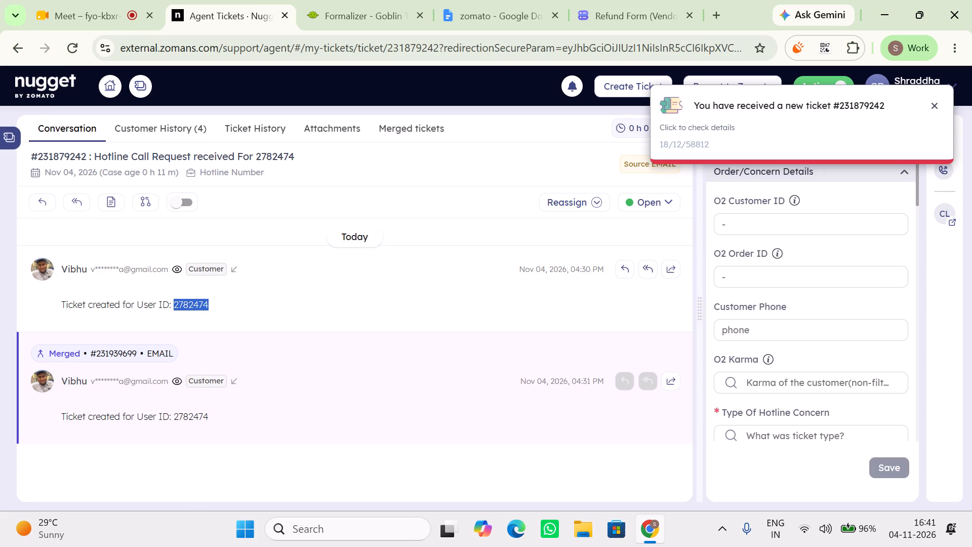
Fill in the new hotline ticket's O2 Customer ID with the copied user ID and save the ticket properties.
{"action": "left_click", "coordinate": [815, 224]}
{"action": "key", "text": "ctrl+v"}
{"action": "left_click", "coordinate": [904, 455]}
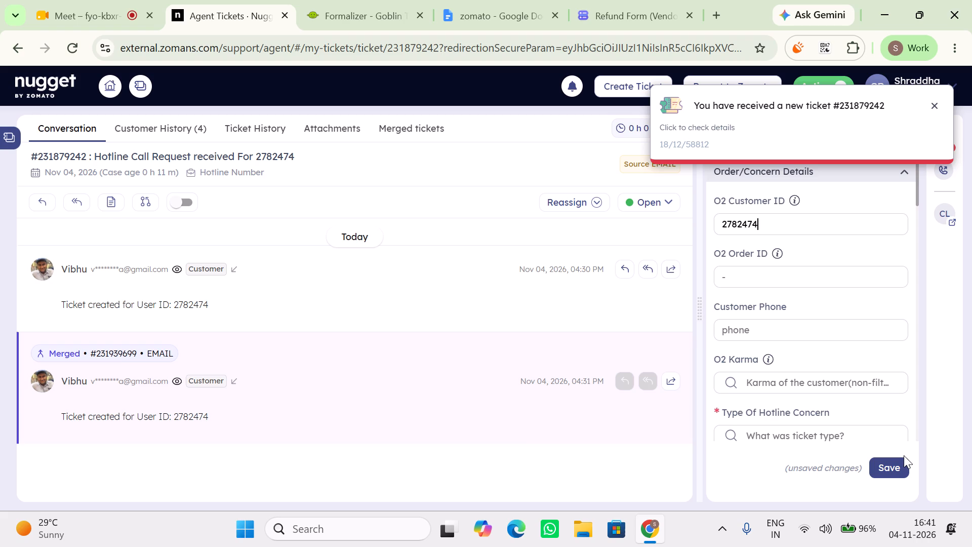
{"action": "left_click", "coordinate": [893, 473]}
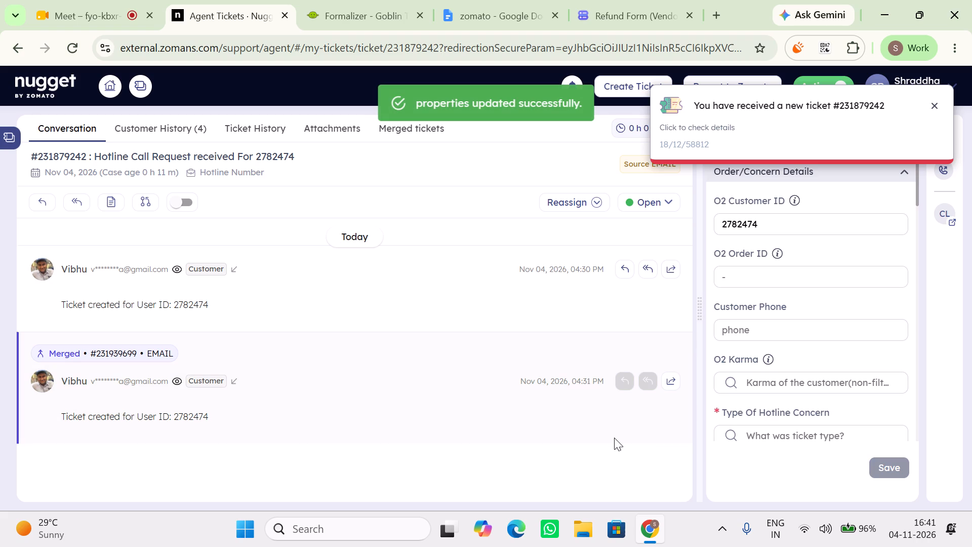
Open the customer's order dashboard from the ticket and bring up their chat history.
{"action": "scroll", "coordinate": [497, 378], "scroll_direction": "up", "scroll_amount": 3}
{"action": "left_click", "coordinate": [947, 214]}
{"action": "left_click", "coordinate": [206, 0]}
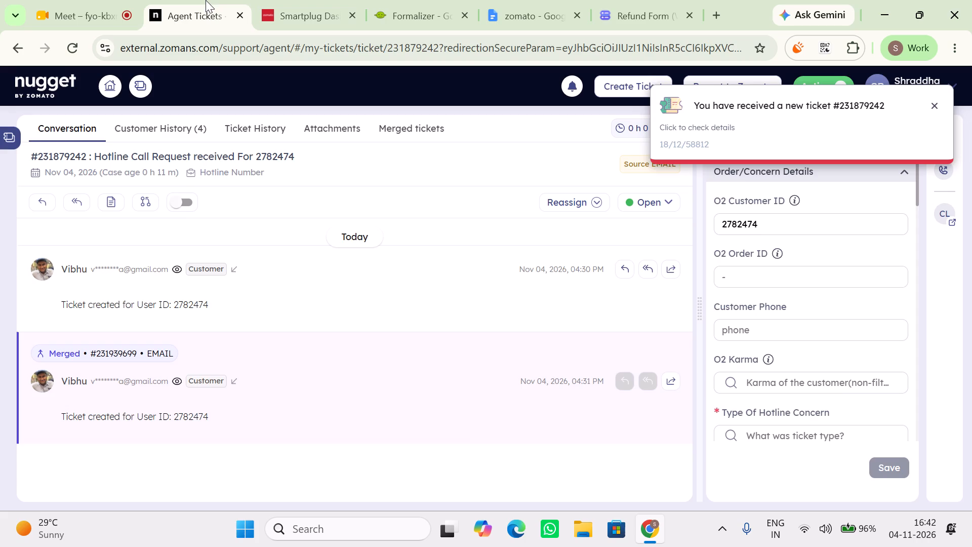
{"action": "left_click", "coordinate": [278, 0]}
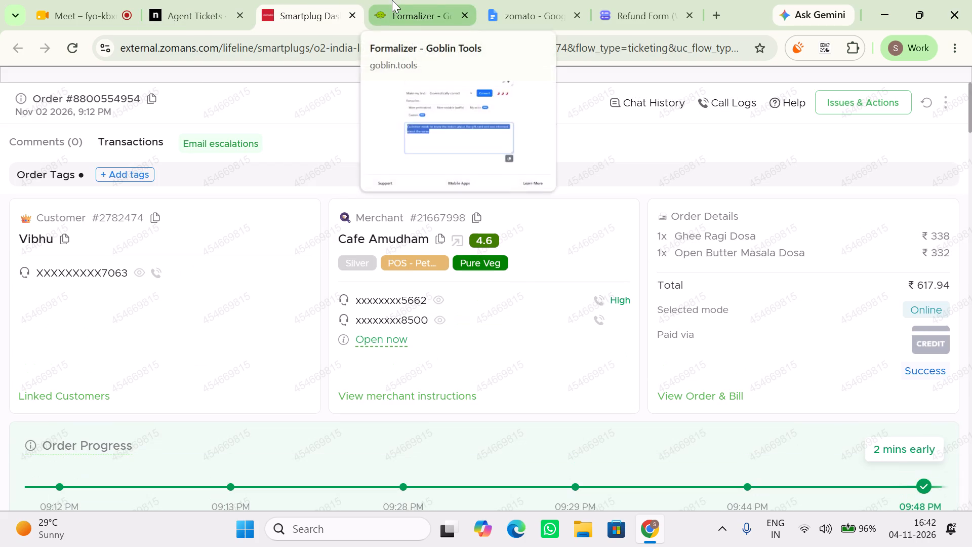
{"action": "scroll", "coordinate": [297, 362], "scroll_direction": "right", "scroll_amount": 1}
{"action": "scroll", "coordinate": [297, 362], "scroll_direction": "up", "scroll_amount": 2}
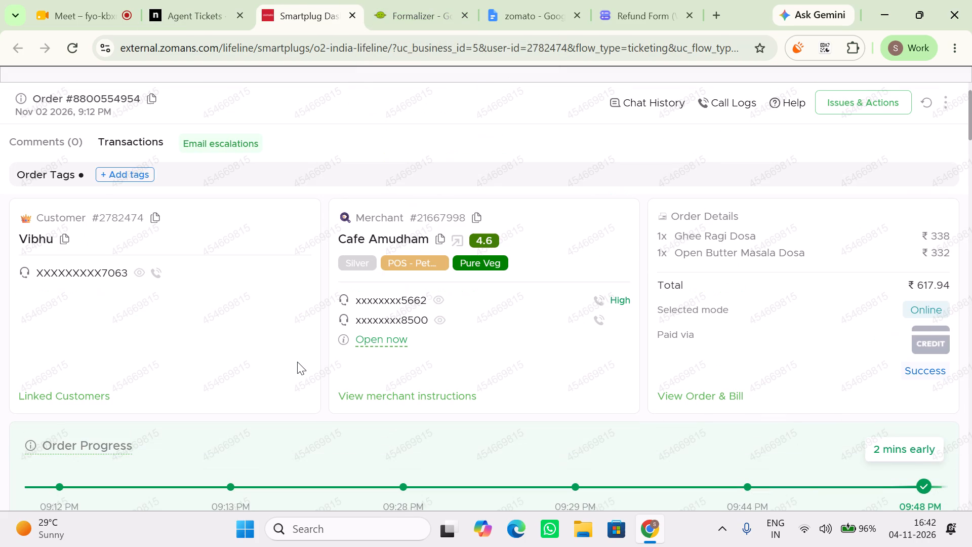
{"action": "left_click", "coordinate": [633, 107]}
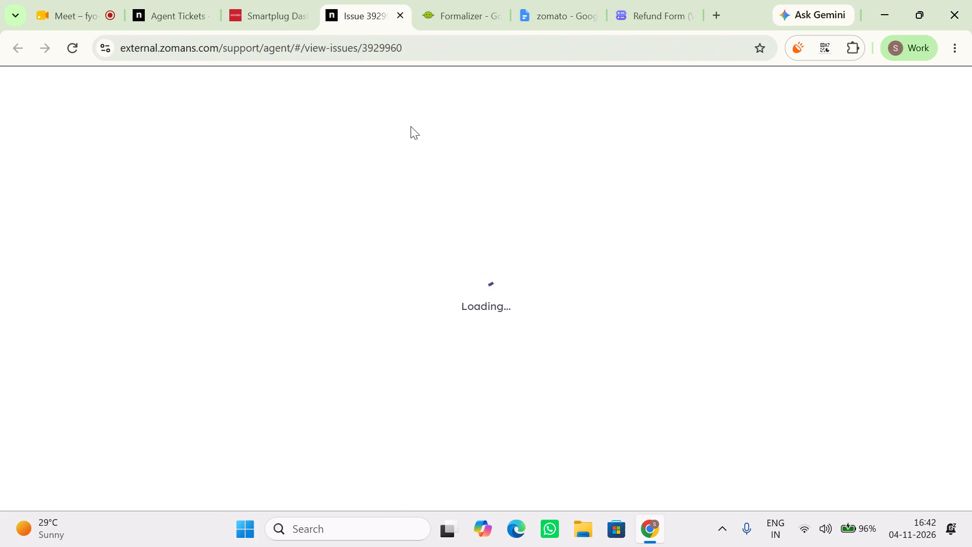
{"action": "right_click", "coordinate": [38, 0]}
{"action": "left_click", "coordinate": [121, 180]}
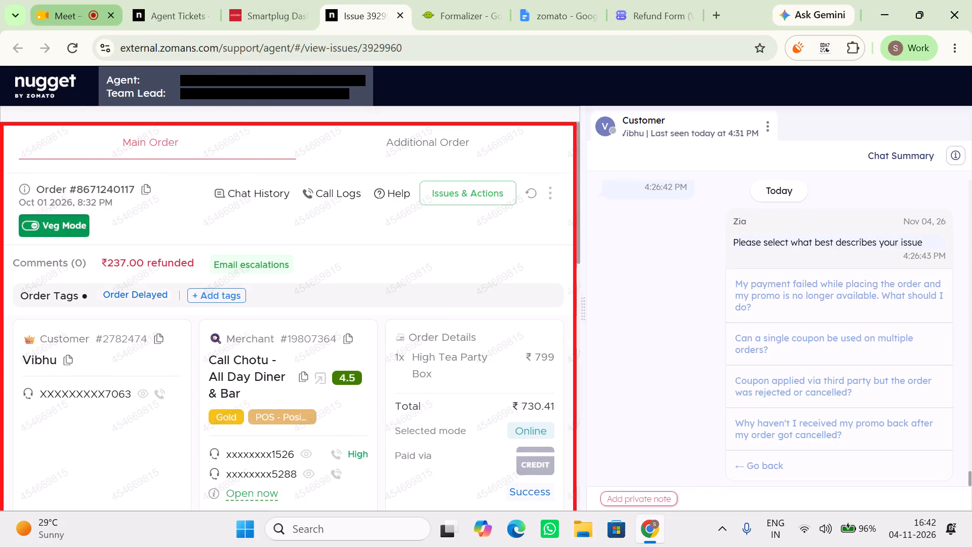
Review the Call Chotu - All Day Diner & Bar order's details and progress alongside the customer's latest chat messages.
{"action": "scroll", "coordinate": [241, 344], "scroll_direction": "down", "scroll_amount": 2}
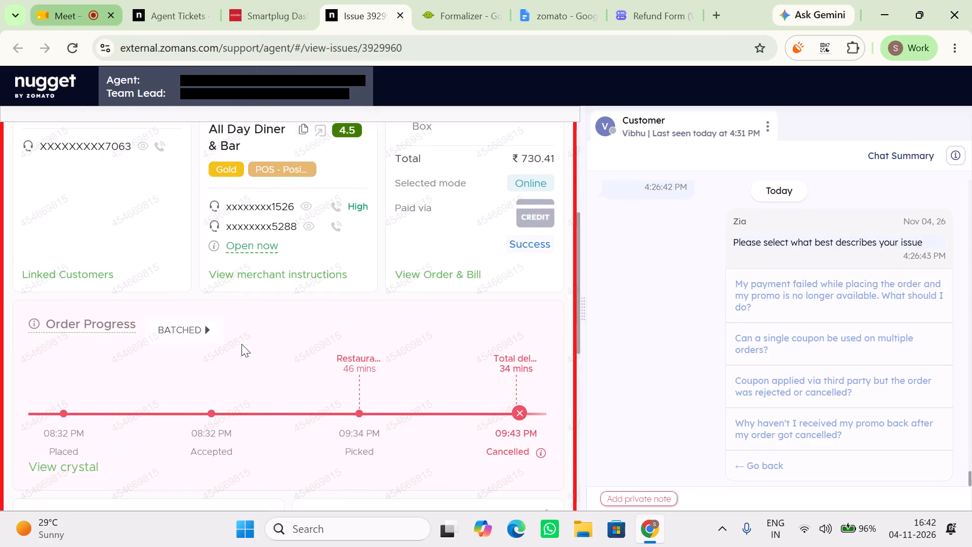
{"action": "scroll", "coordinate": [241, 344], "scroll_direction": "down", "scroll_amount": 1}
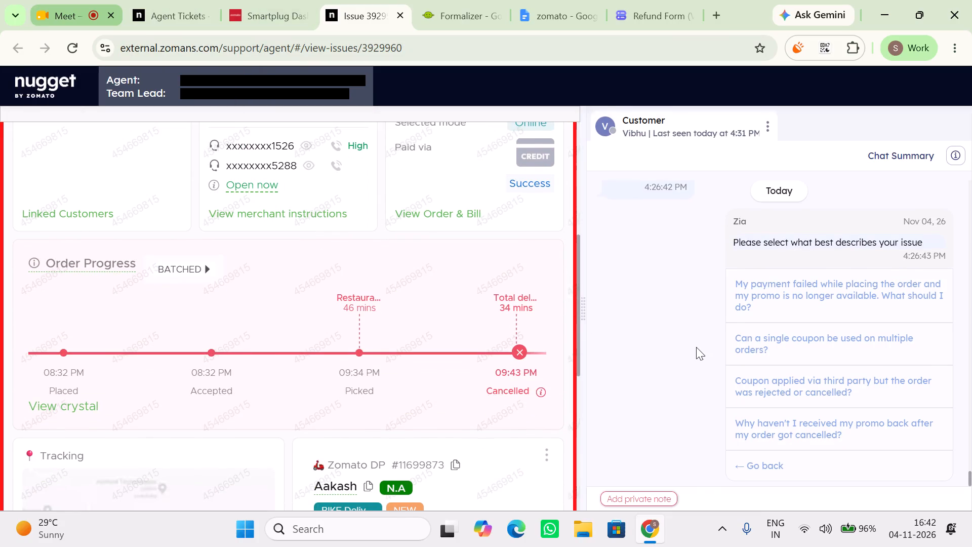
{"action": "scroll", "coordinate": [696, 347], "scroll_direction": "down", "scroll_amount": 5}
{"action": "scroll", "coordinate": [696, 347], "scroll_direction": "up", "scroll_amount": 3}
{"action": "scroll", "coordinate": [696, 347], "scroll_direction": "down", "scroll_amount": 9}
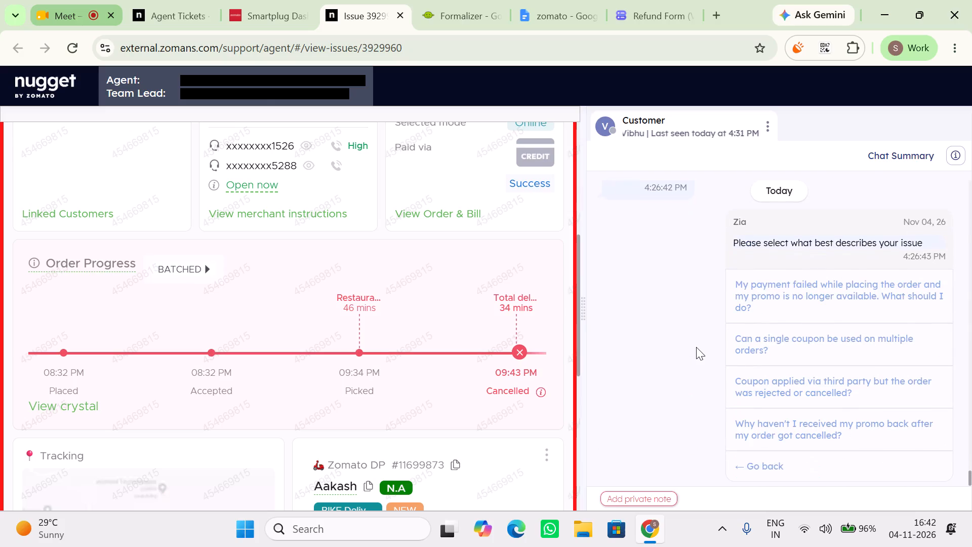
{"action": "scroll", "coordinate": [696, 347], "scroll_direction": "down", "scroll_amount": 3}
{"action": "scroll", "coordinate": [696, 347], "scroll_direction": "up", "scroll_amount": 4}
{"action": "scroll", "coordinate": [518, 334], "scroll_direction": "up", "scroll_amount": 2}
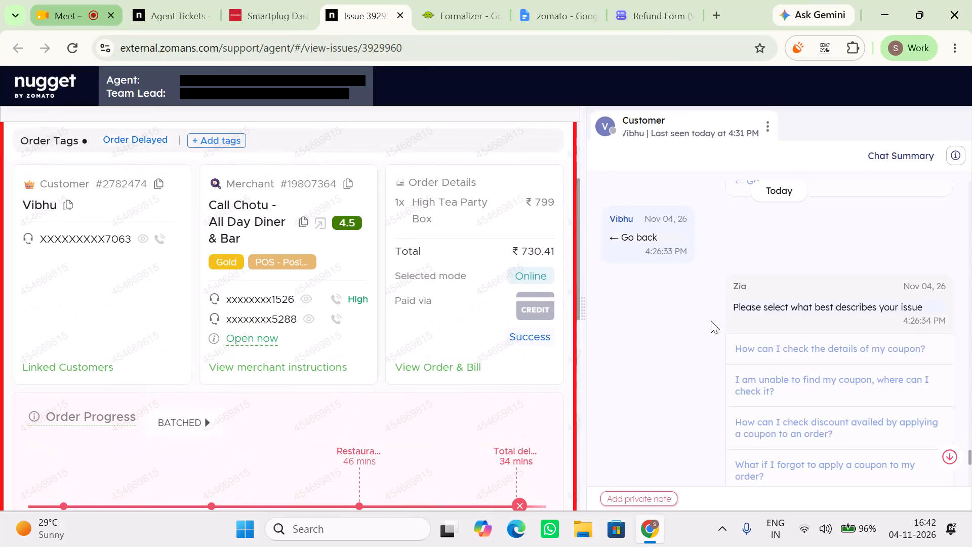
{"action": "scroll", "coordinate": [711, 321], "scroll_direction": "up", "scroll_amount": 3}
{"action": "scroll", "coordinate": [475, 358], "scroll_direction": "up", "scroll_amount": 1}
View the customer bill for the Call Chotu order, check its charges and close it.
{"action": "left_click", "coordinate": [438, 382]}
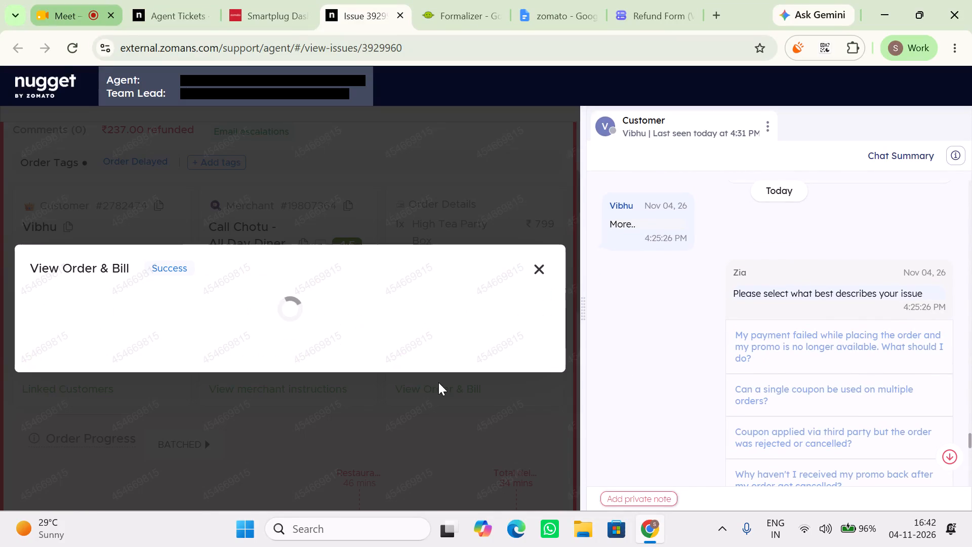
{"action": "scroll", "coordinate": [461, 296], "scroll_direction": "down", "scroll_amount": 5}
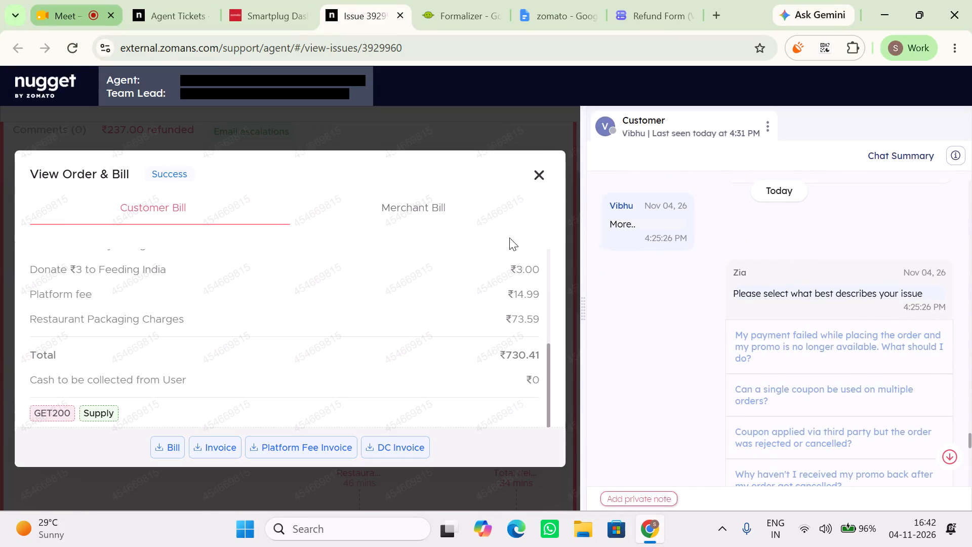
{"action": "scroll", "coordinate": [465, 299], "scroll_direction": "up", "scroll_amount": 6}
{"action": "left_click", "coordinate": [536, 173]}
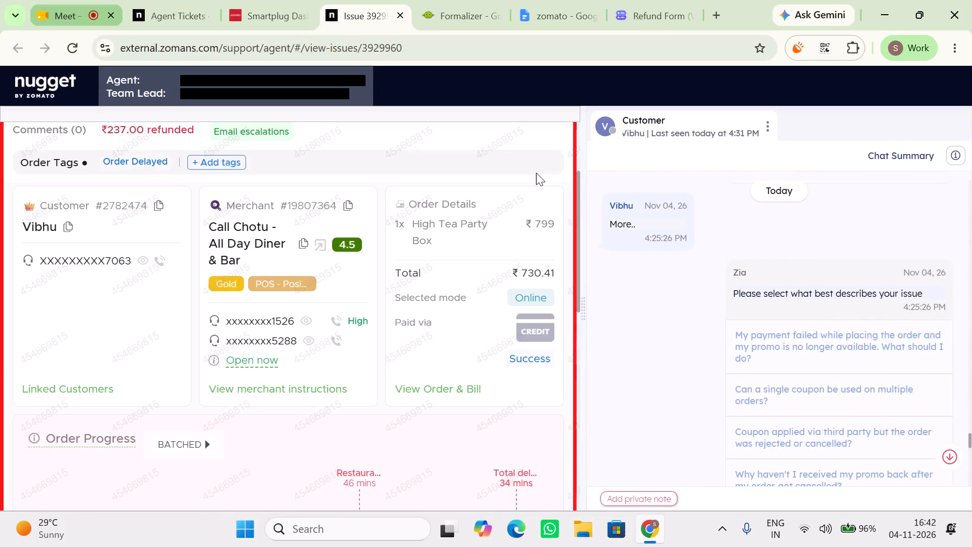
Read back through the customer's earlier chat with Zia about the cancellation fee and refund for the Call Chotu order.
{"action": "scroll", "coordinate": [646, 300], "scroll_direction": "up", "scroll_amount": 8}
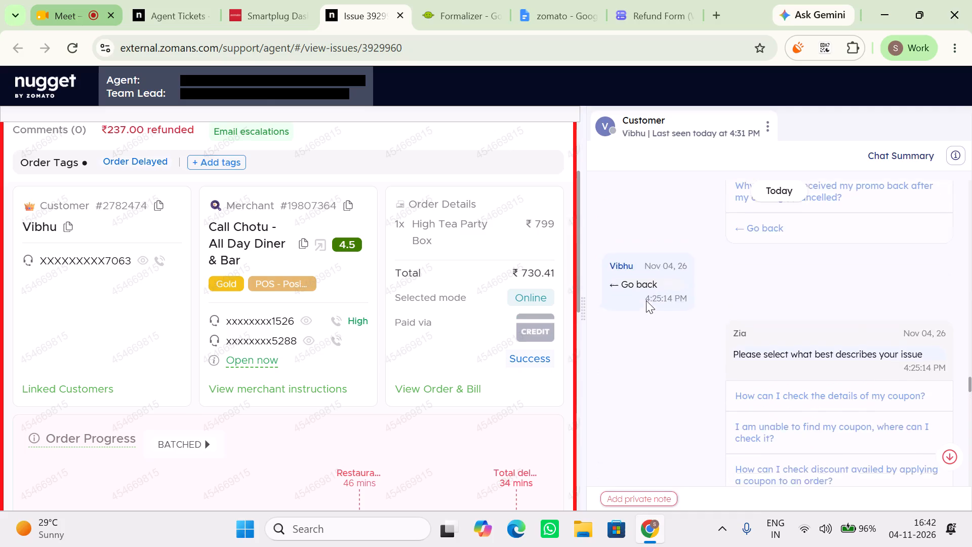
{"action": "scroll", "coordinate": [646, 300], "scroll_direction": "up", "scroll_amount": 10}
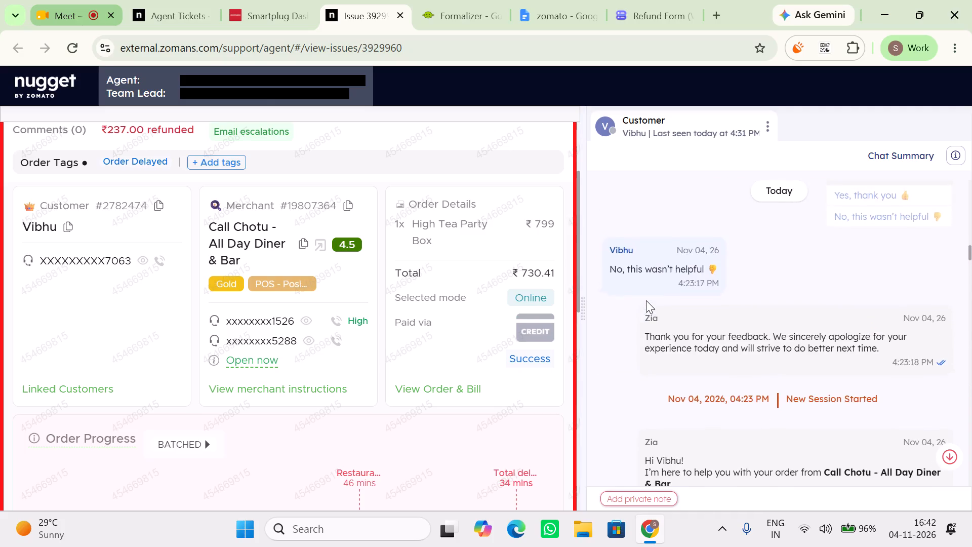
{"action": "scroll", "coordinate": [646, 300], "scroll_direction": "up", "scroll_amount": 6}
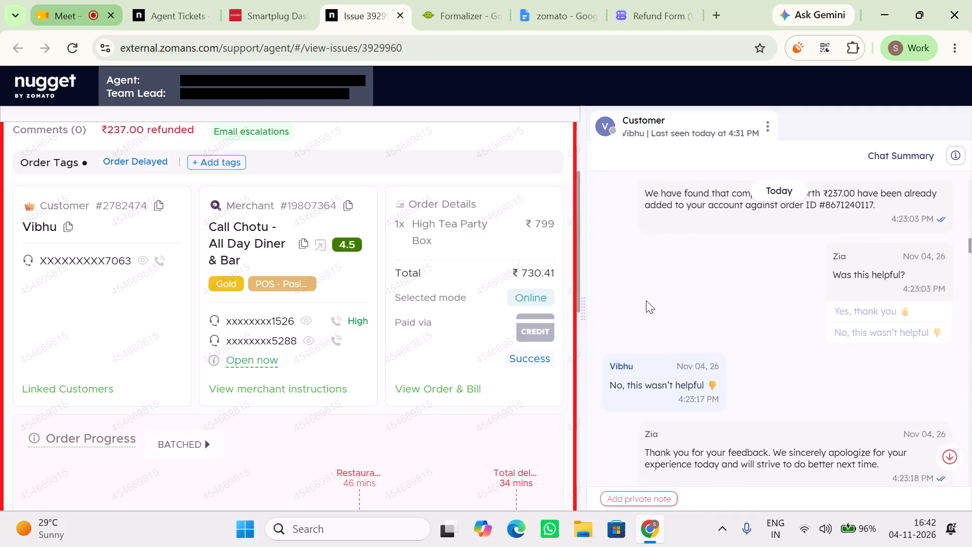
{"action": "scroll", "coordinate": [646, 300], "scroll_direction": "down", "scroll_amount": 1}
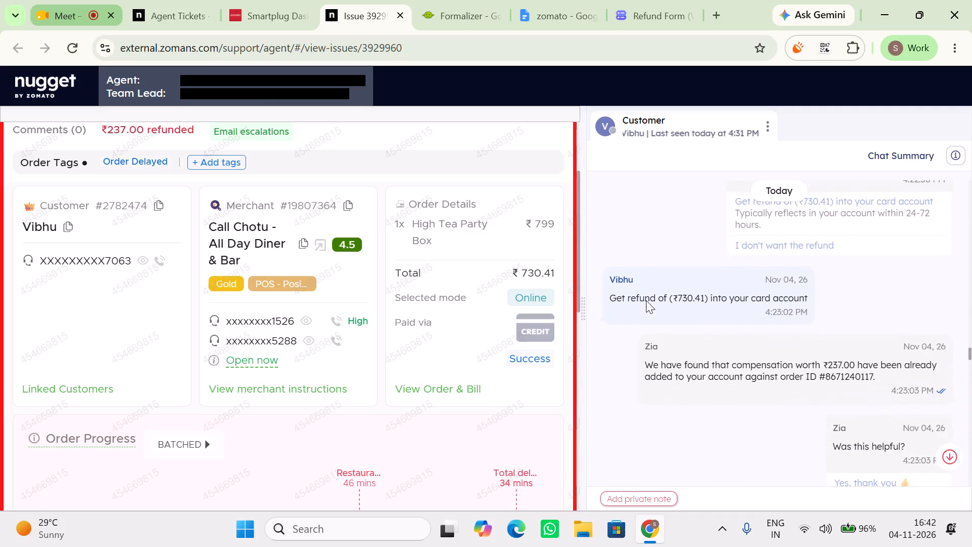
{"action": "scroll", "coordinate": [646, 300], "scroll_direction": "down", "scroll_amount": 1}
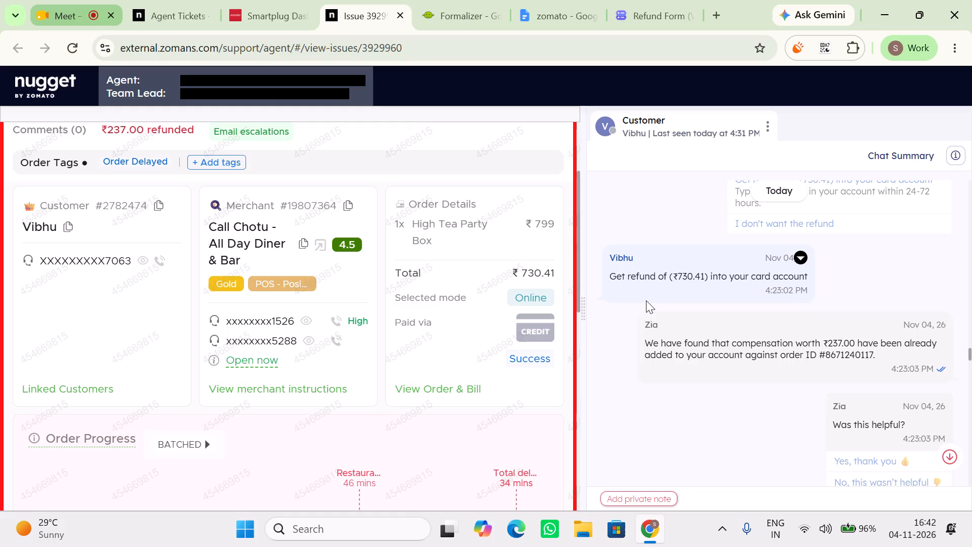
{"action": "scroll", "coordinate": [646, 300], "scroll_direction": "up", "scroll_amount": 2}
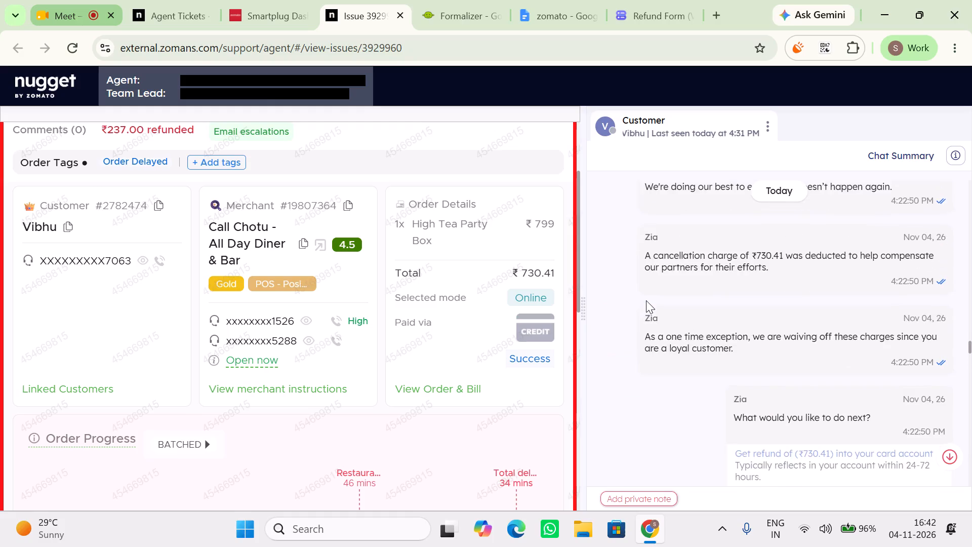
{"action": "scroll", "coordinate": [646, 300], "scroll_direction": "up", "scroll_amount": 1}
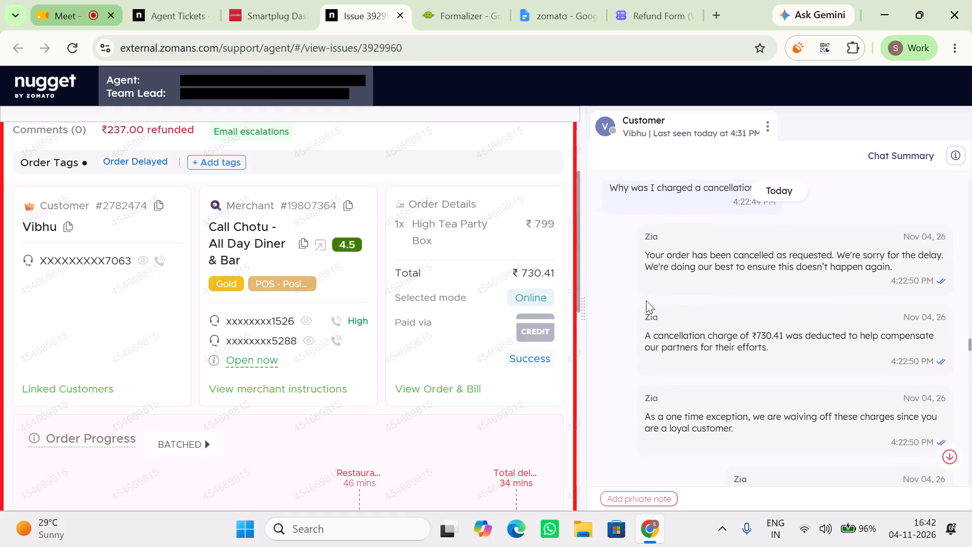
{"action": "scroll", "coordinate": [646, 300], "scroll_direction": "down", "scroll_amount": 1}
{"action": "scroll", "coordinate": [646, 300], "scroll_direction": "up", "scroll_amount": 1}
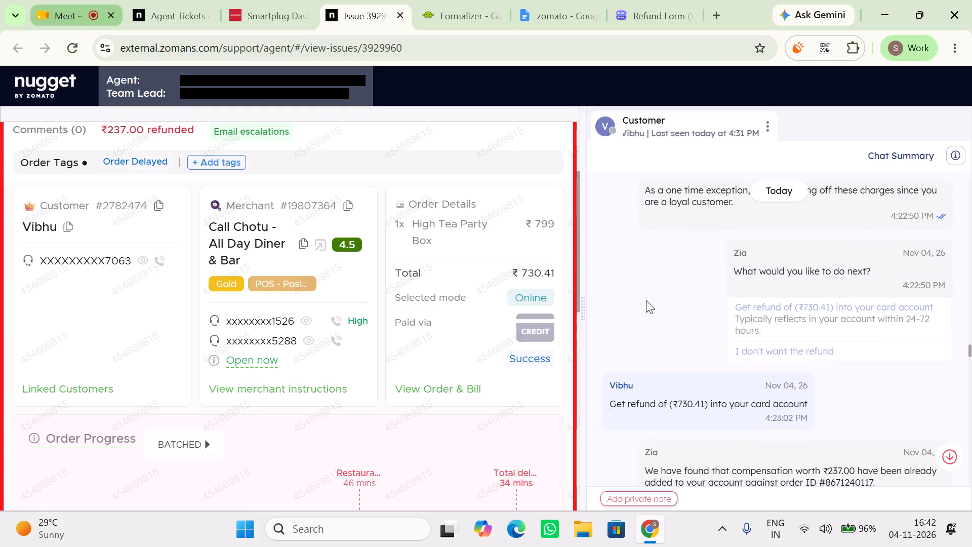
{"action": "scroll", "coordinate": [646, 300], "scroll_direction": "up", "scroll_amount": 1}
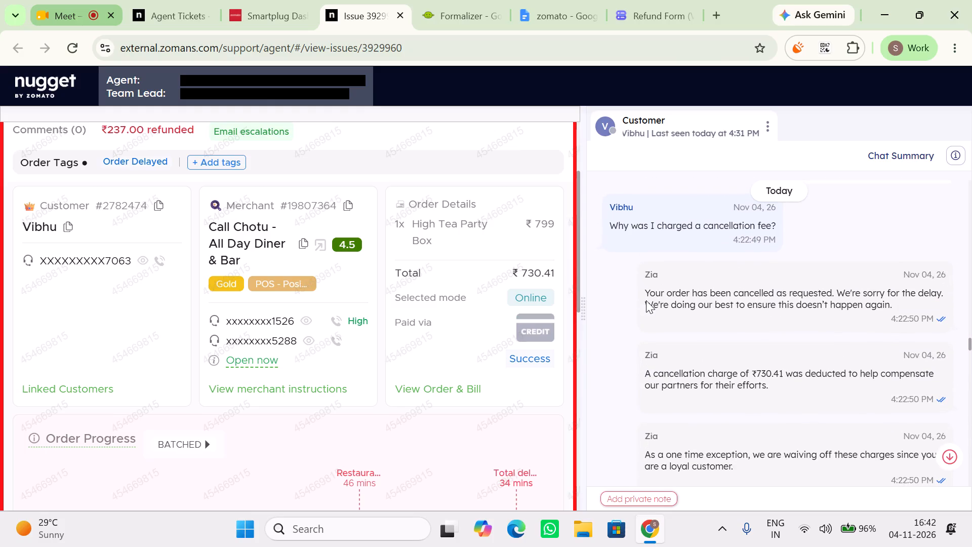
{"action": "scroll", "coordinate": [630, 366], "scroll_direction": "up", "scroll_amount": 2}
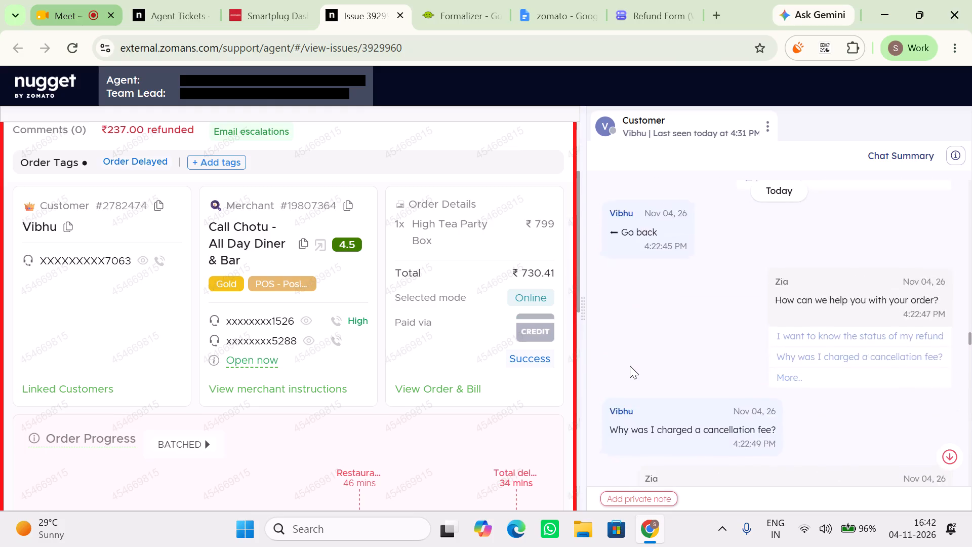
{"action": "scroll", "coordinate": [630, 366], "scroll_direction": "up", "scroll_amount": 4}
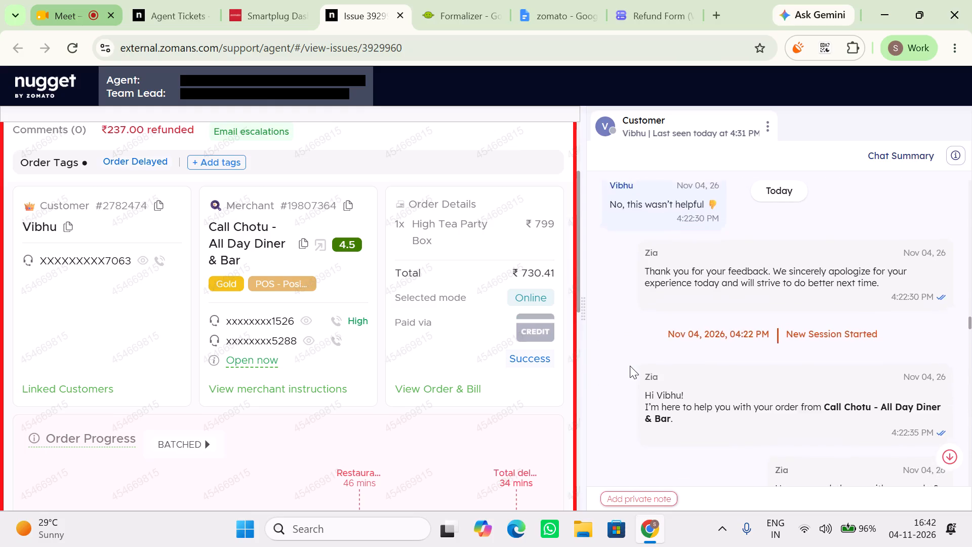
{"action": "scroll", "coordinate": [630, 366], "scroll_direction": "up", "scroll_amount": 2}
Request a callback connecting to the customer from the Call Chotu order page and proceed with the call.
{"action": "scroll", "coordinate": [343, 346], "scroll_direction": "down", "scroll_amount": 3}
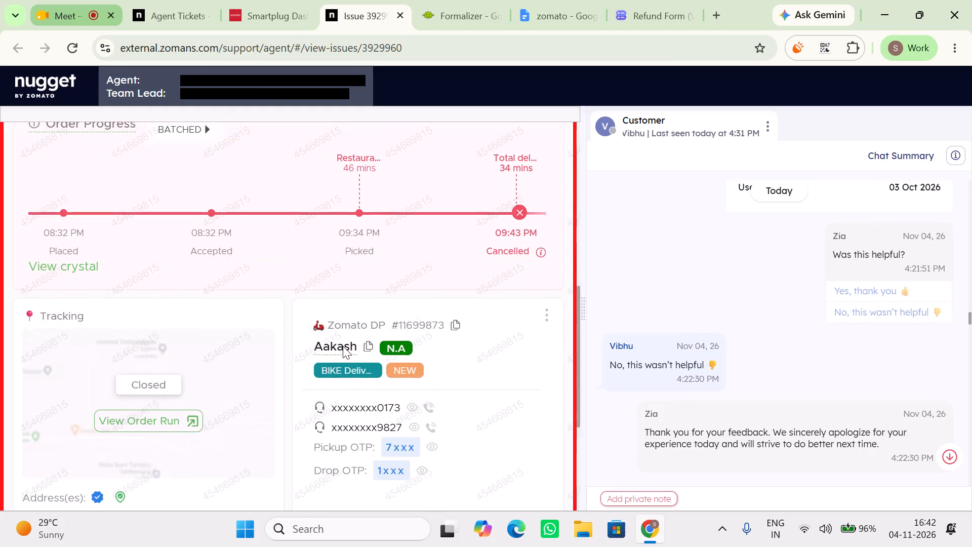
{"action": "scroll", "coordinate": [343, 346], "scroll_direction": "down", "scroll_amount": 2}
{"action": "scroll", "coordinate": [343, 346], "scroll_direction": "up", "scroll_amount": 8}
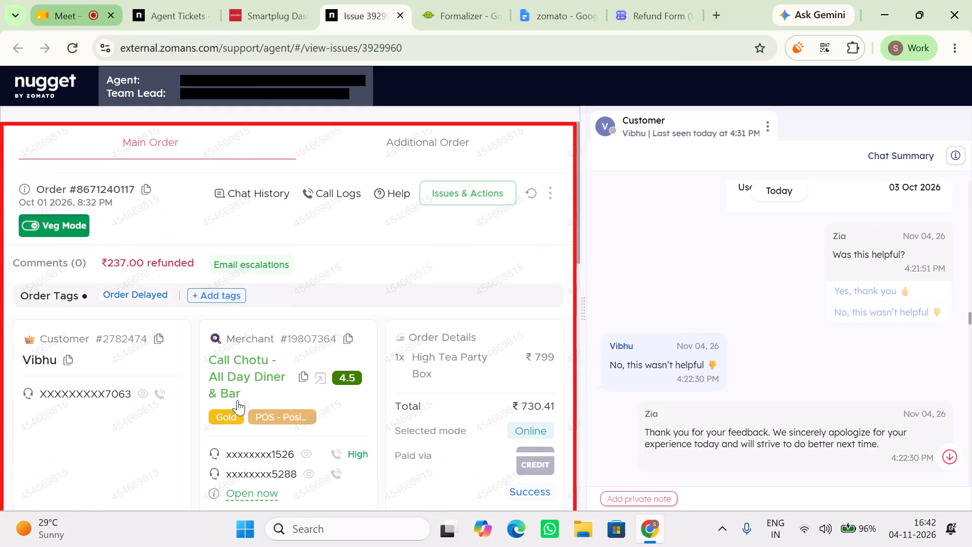
{"action": "left_click", "coordinate": [159, 394]}
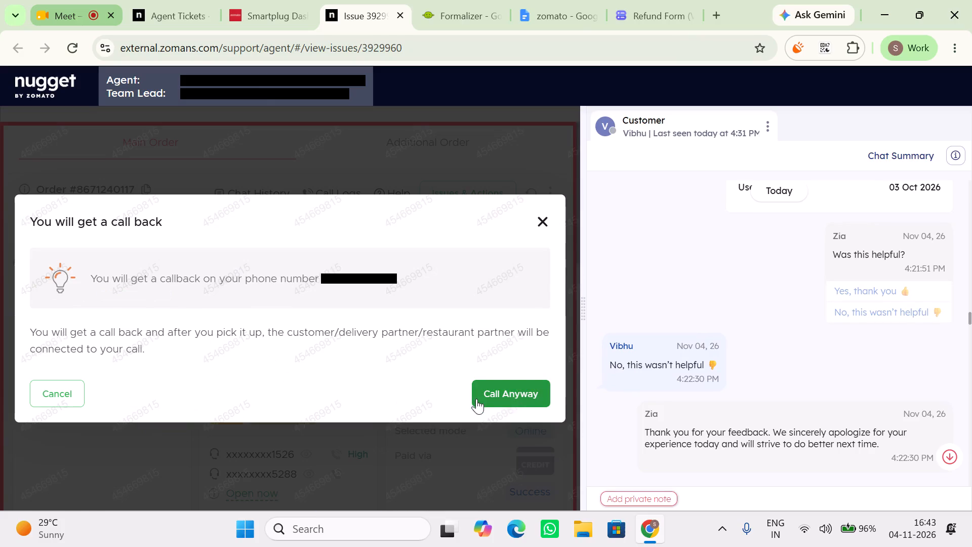
{"action": "left_click", "coordinate": [505, 392]}
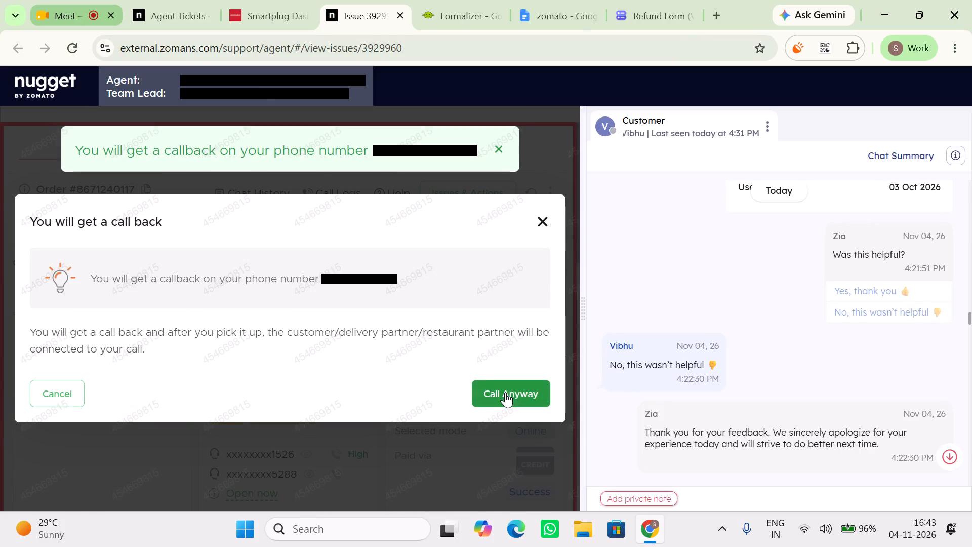
Widen the order details pane and inspect the cancellation reason on the order progress timeline.
{"action": "scroll", "coordinate": [435, 319], "scroll_direction": "down", "scroll_amount": 2}
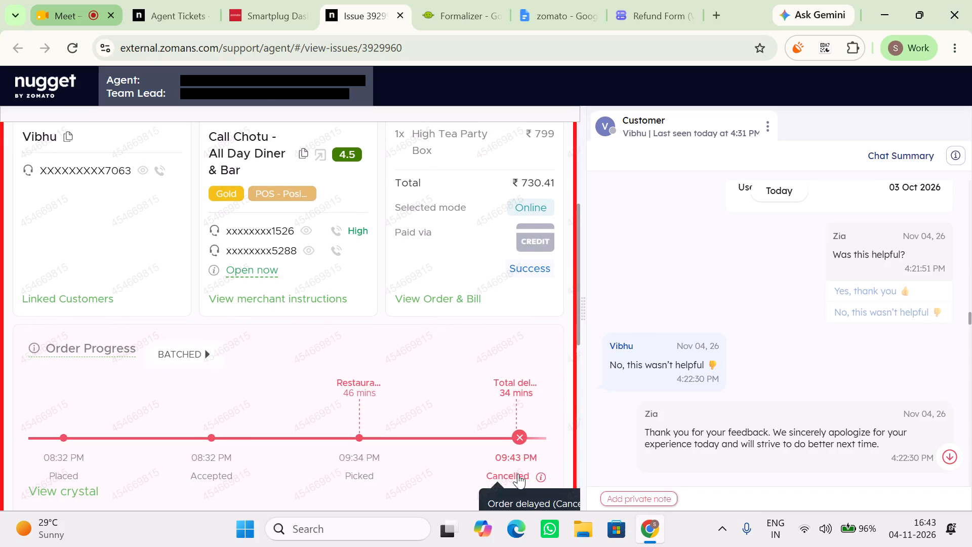
{"action": "scroll", "coordinate": [518, 474], "scroll_direction": "down", "scroll_amount": 2}
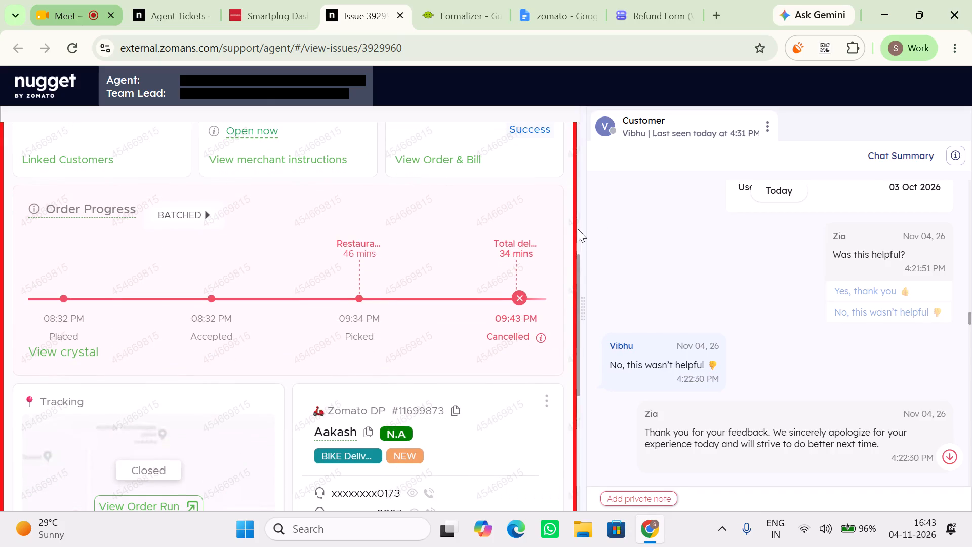
{"action": "left_click_drag", "start_coordinate": [582, 230], "coordinate": [746, 213]}
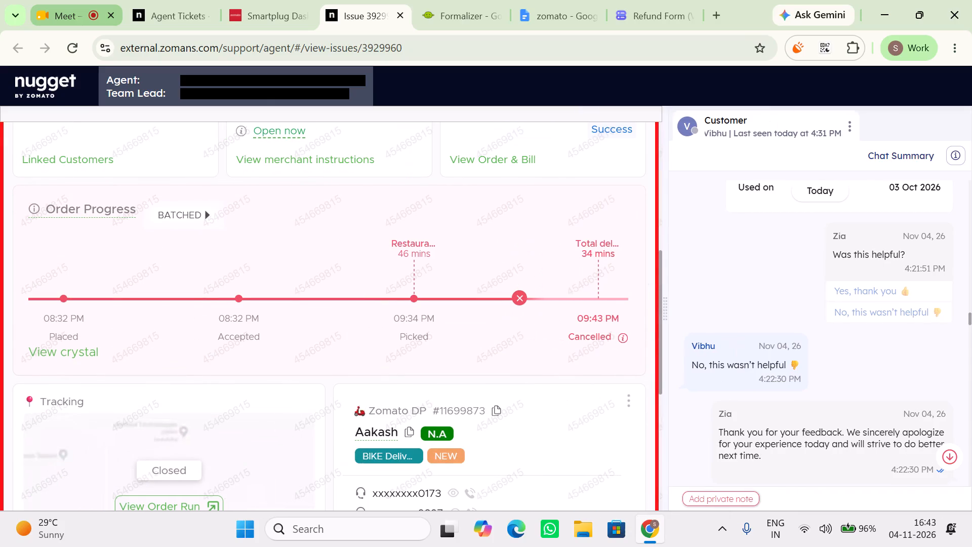
{"action": "left_click_drag", "start_coordinate": [746, 213], "coordinate": [786, 205]}
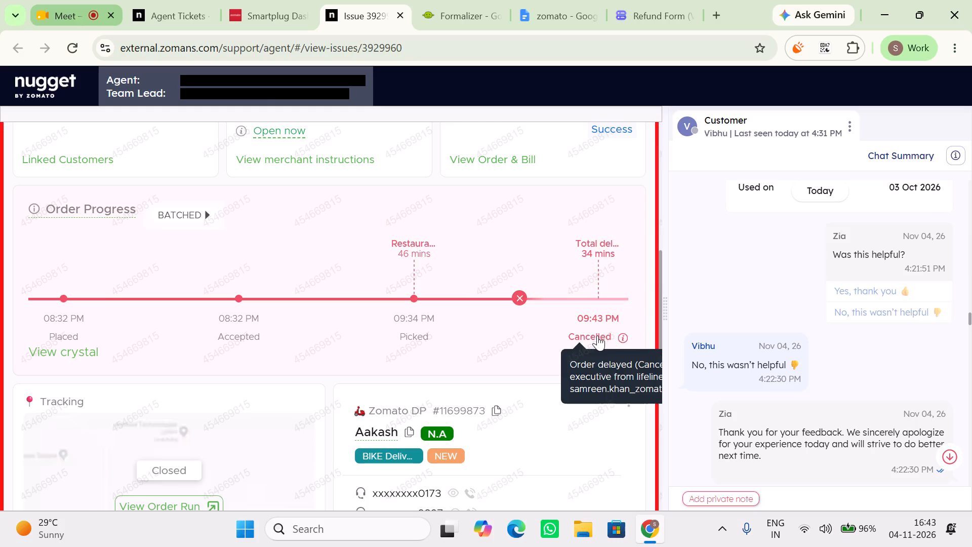
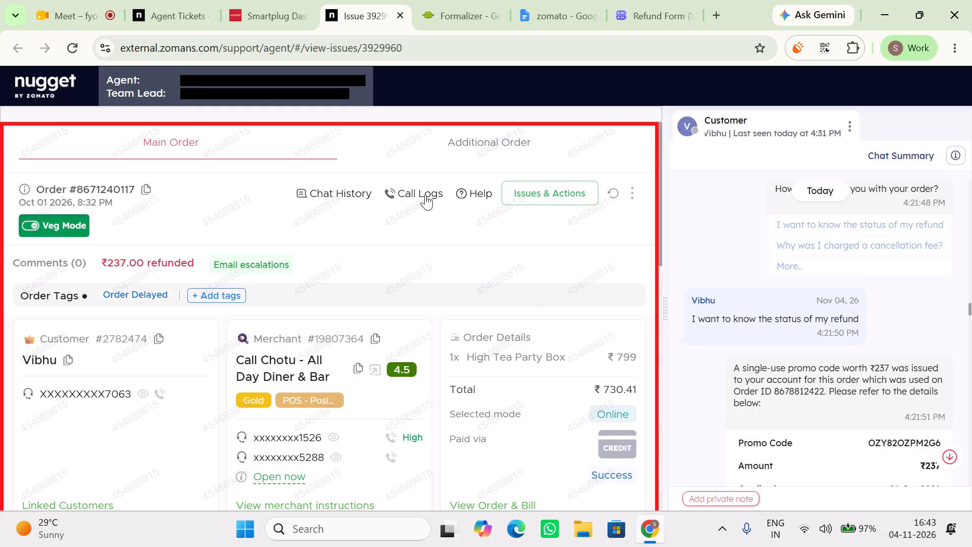
Generate call summaries for the Nov 04, 4:43 PM and Oct 01, 9:38 PM customer calls in the call history.
{"action": "scroll", "coordinate": [399, 358], "scroll_direction": "down", "scroll_amount": 1}
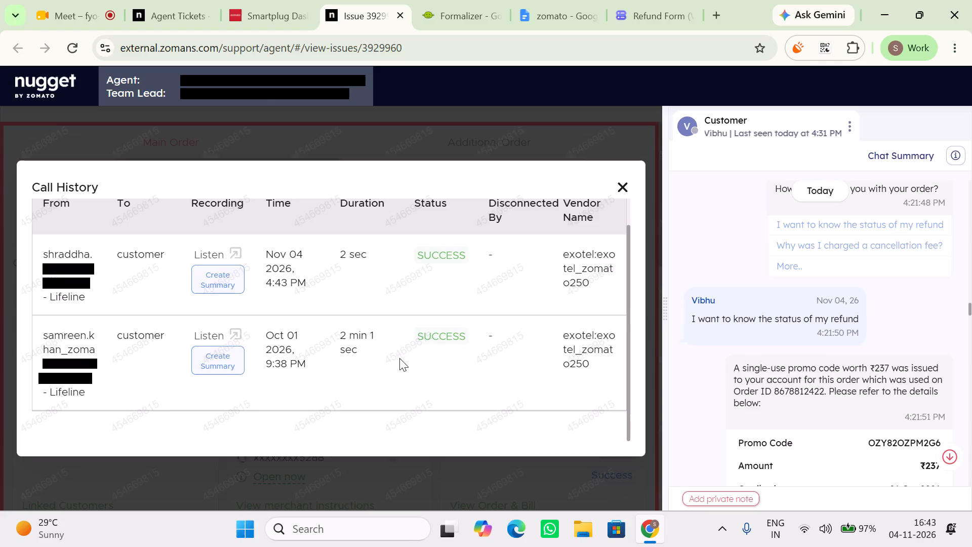
{"action": "scroll", "coordinate": [399, 358], "scroll_direction": "down", "scroll_amount": 1}
{"action": "left_click", "coordinate": [214, 281]}
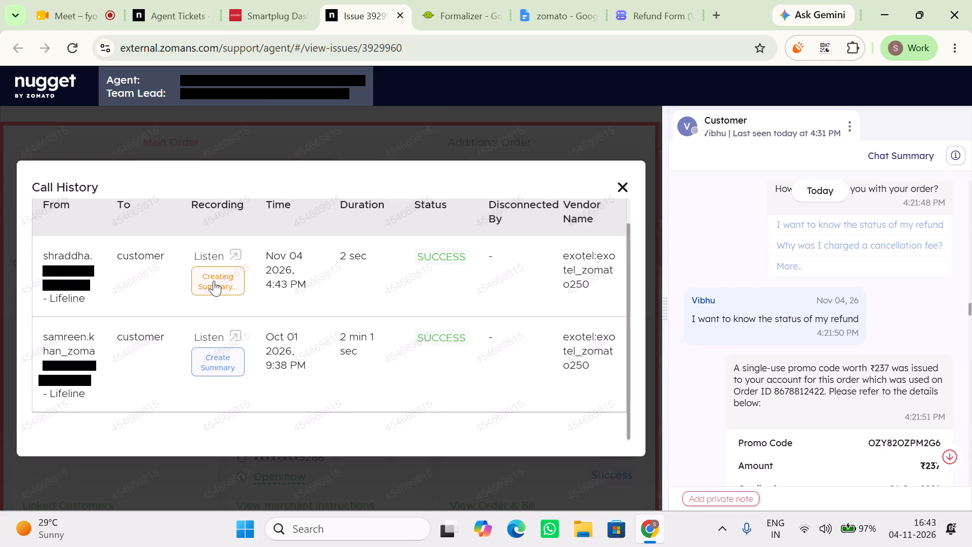
{"action": "scroll", "coordinate": [395, 270], "scroll_direction": "left", "scroll_amount": 4}
{"action": "left_click", "coordinate": [211, 368]}
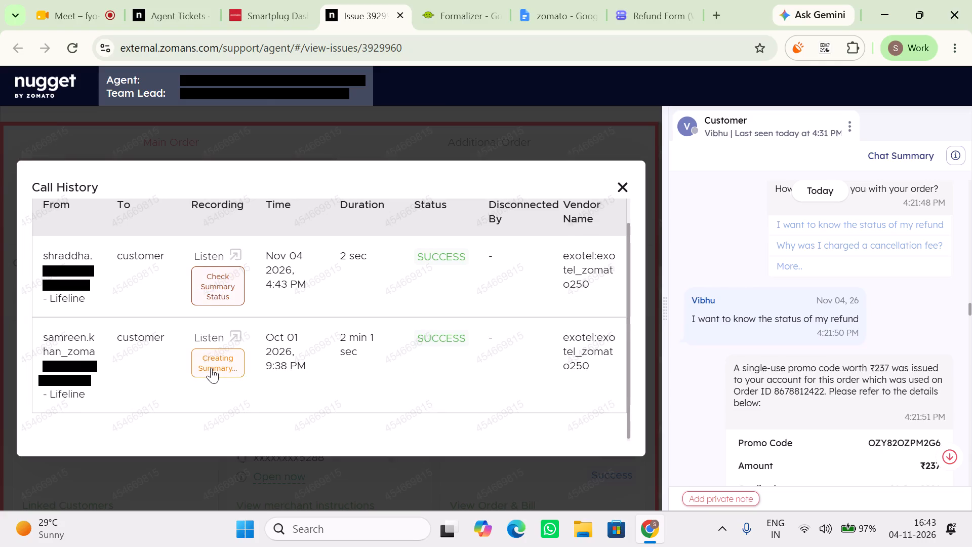
{"action": "left_click", "coordinate": [211, 368]}
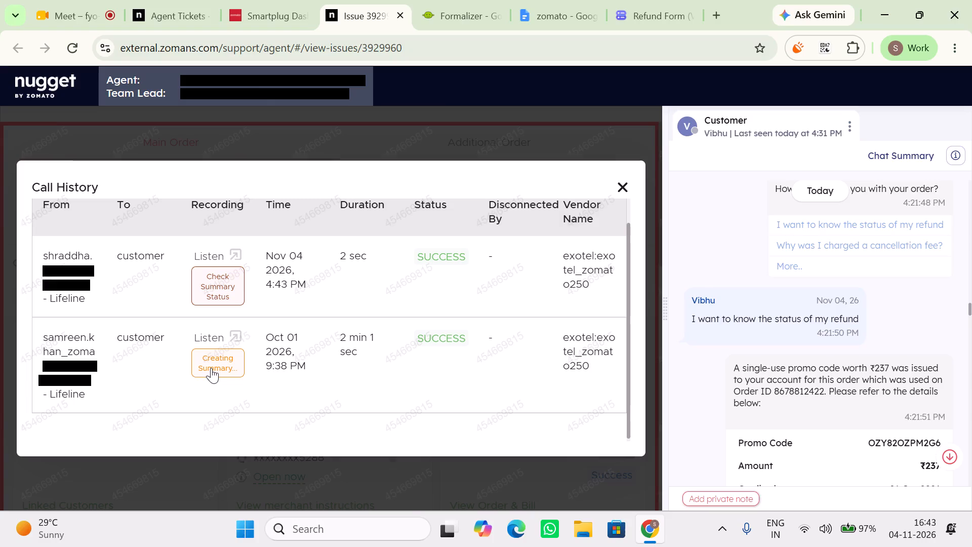
{"action": "left_click", "coordinate": [212, 298]}
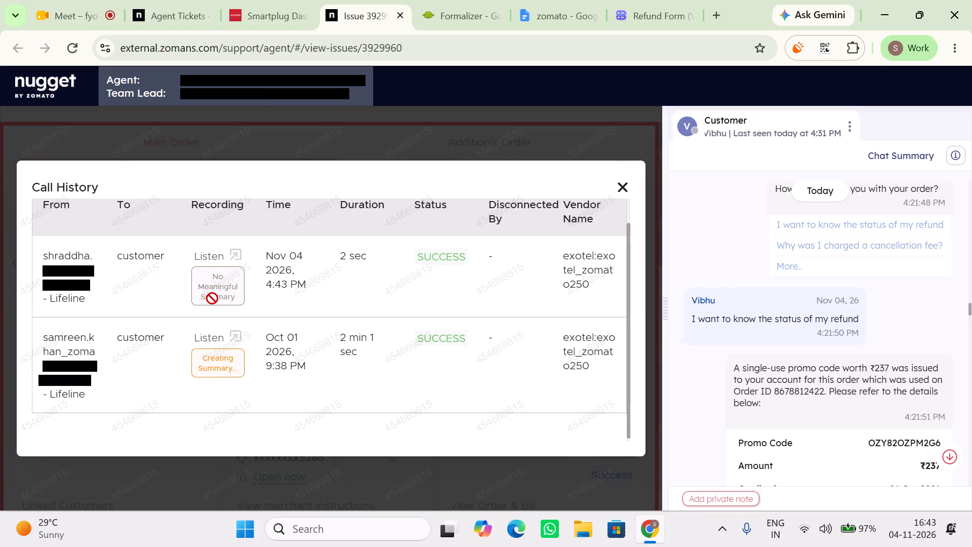
{"action": "left_click", "coordinate": [208, 366]}
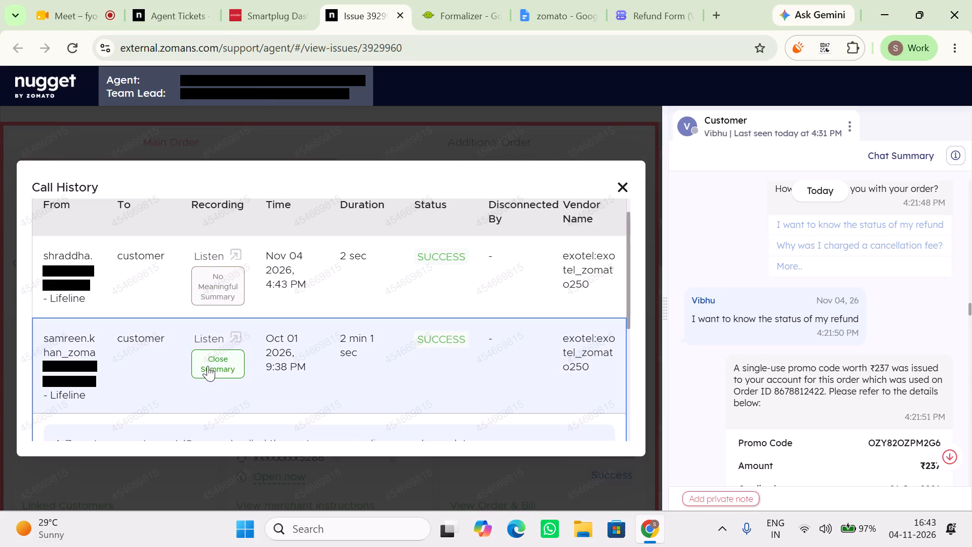
{"action": "left_click", "coordinate": [217, 366]}
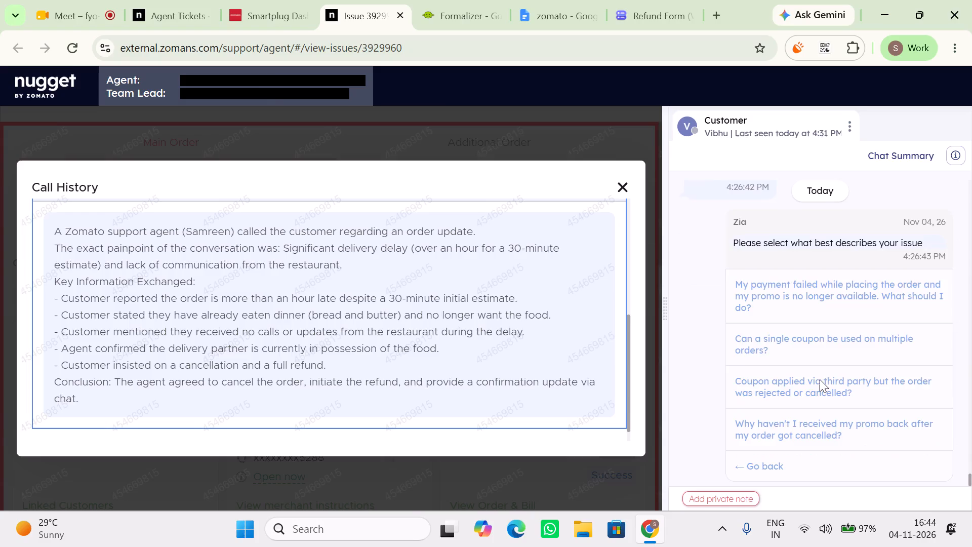
{"action": "scroll", "coordinate": [820, 379], "scroll_direction": "down", "scroll_amount": 2}
{"action": "scroll", "coordinate": [820, 379], "scroll_direction": "up", "scroll_amount": 6}
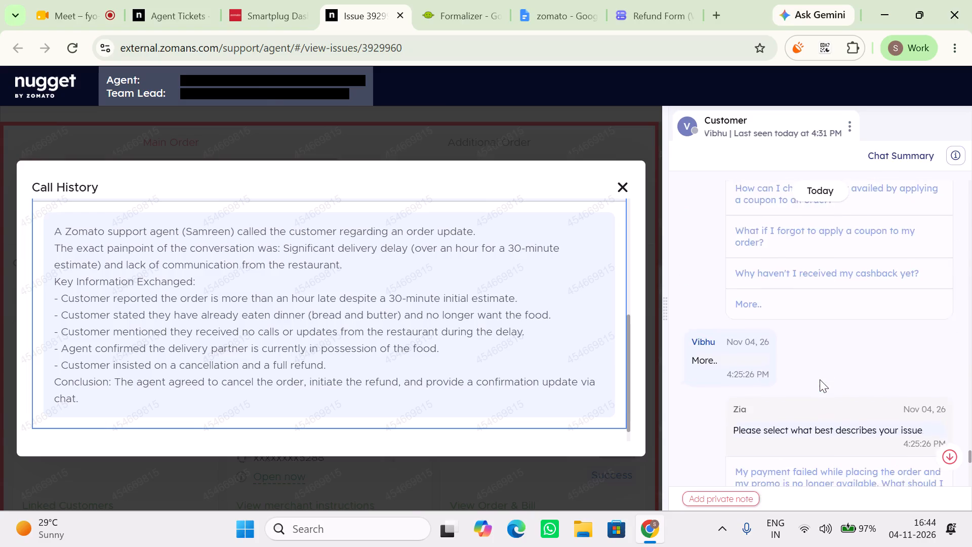
{"action": "scroll", "coordinate": [820, 379], "scroll_direction": "up", "scroll_amount": 7}
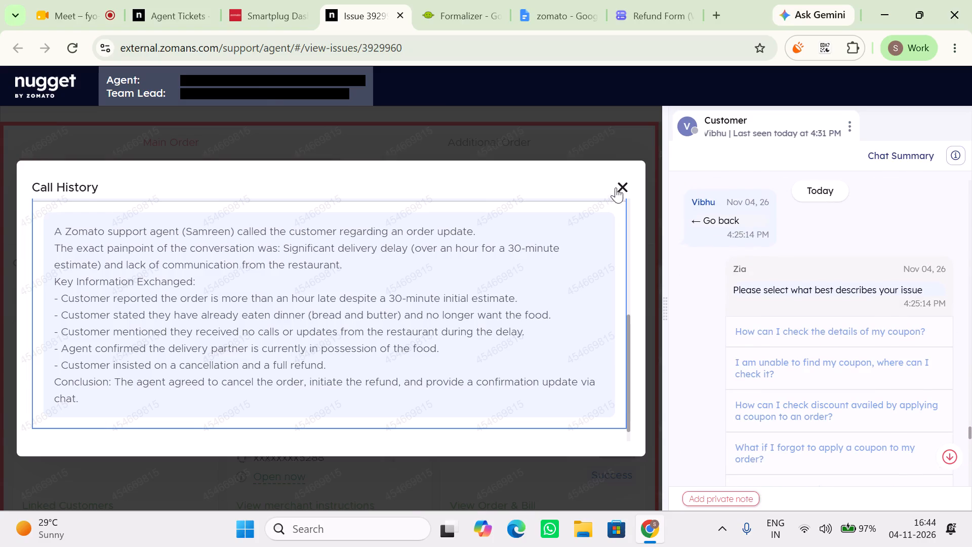
{"action": "left_click", "coordinate": [618, 190]}
{"action": "scroll", "coordinate": [439, 241], "scroll_direction": "up", "scroll_amount": 4}
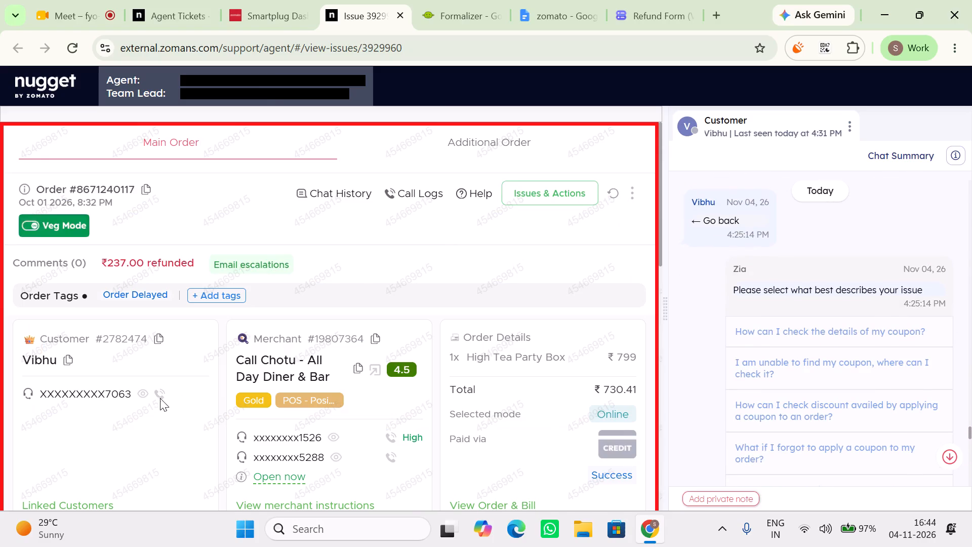
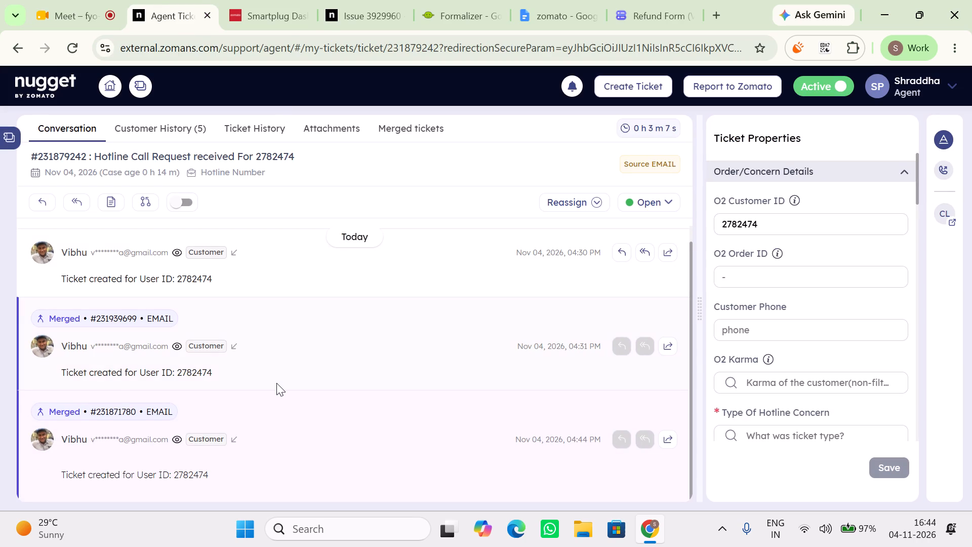
Expand the customer's Nov 04, 04:30 PM message in the ticket conversation and try to reveal the sender's masked email address.
{"action": "scroll", "coordinate": [276, 383], "scroll_direction": "down", "scroll_amount": 2}
{"action": "scroll", "coordinate": [276, 383], "scroll_direction": "up", "scroll_amount": 5}
{"action": "left_click", "coordinate": [130, 282]}
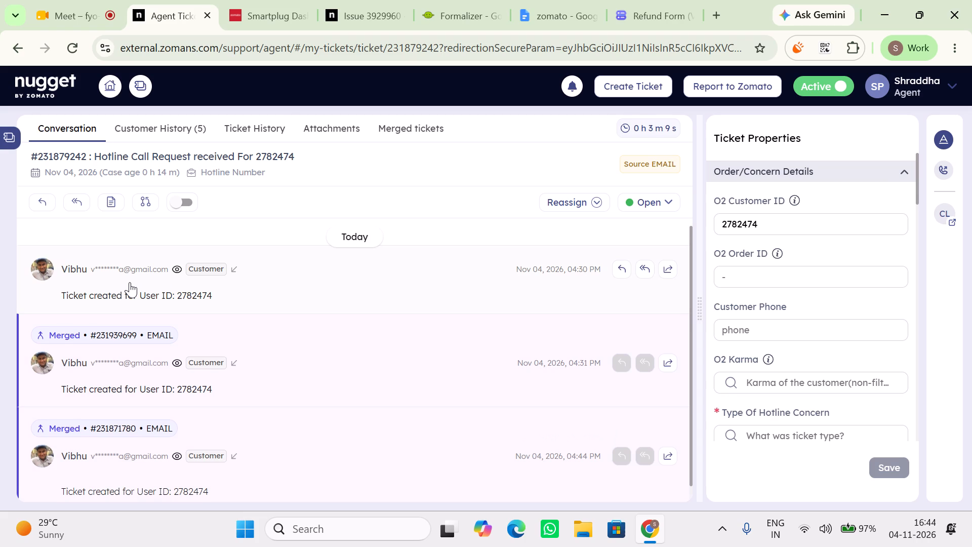
{"action": "left_click", "coordinate": [177, 269]}
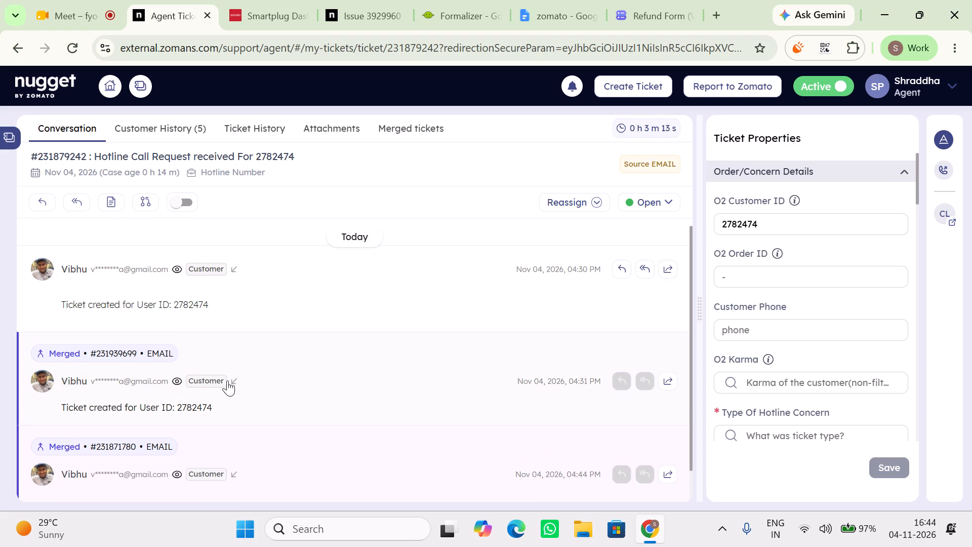
{"action": "scroll", "coordinate": [526, 355], "scroll_direction": "up", "scroll_amount": 4}
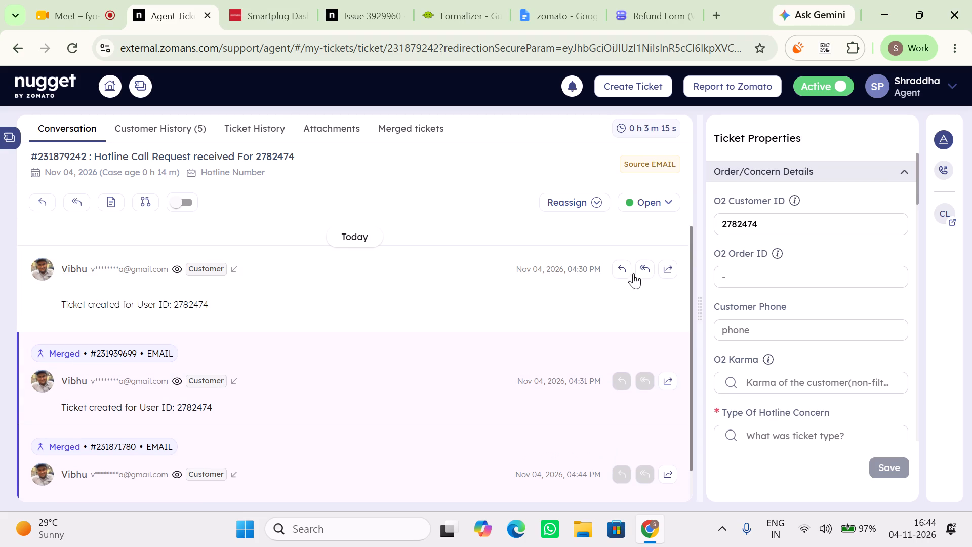
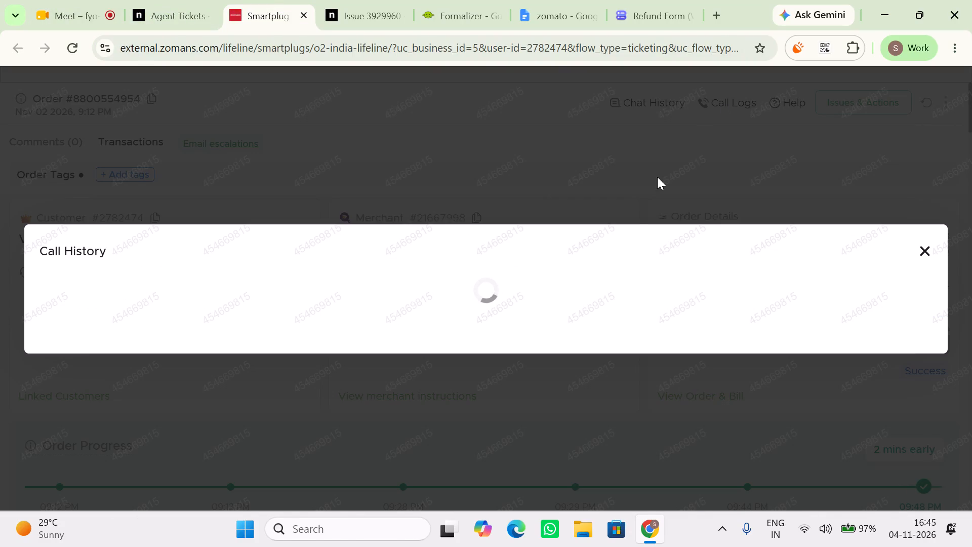
Check the call history of the Cafe Amudham order and the Haldiram's order on the customer's order dashboard.
{"action": "left_click", "coordinate": [925, 192]}
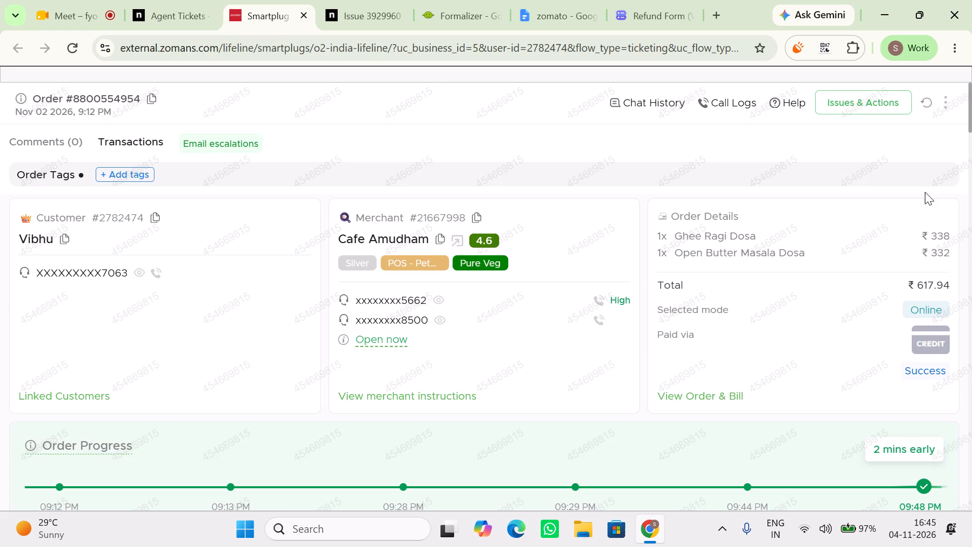
{"action": "scroll", "coordinate": [706, 232], "scroll_direction": "up", "scroll_amount": 5}
{"action": "left_click", "coordinate": [748, 95]}
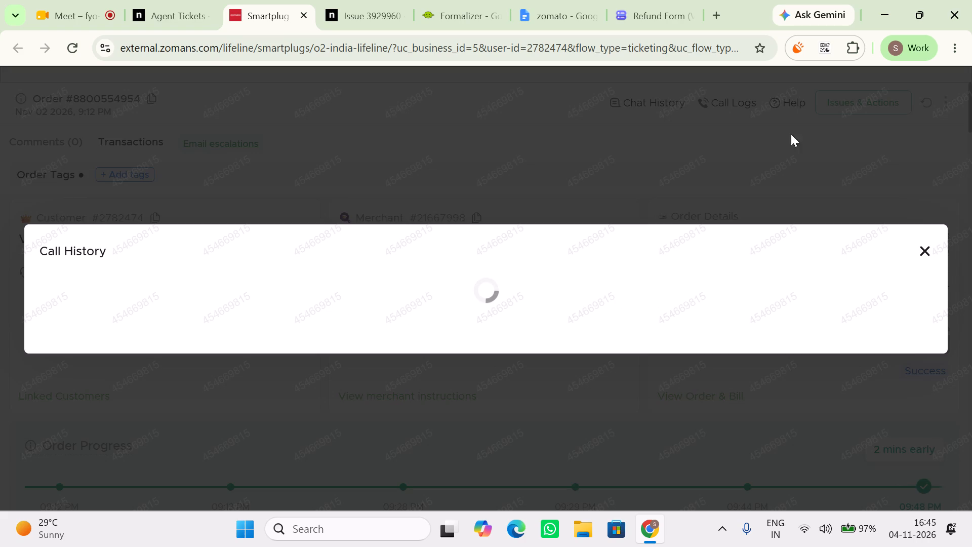
{"action": "left_click", "coordinate": [934, 180]}
{"action": "scroll", "coordinate": [896, 195], "scroll_direction": "down", "scroll_amount": 3}
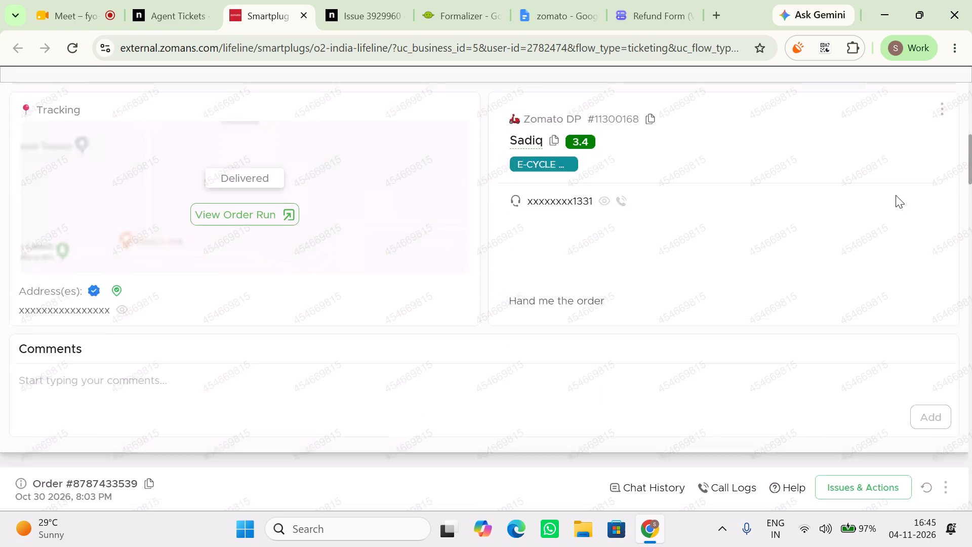
{"action": "scroll", "coordinate": [896, 195], "scroll_direction": "down", "scroll_amount": 3}
{"action": "left_click", "coordinate": [730, 241]}
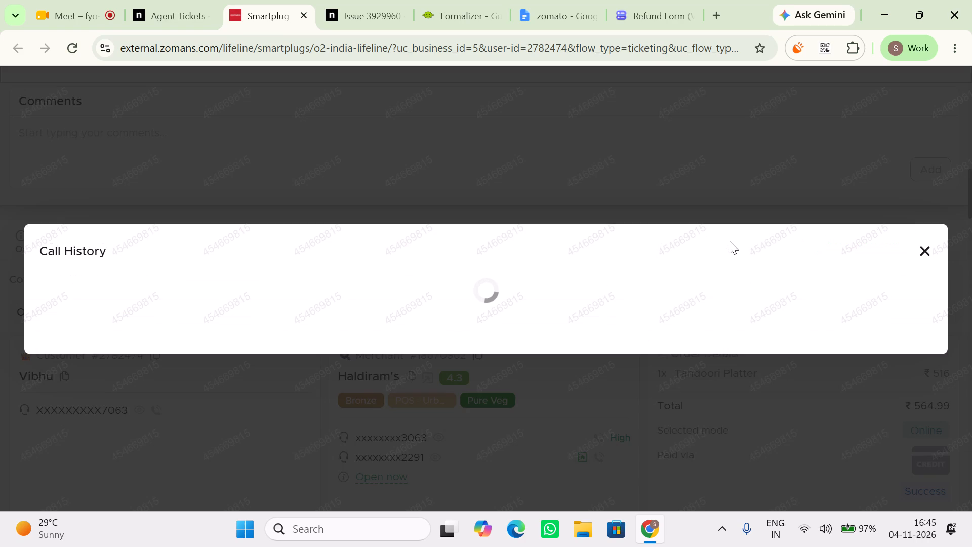
{"action": "left_click", "coordinate": [921, 219]}
{"action": "scroll", "coordinate": [686, 296], "scroll_direction": "up", "scroll_amount": 6}
{"action": "scroll", "coordinate": [405, 300], "scroll_direction": "up", "scroll_amount": 1}
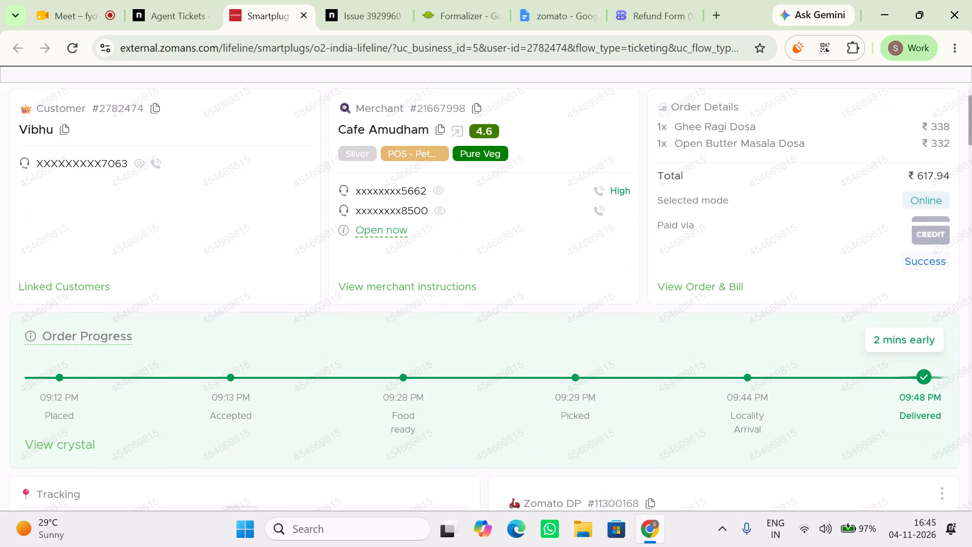
{"action": "scroll", "coordinate": [405, 300], "scroll_direction": "up", "scroll_amount": 1}
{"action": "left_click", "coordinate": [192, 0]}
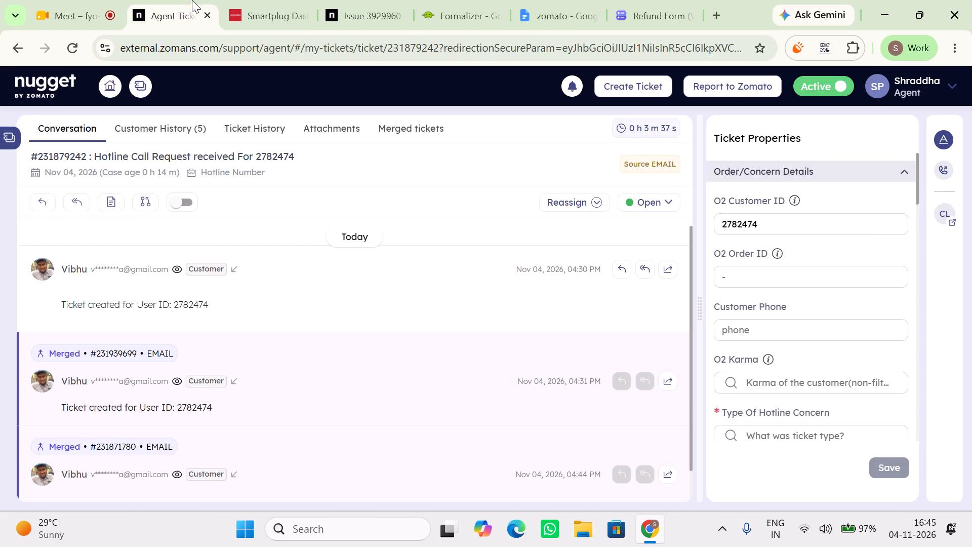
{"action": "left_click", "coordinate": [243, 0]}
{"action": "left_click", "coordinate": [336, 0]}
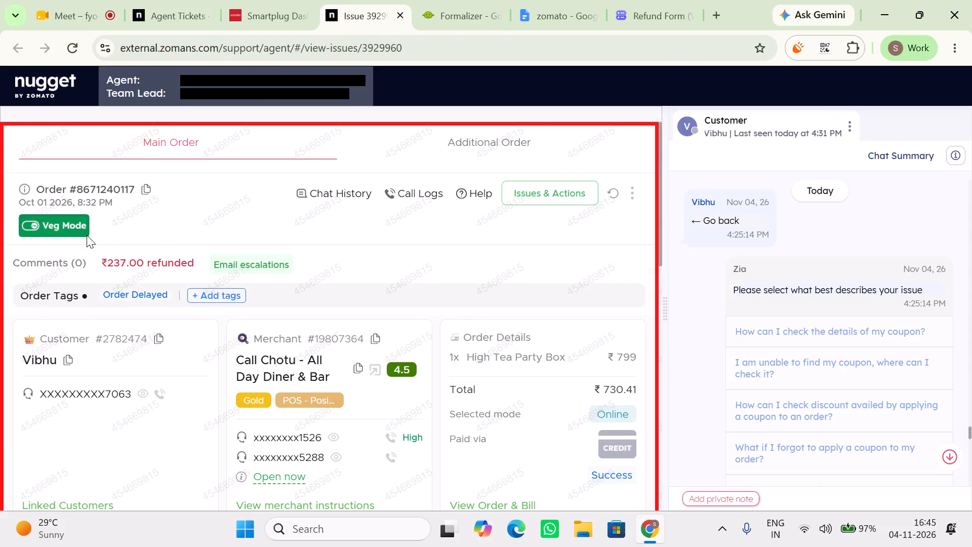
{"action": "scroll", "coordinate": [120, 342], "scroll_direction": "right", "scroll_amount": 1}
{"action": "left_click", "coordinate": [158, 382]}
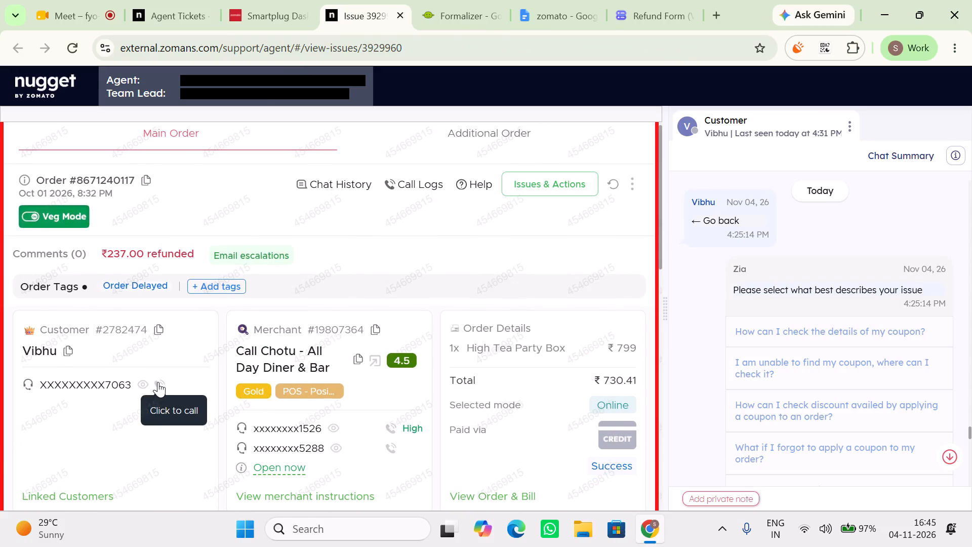
Request a callback that connects to the customer from the Cafe Amudham order's customer card.
{"action": "left_click", "coordinate": [249, 0]}
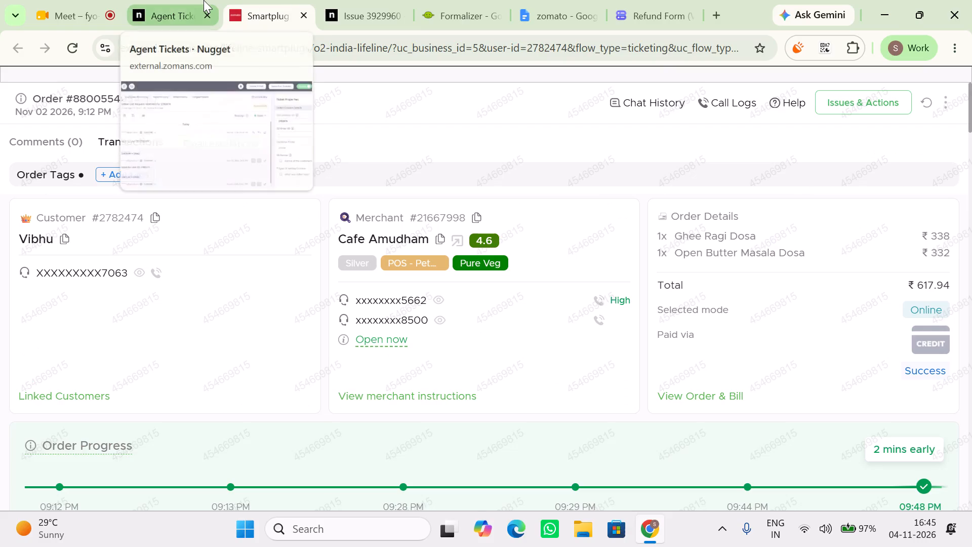
{"action": "left_click", "coordinate": [208, 0]}
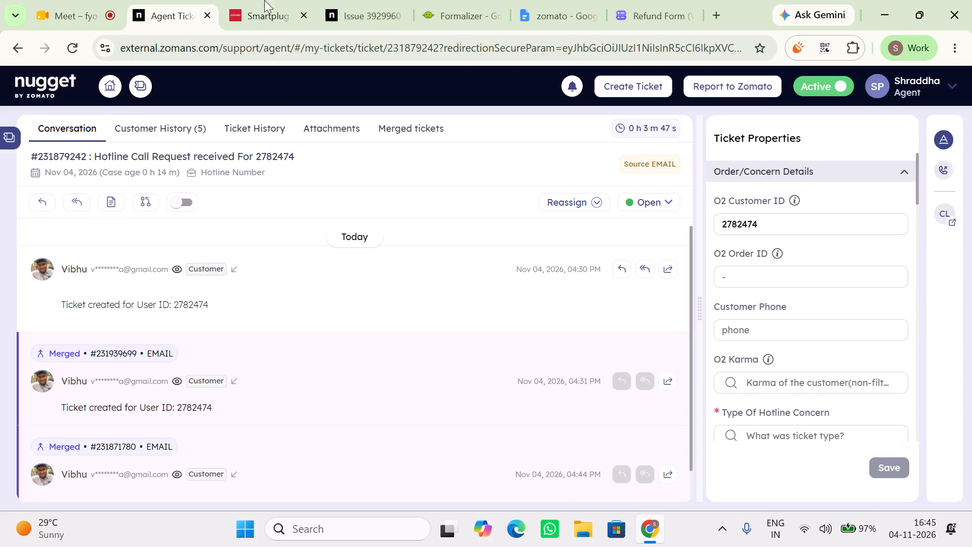
{"action": "left_click", "coordinate": [264, 0]}
{"action": "left_click", "coordinate": [154, 277]}
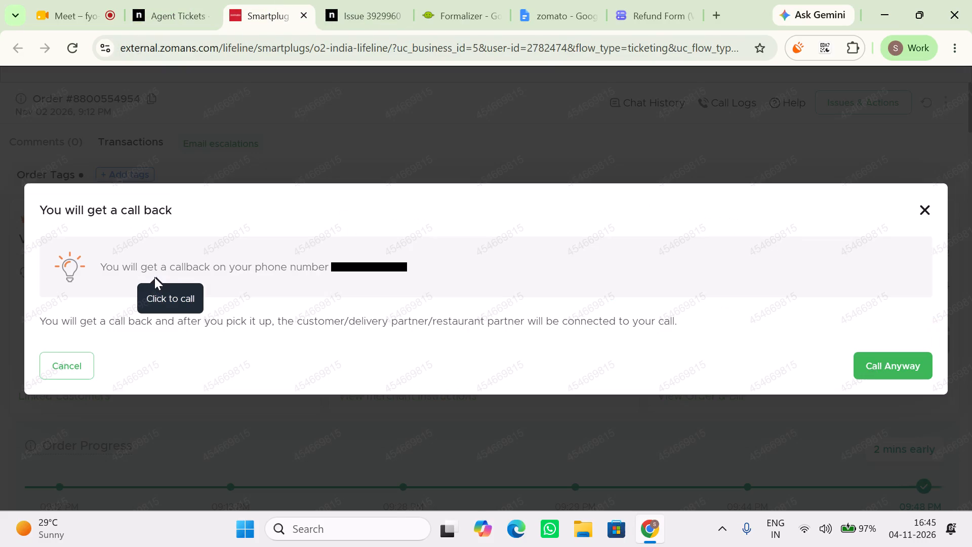
{"action": "left_click", "coordinate": [873, 353]}
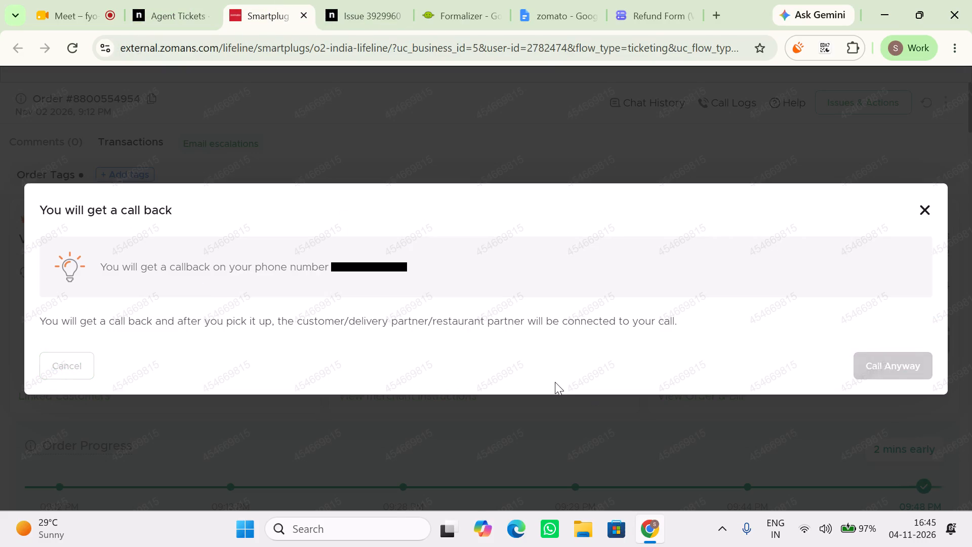
{"action": "scroll", "coordinate": [256, 356], "scroll_direction": "up", "scroll_amount": 5}
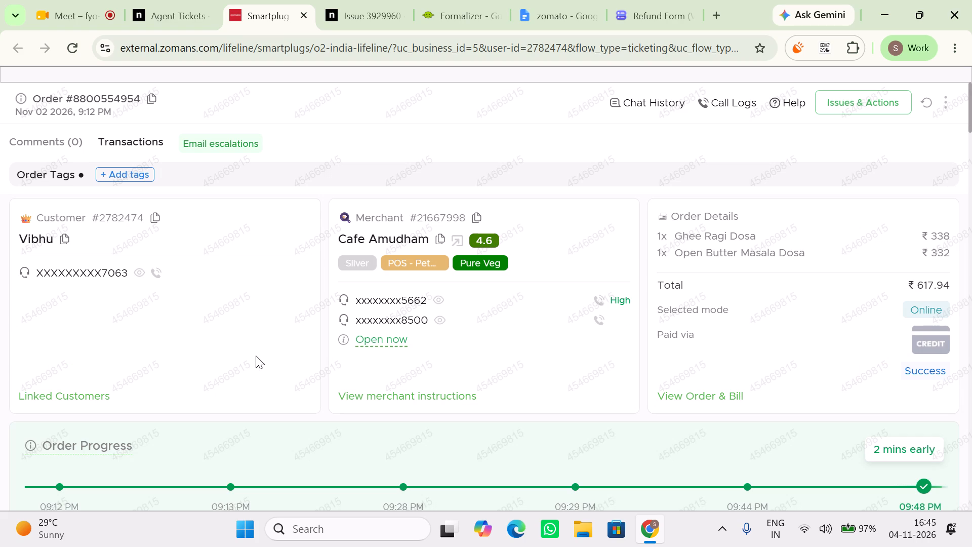
Reopen the customer's order dashboard from the hotline ticket and close the duplicate dashboard tab.
{"action": "left_click", "coordinate": [206, 0]}
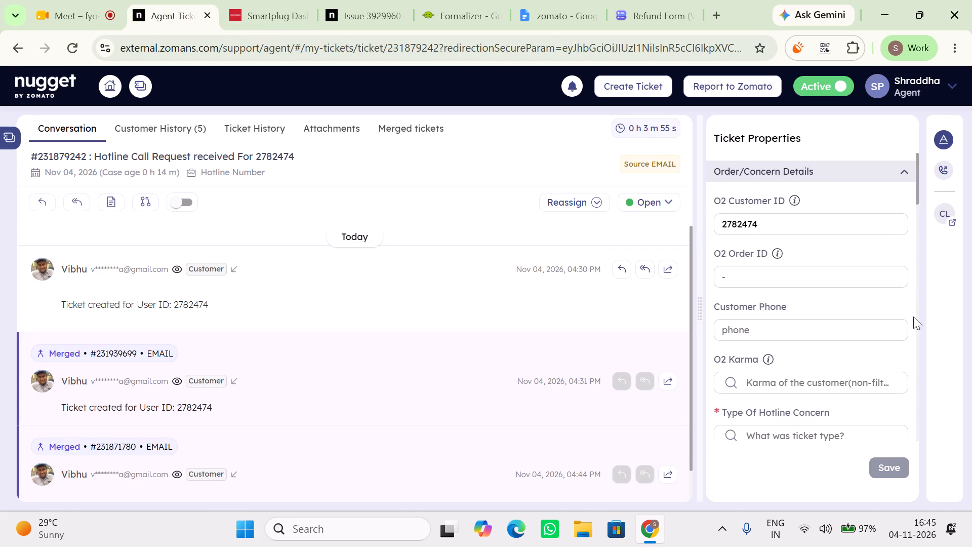
{"action": "left_click", "coordinate": [948, 207]}
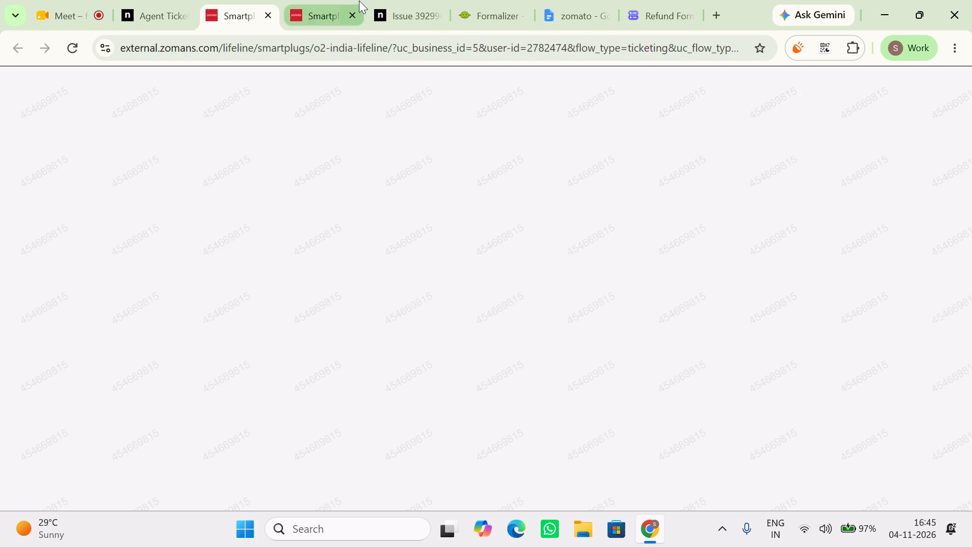
{"action": "left_click", "coordinate": [354, 10]}
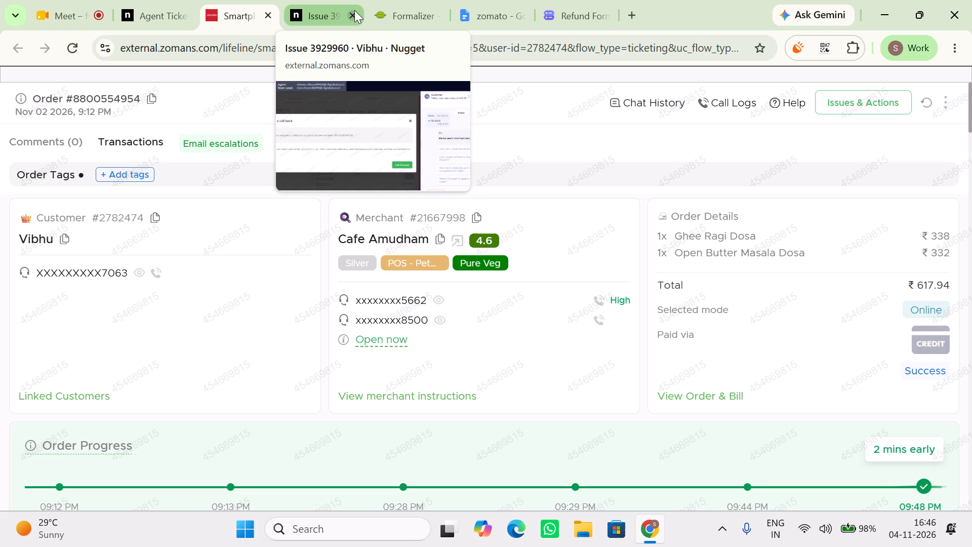
{"action": "left_click", "coordinate": [328, 1]}
{"action": "scroll", "coordinate": [767, 333], "scroll_direction": "down", "scroll_amount": 15}
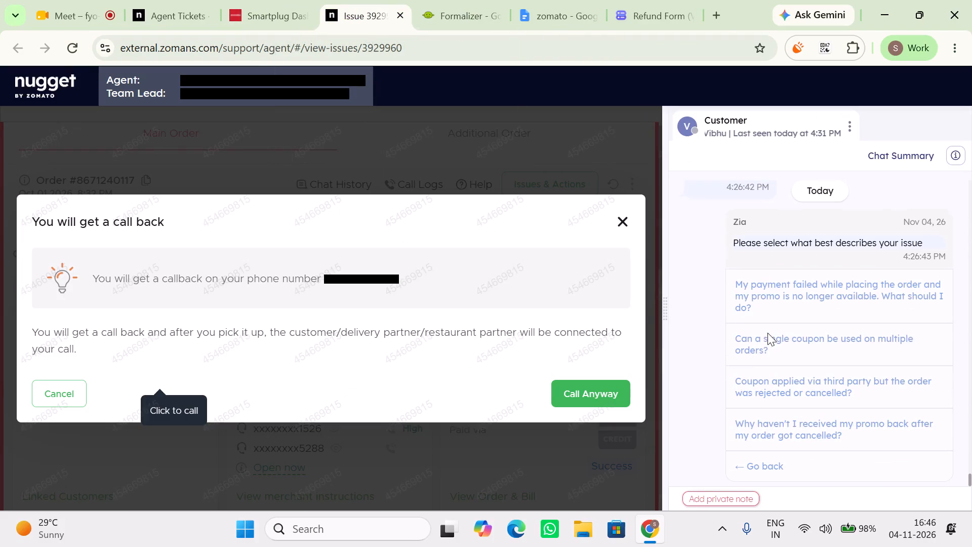
{"action": "scroll", "coordinate": [767, 333], "scroll_direction": "down", "scroll_amount": 5}
{"action": "left_click", "coordinate": [622, 224]}
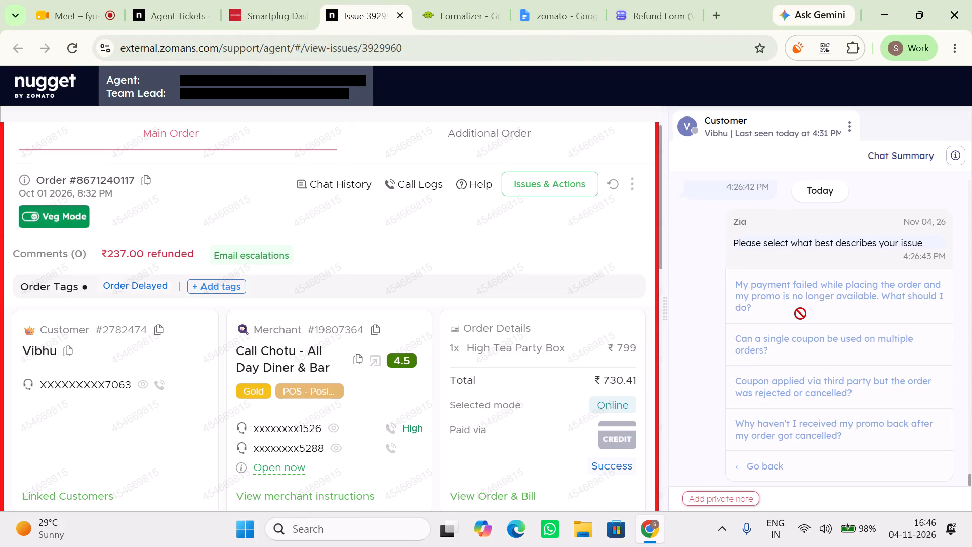
{"action": "scroll", "coordinate": [800, 314], "scroll_direction": "up", "scroll_amount": 6}
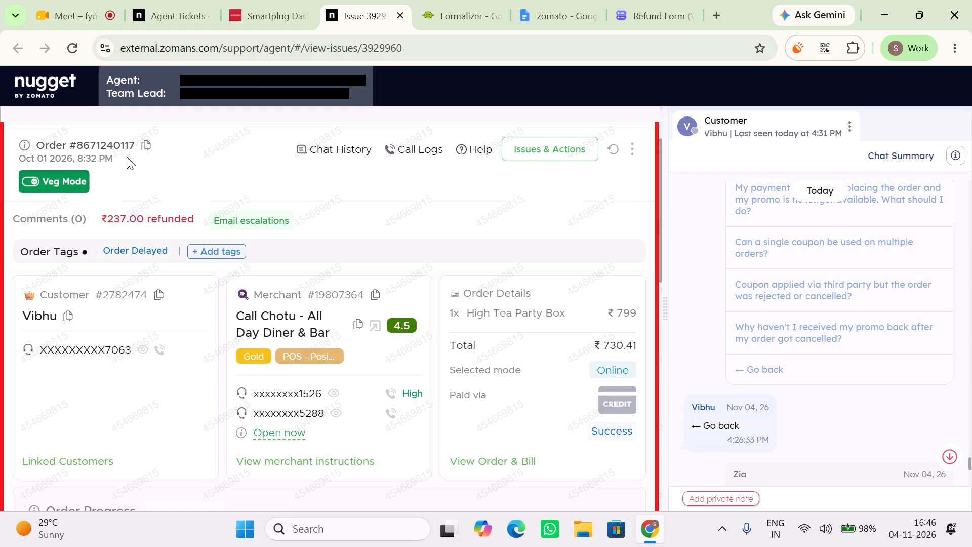
{"action": "scroll", "coordinate": [804, 358], "scroll_direction": "down", "scroll_amount": 1}
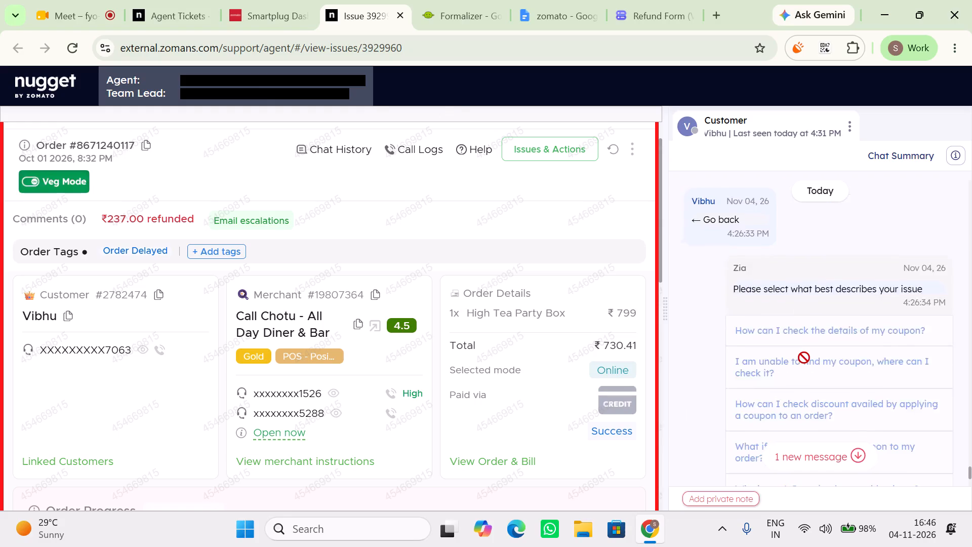
{"action": "scroll", "coordinate": [804, 358], "scroll_direction": "down", "scroll_amount": 2}
{"action": "scroll", "coordinate": [825, 437], "scroll_direction": "down", "scroll_amount": 6}
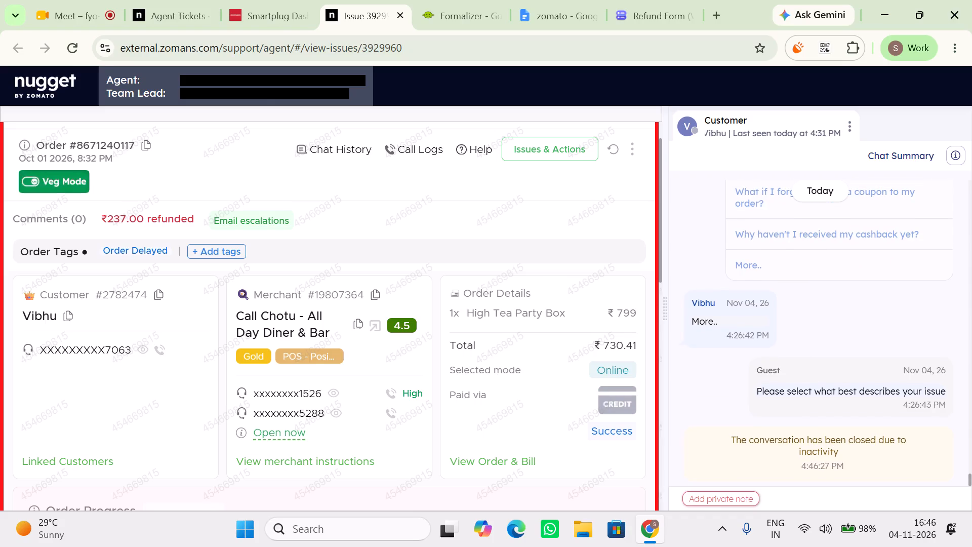
{"action": "scroll", "coordinate": [825, 437], "scroll_direction": "up", "scroll_amount": 8}
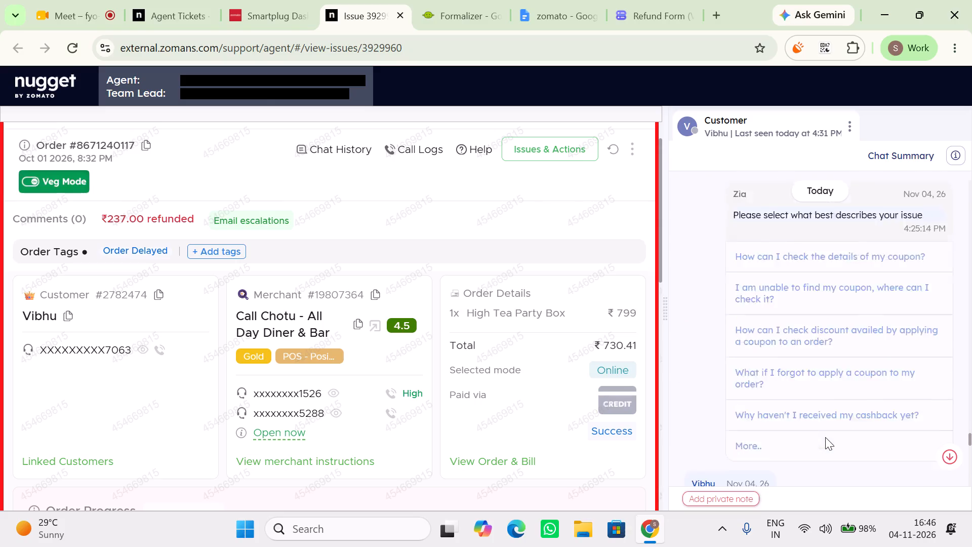
{"action": "scroll", "coordinate": [825, 437], "scroll_direction": "up", "scroll_amount": 8}
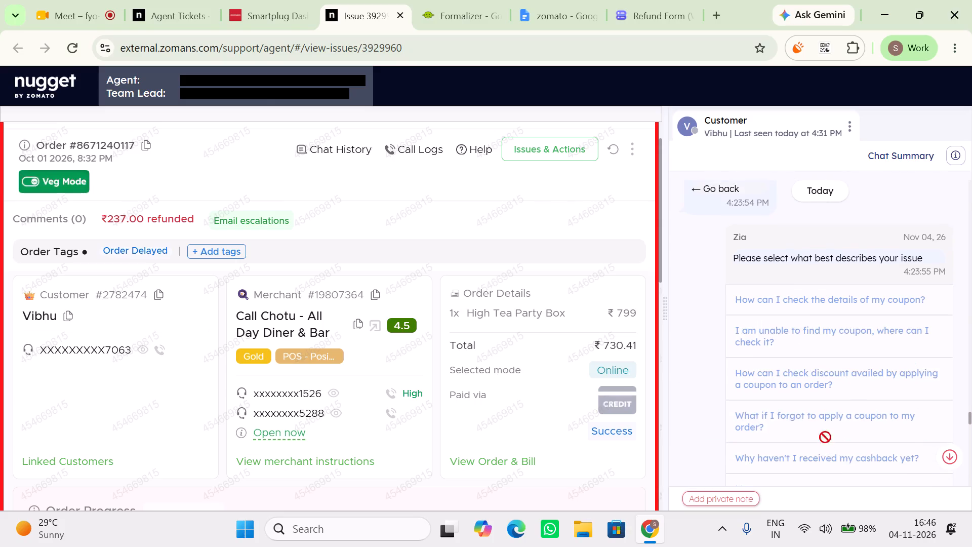
{"action": "scroll", "coordinate": [805, 405], "scroll_direction": "up", "scroll_amount": 4}
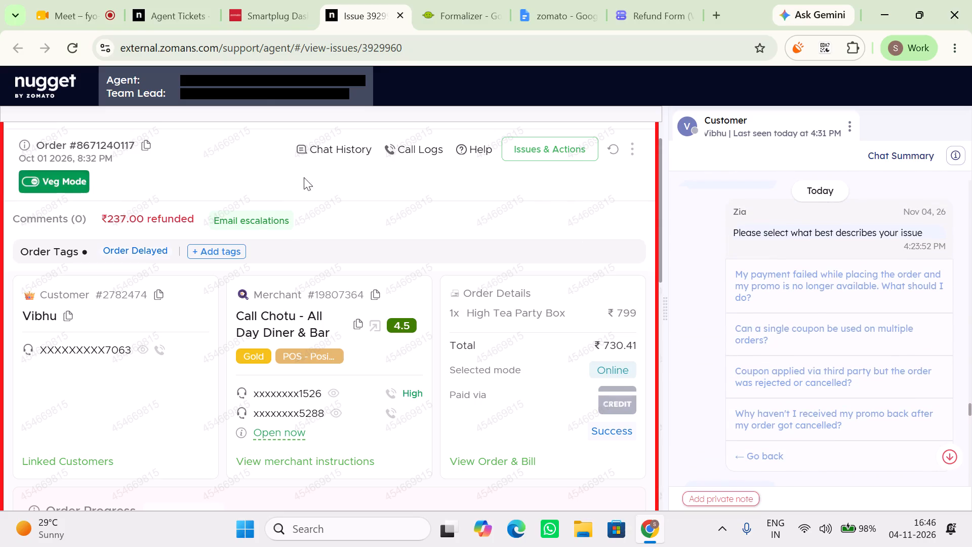
Examine the payment and refund transaction details of the Call Chotu order, then close them.
{"action": "left_click", "coordinate": [130, 209]}
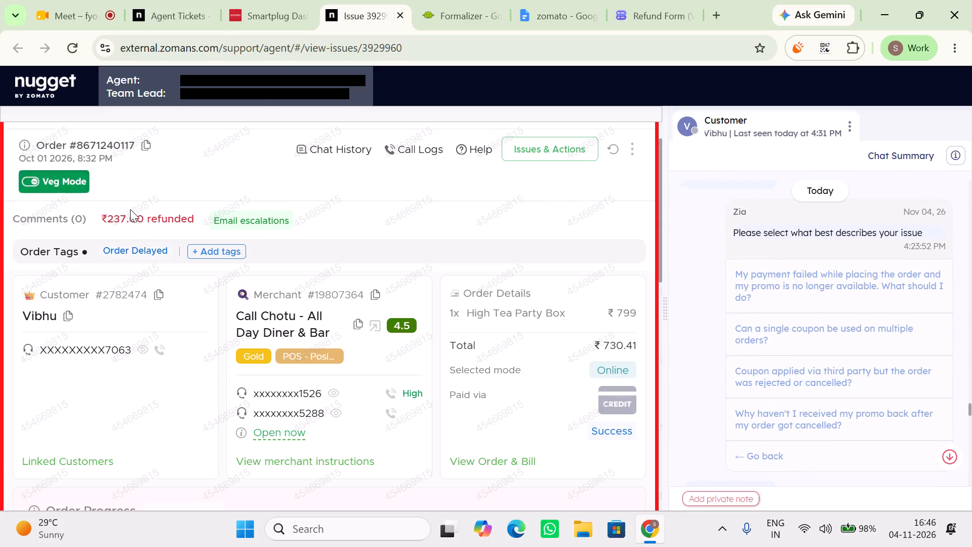
{"action": "left_click", "coordinate": [130, 224]}
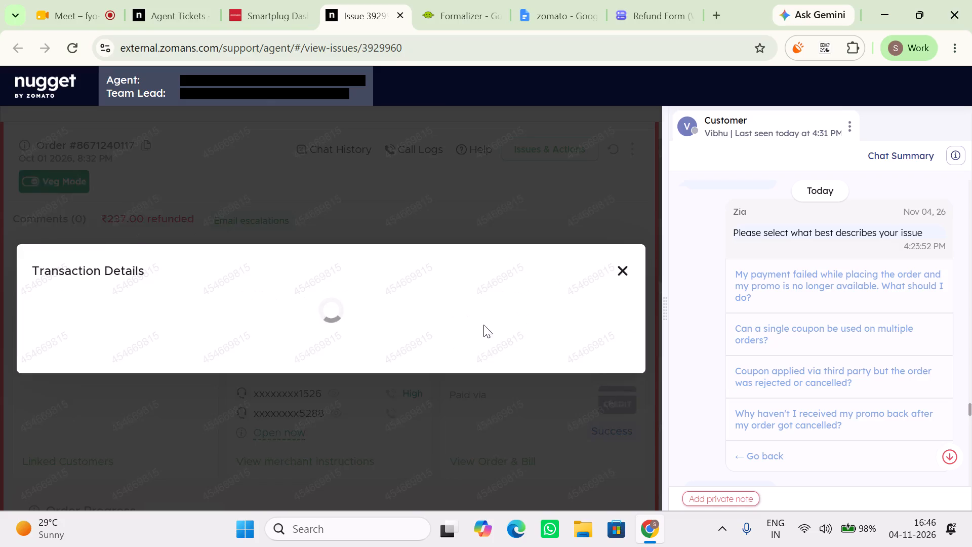
{"action": "scroll", "coordinate": [483, 325], "scroll_direction": "down", "scroll_amount": 3}
{"action": "scroll", "coordinate": [483, 325], "scroll_direction": "up", "scroll_amount": 3}
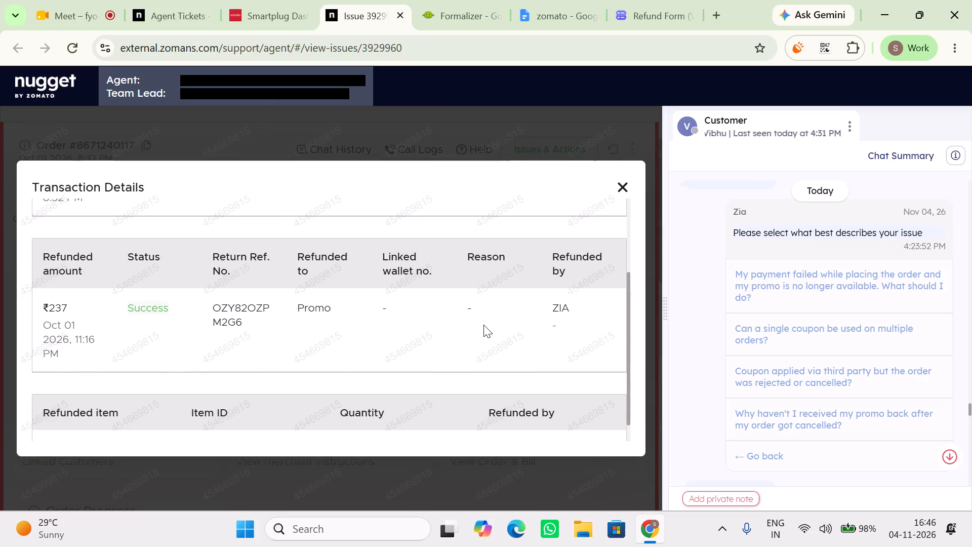
{"action": "scroll", "coordinate": [483, 325], "scroll_direction": "up", "scroll_amount": 4}
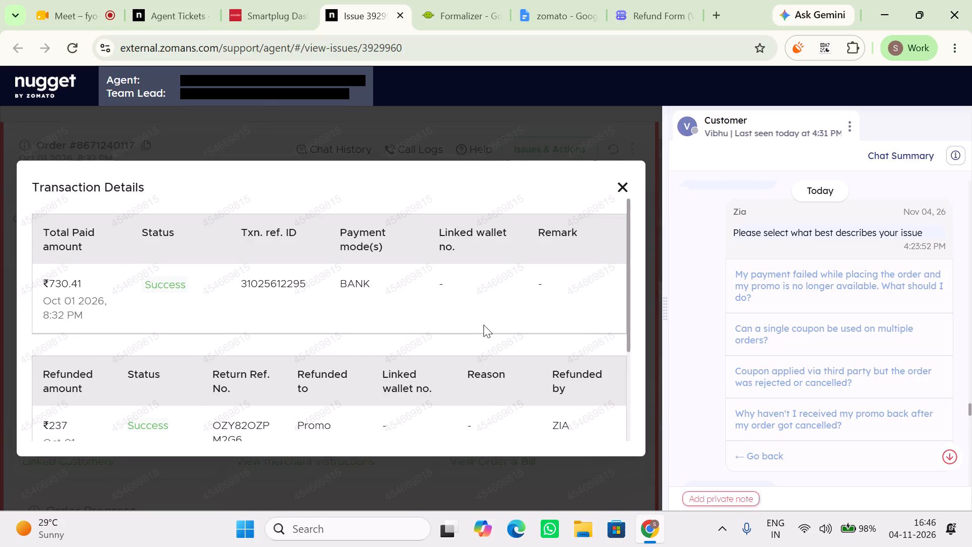
{"action": "left_click", "coordinate": [618, 193]}
Read the summary of the Oct 01, 9:38 PM customer call in the Call Chotu order's call history.
{"action": "left_click", "coordinate": [399, 152]}
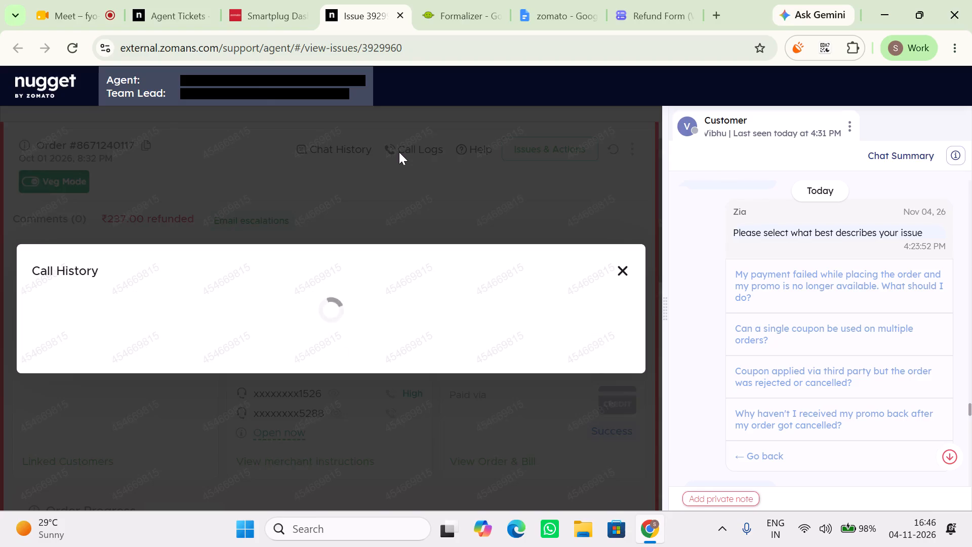
{"action": "scroll", "coordinate": [415, 311], "scroll_direction": "down", "scroll_amount": 2}
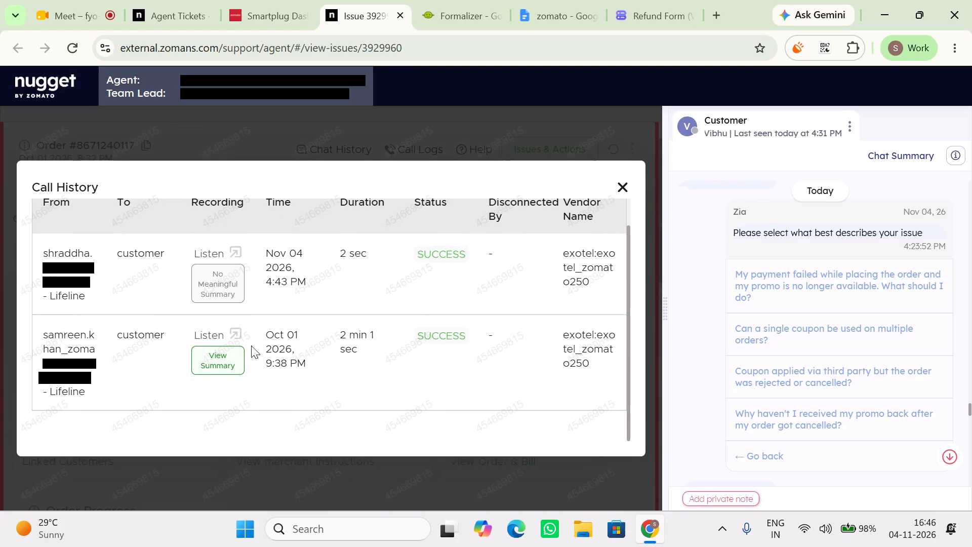
{"action": "left_click", "coordinate": [213, 361]}
{"action": "scroll", "coordinate": [213, 361], "scroll_direction": "down", "scroll_amount": 1}
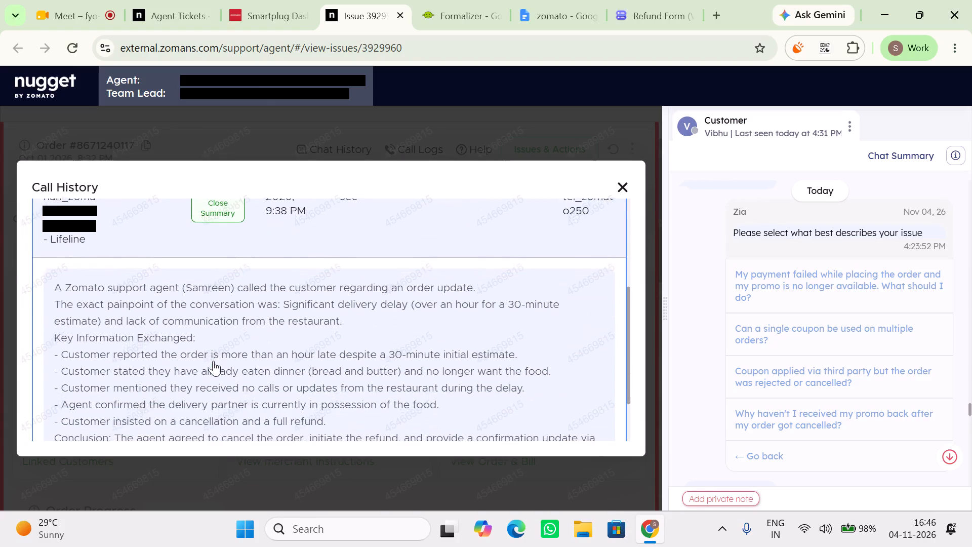
{"action": "scroll", "coordinate": [213, 361], "scroll_direction": "down", "scroll_amount": 3}
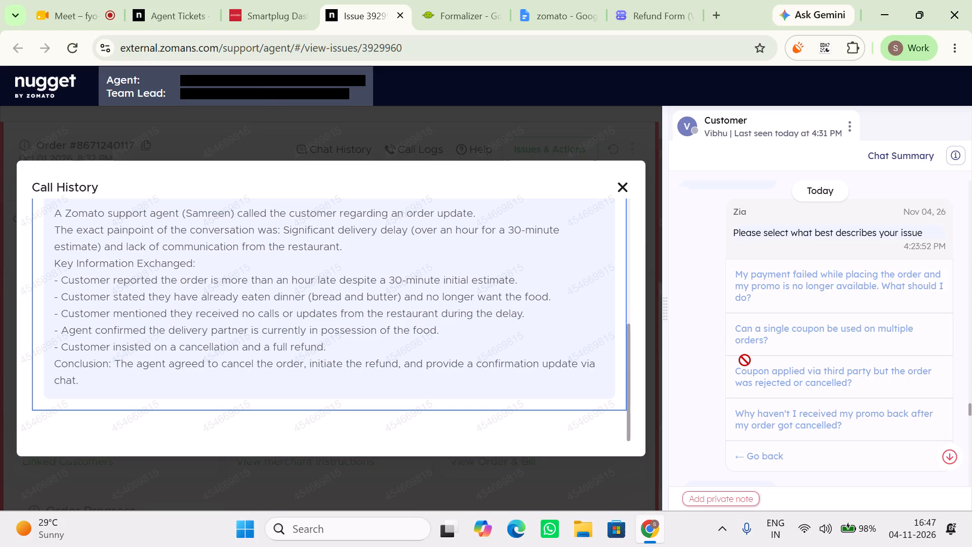
Read through today's chat messages on the refund status, issued promo code and cancellation fee, and close the call history.
{"action": "scroll", "coordinate": [799, 342], "scroll_direction": "up", "scroll_amount": 1}
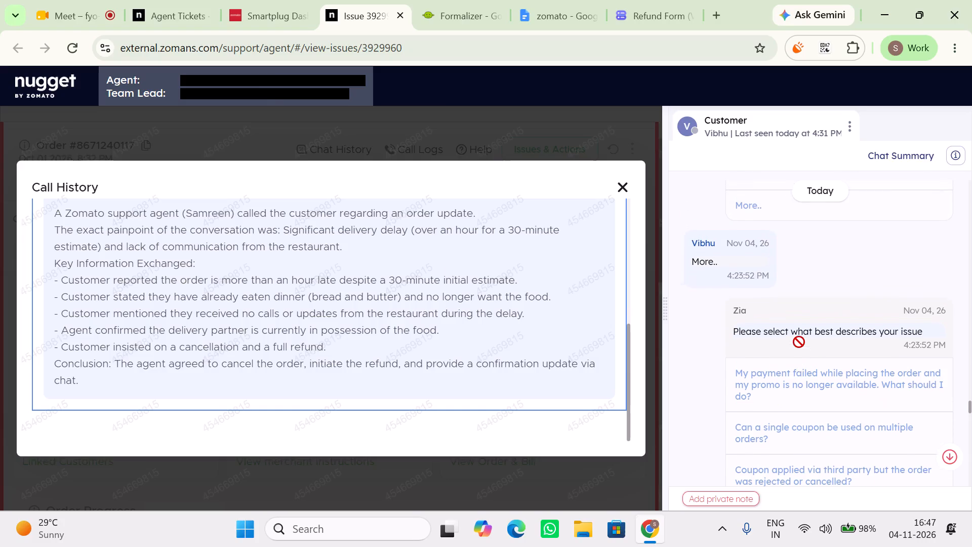
{"action": "scroll", "coordinate": [799, 342], "scroll_direction": "up", "scroll_amount": 7}
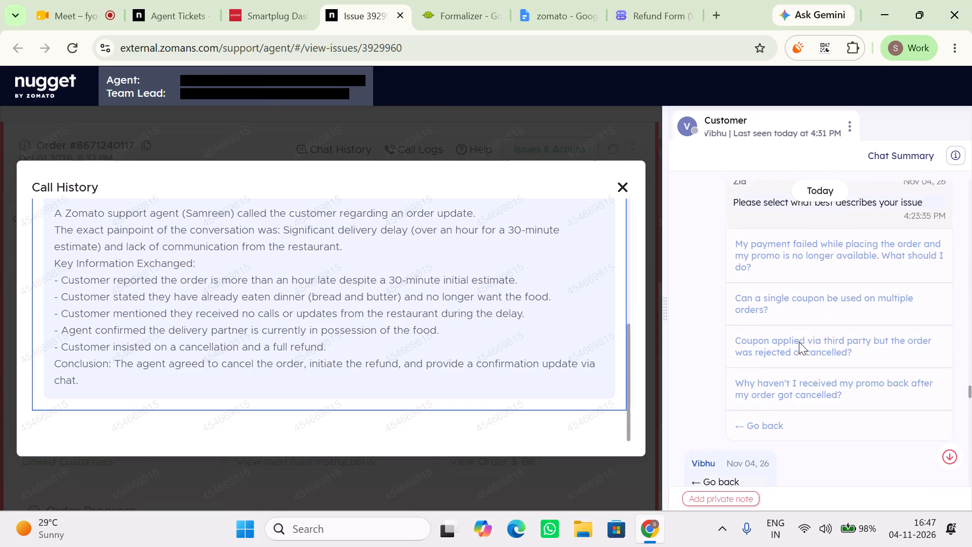
{"action": "scroll", "coordinate": [799, 342], "scroll_direction": "up", "scroll_amount": 8}
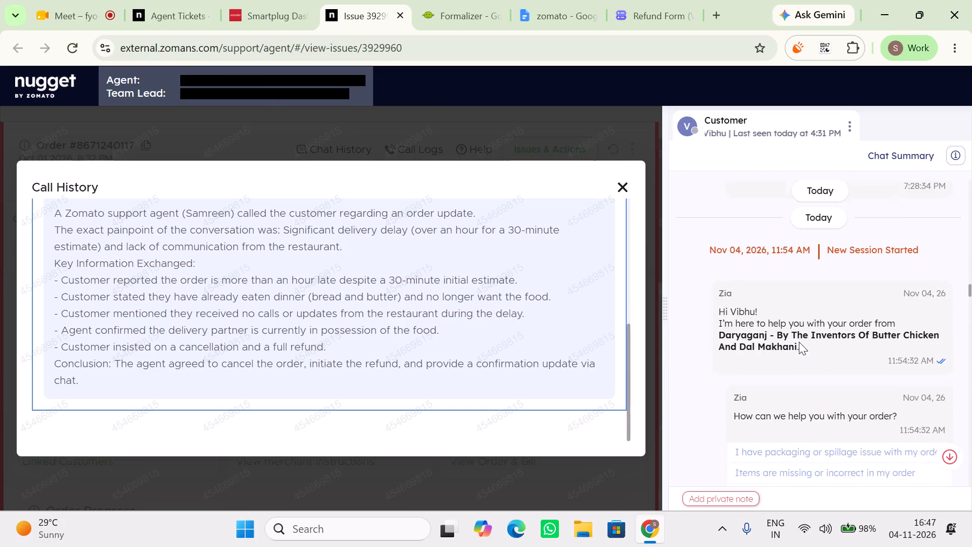
{"action": "scroll", "coordinate": [799, 342], "scroll_direction": "up", "scroll_amount": 2}
{"action": "scroll", "coordinate": [799, 342], "scroll_direction": "down", "scroll_amount": 3}
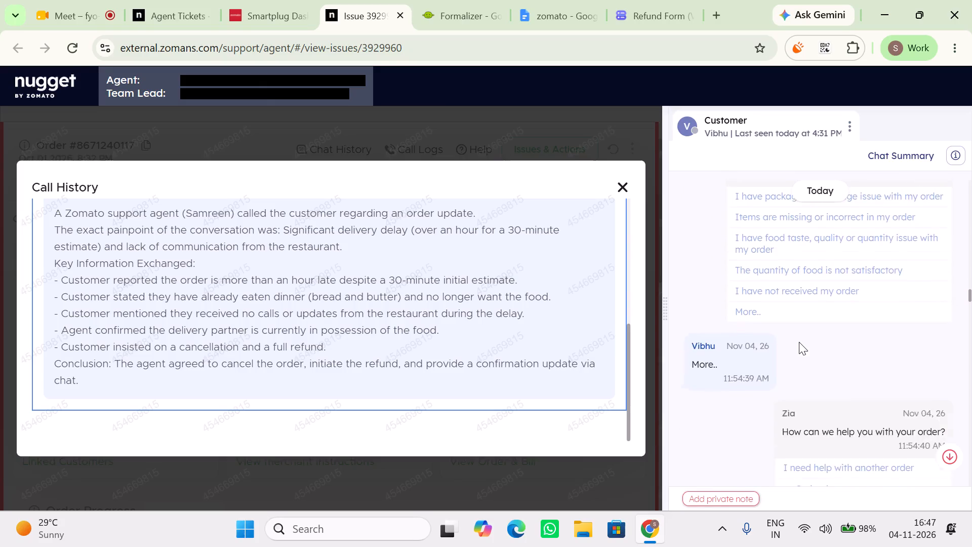
{"action": "scroll", "coordinate": [799, 342], "scroll_direction": "down", "scroll_amount": 3}
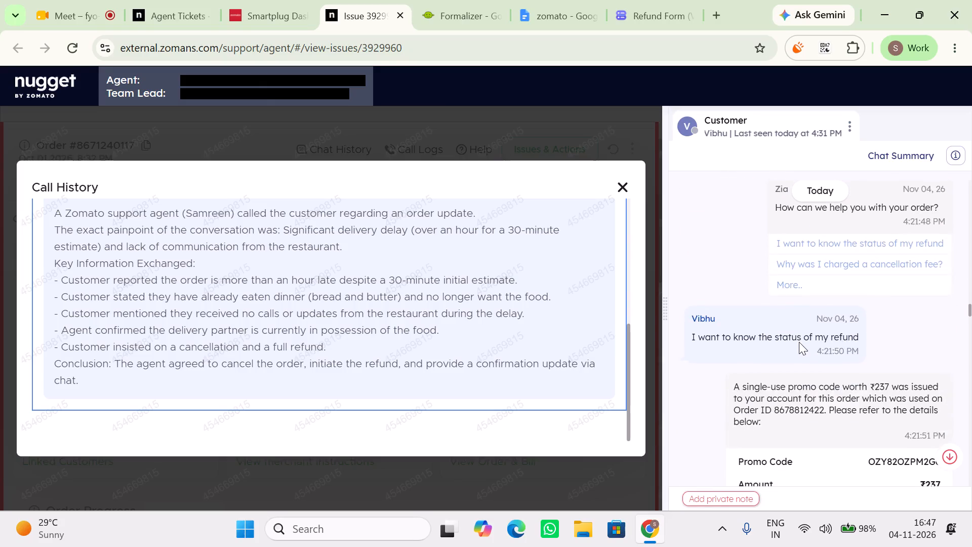
{"action": "scroll", "coordinate": [799, 342], "scroll_direction": "down", "scroll_amount": 1}
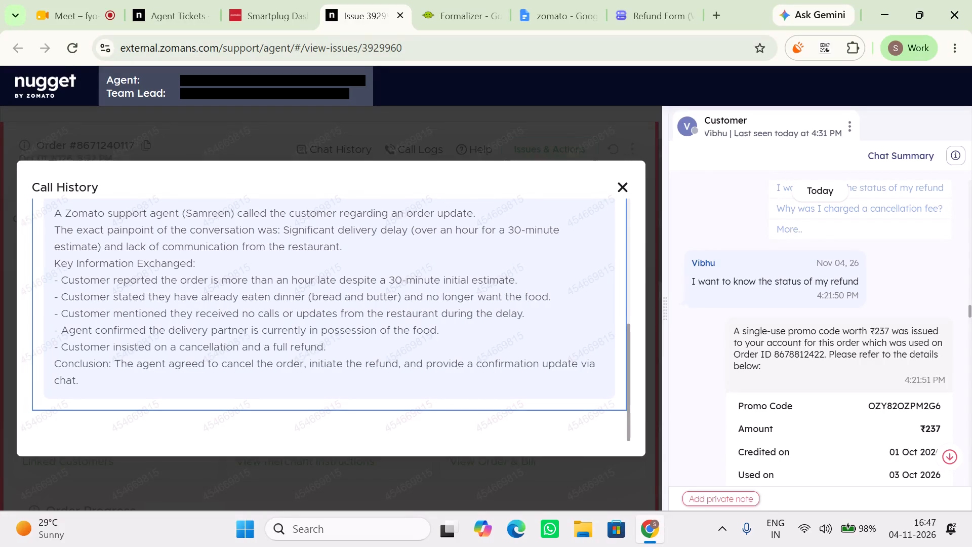
{"action": "scroll", "coordinate": [799, 342], "scroll_direction": "down", "scroll_amount": 1}
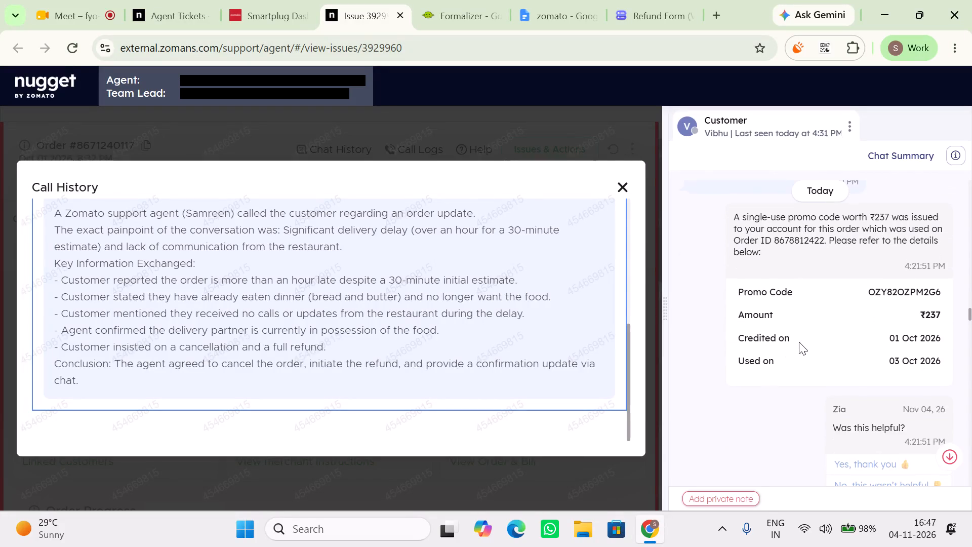
{"action": "scroll", "coordinate": [799, 342], "scroll_direction": "down", "scroll_amount": 1}
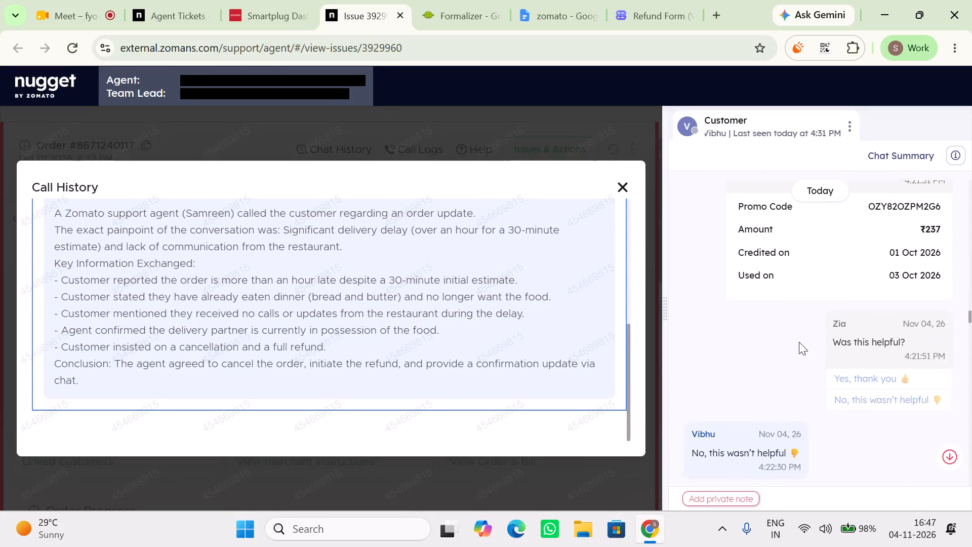
{"action": "scroll", "coordinate": [799, 342], "scroll_direction": "down", "scroll_amount": 2}
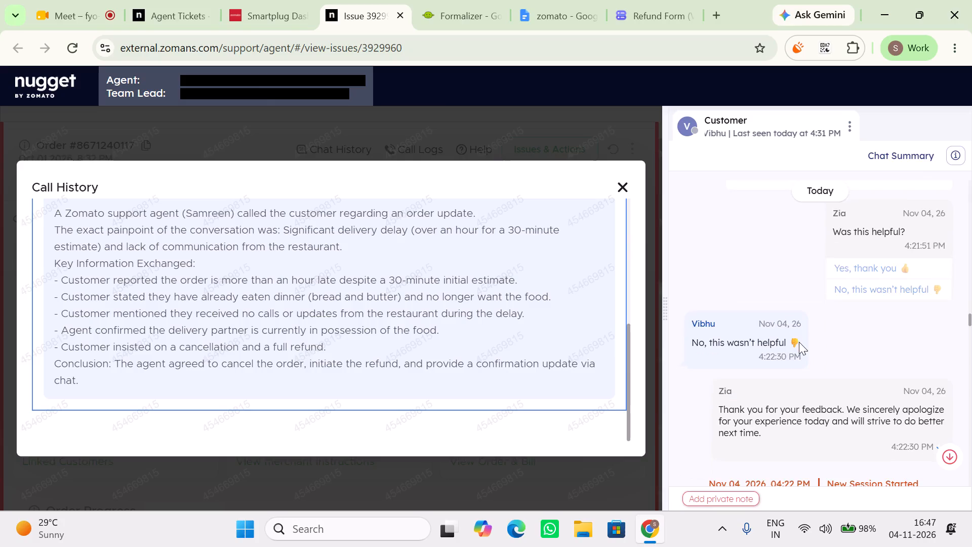
{"action": "scroll", "coordinate": [799, 342], "scroll_direction": "down", "scroll_amount": 1}
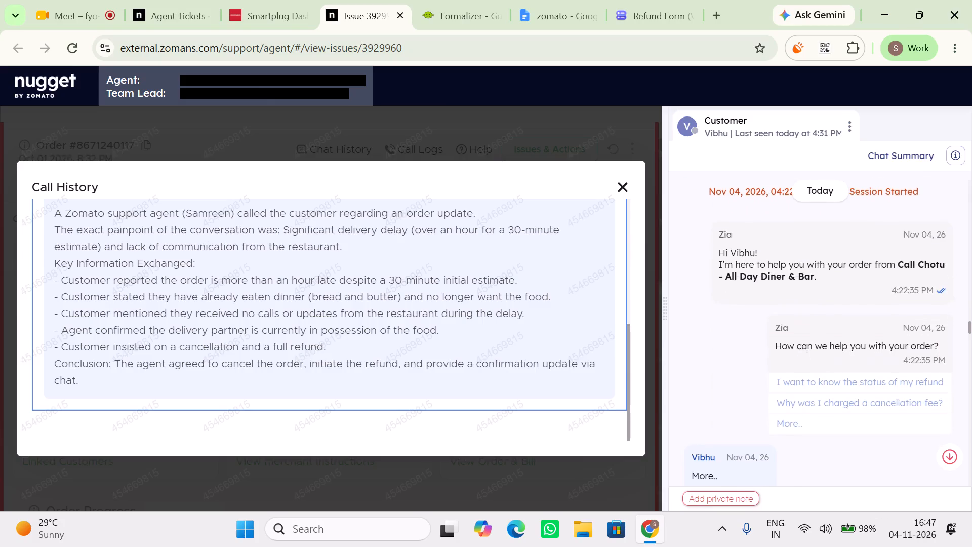
{"action": "scroll", "coordinate": [799, 342], "scroll_direction": "down", "scroll_amount": 9}
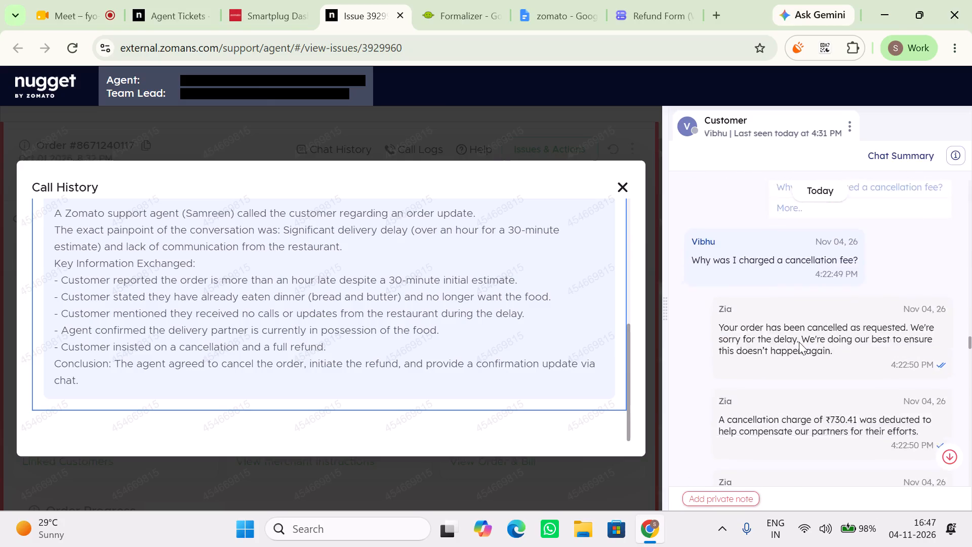
{"action": "scroll", "coordinate": [799, 342], "scroll_direction": "down", "scroll_amount": 3}
{"action": "left_click", "coordinate": [632, 181]}
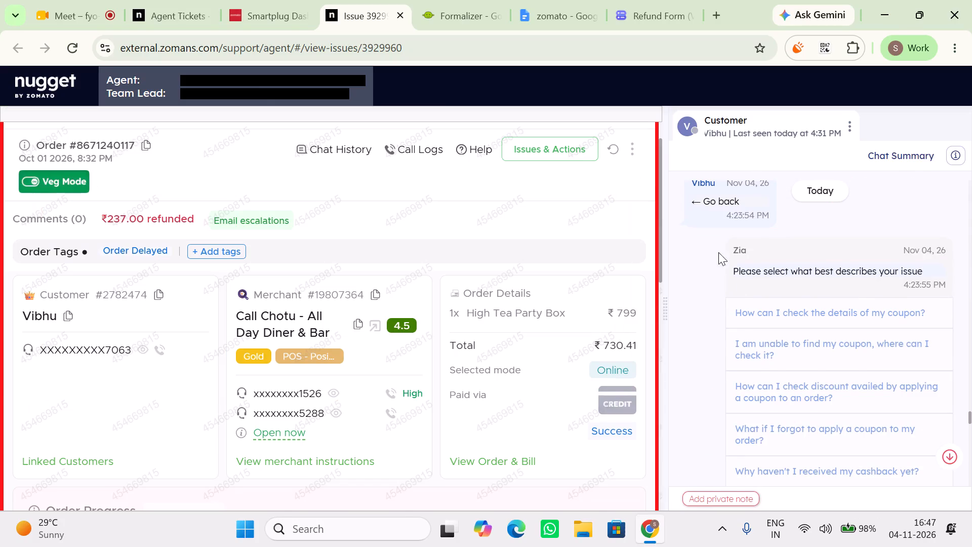
{"action": "scroll", "coordinate": [738, 281], "scroll_direction": "down", "scroll_amount": 8}
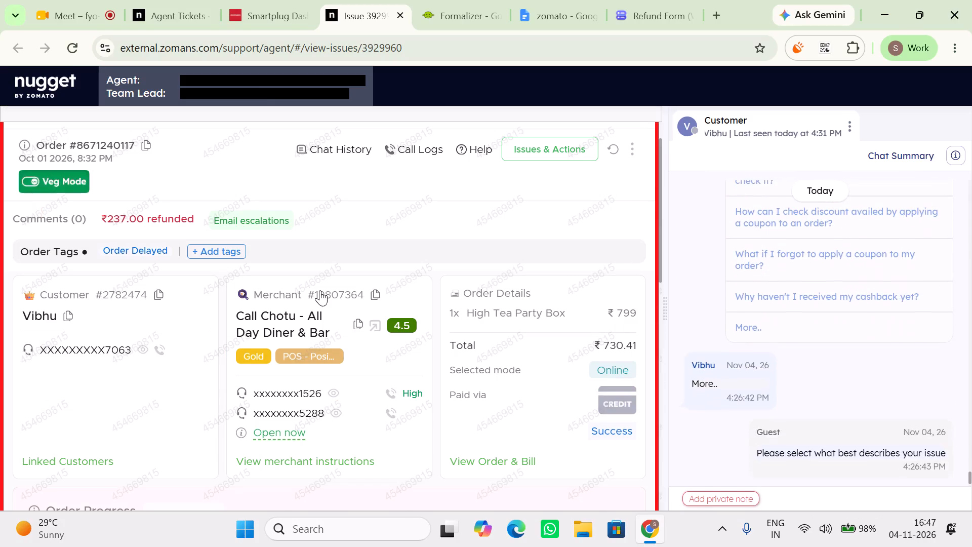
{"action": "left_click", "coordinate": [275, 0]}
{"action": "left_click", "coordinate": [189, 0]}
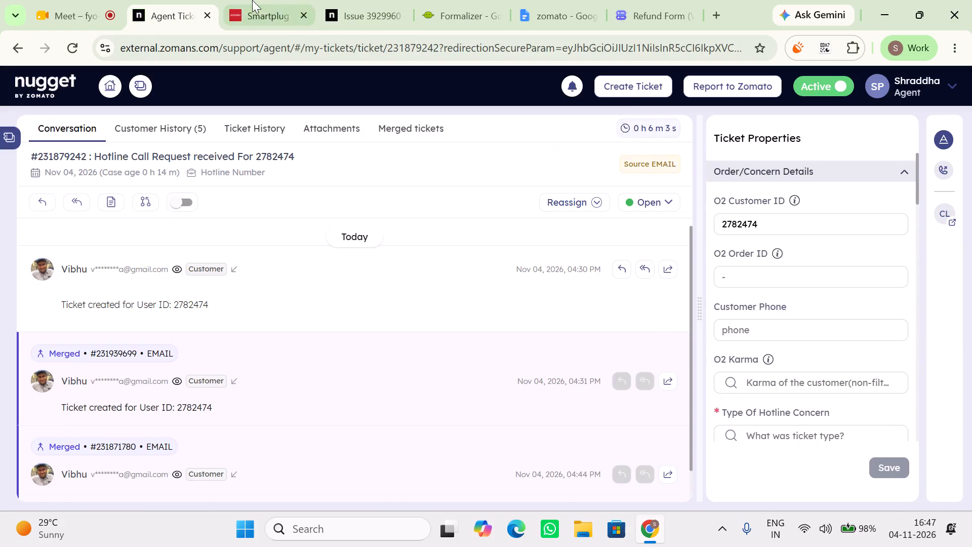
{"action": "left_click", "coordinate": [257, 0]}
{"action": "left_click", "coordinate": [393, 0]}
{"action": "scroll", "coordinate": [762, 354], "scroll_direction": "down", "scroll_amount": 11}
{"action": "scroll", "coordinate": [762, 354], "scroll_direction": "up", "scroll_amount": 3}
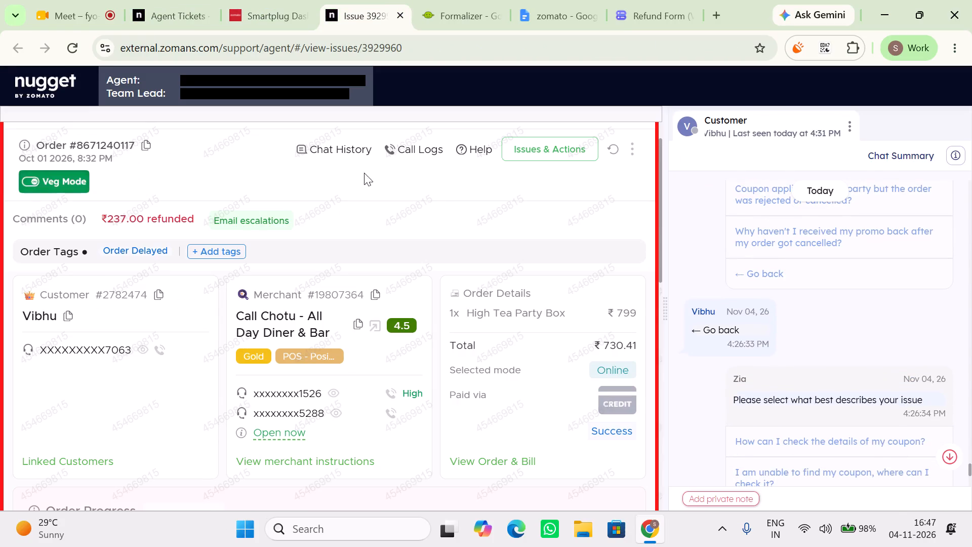
Check the customer call entries in the Call Chotu order's call logs again, then close them.
{"action": "left_click", "coordinate": [411, 144]}
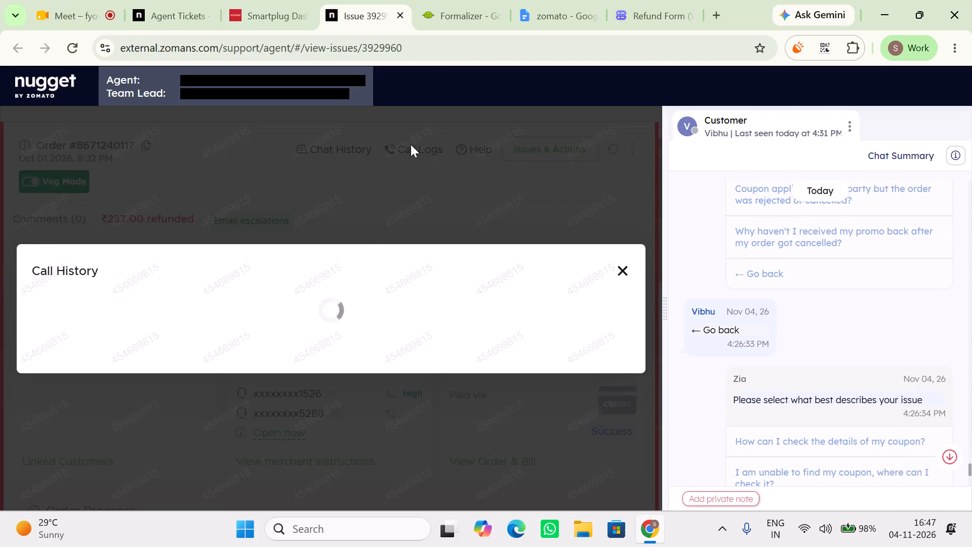
{"action": "scroll", "coordinate": [276, 346], "scroll_direction": "down", "scroll_amount": 3}
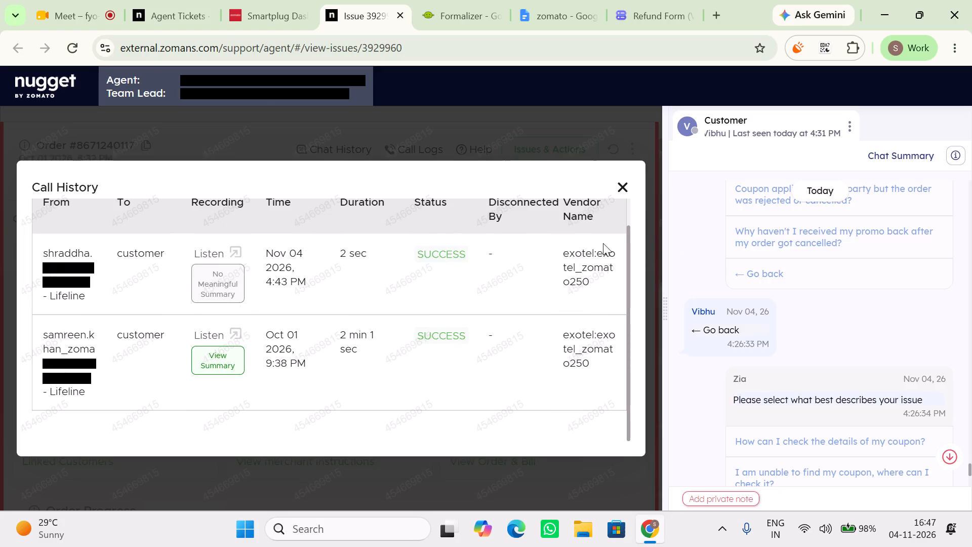
{"action": "left_click", "coordinate": [615, 191]}
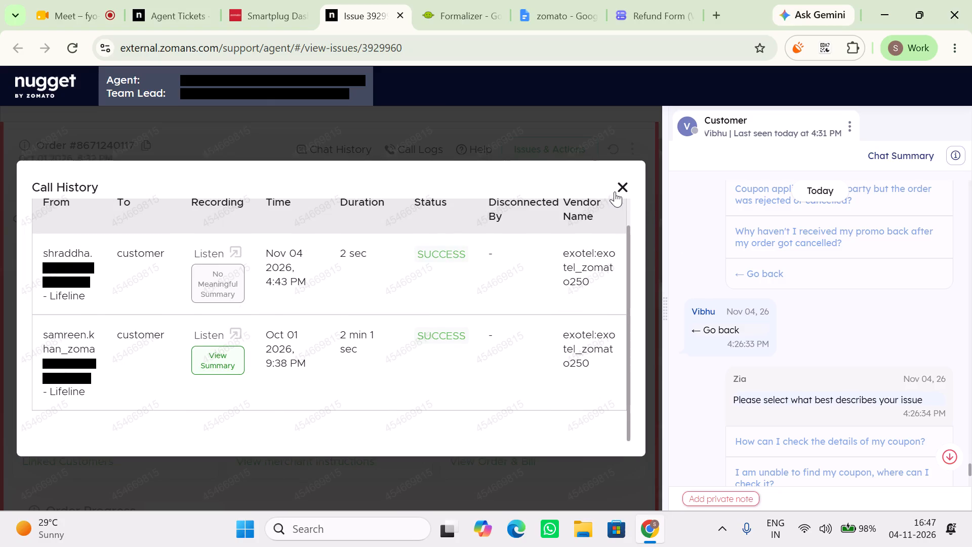
{"action": "scroll", "coordinate": [798, 397], "scroll_direction": "down", "scroll_amount": 6}
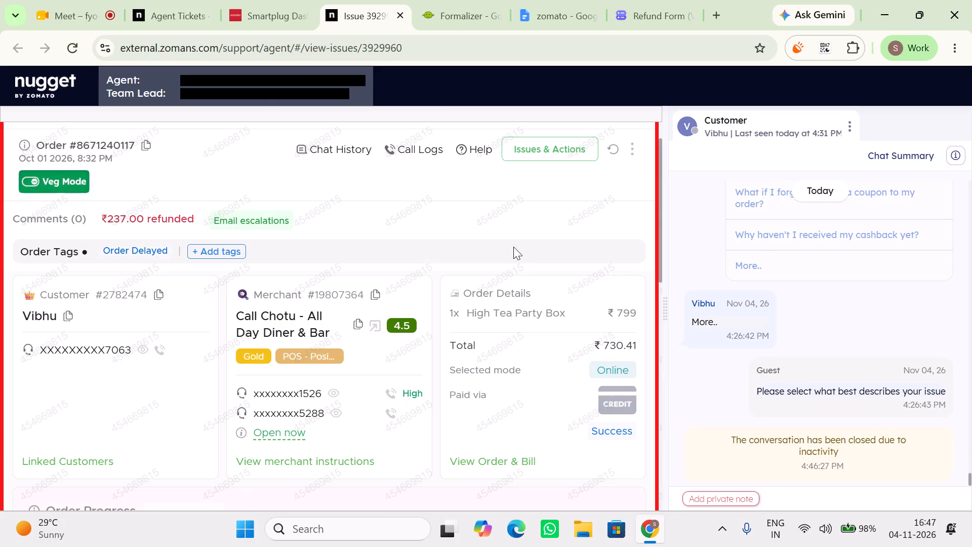
{"action": "left_click", "coordinate": [331, 150]}
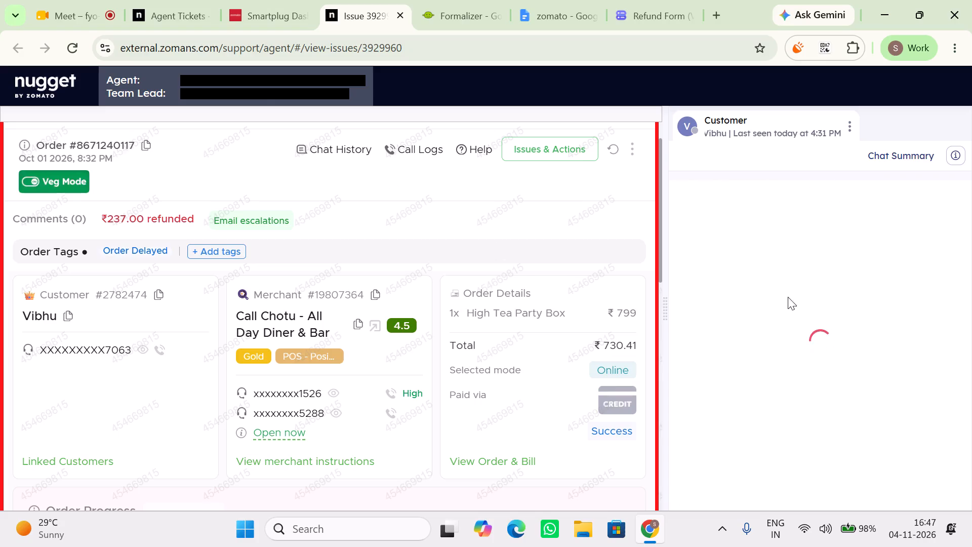
{"action": "scroll", "coordinate": [811, 324], "scroll_direction": "down", "scroll_amount": 3}
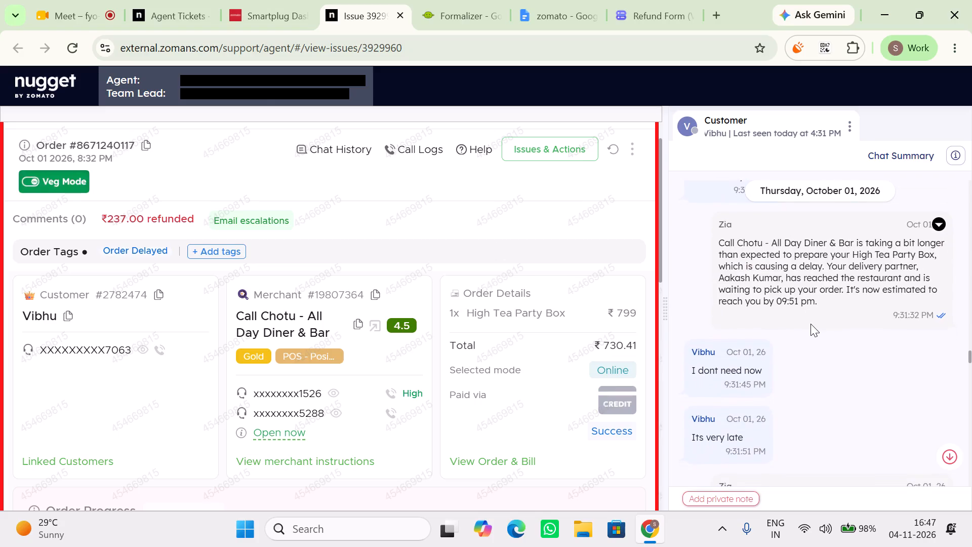
{"action": "scroll", "coordinate": [811, 324], "scroll_direction": "down", "scroll_amount": 18}
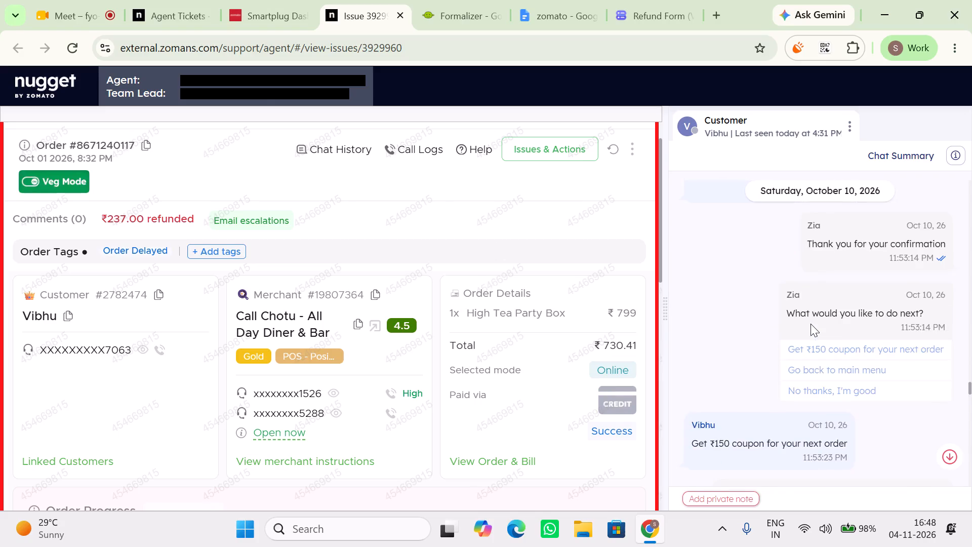
{"action": "scroll", "coordinate": [811, 324], "scroll_direction": "down", "scroll_amount": 6}
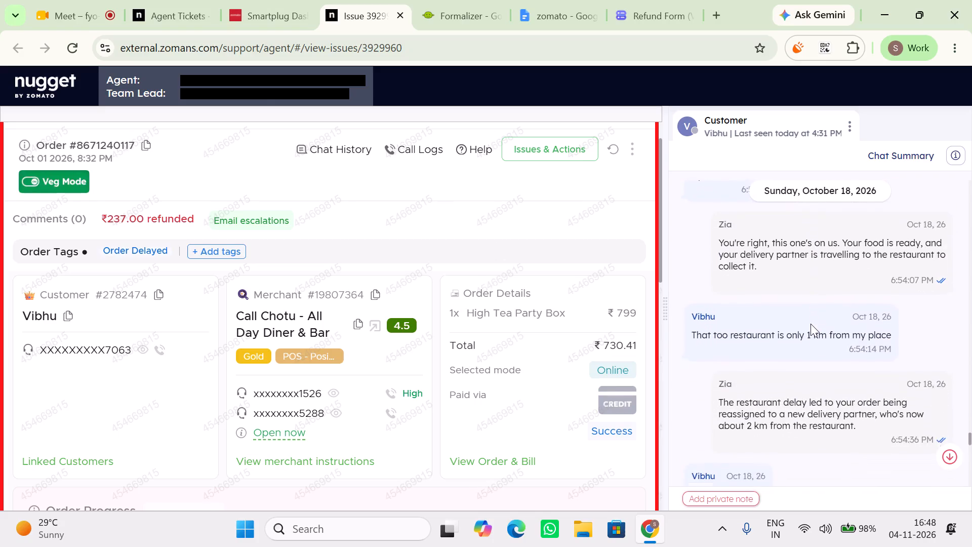
{"action": "scroll", "coordinate": [811, 324], "scroll_direction": "down", "scroll_amount": 11}
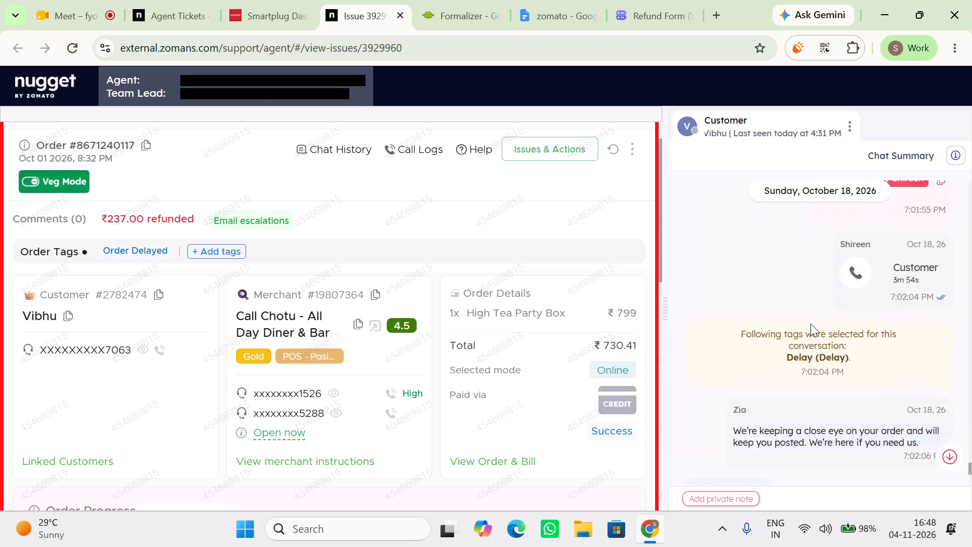
{"action": "scroll", "coordinate": [811, 324], "scroll_direction": "down", "scroll_amount": 3}
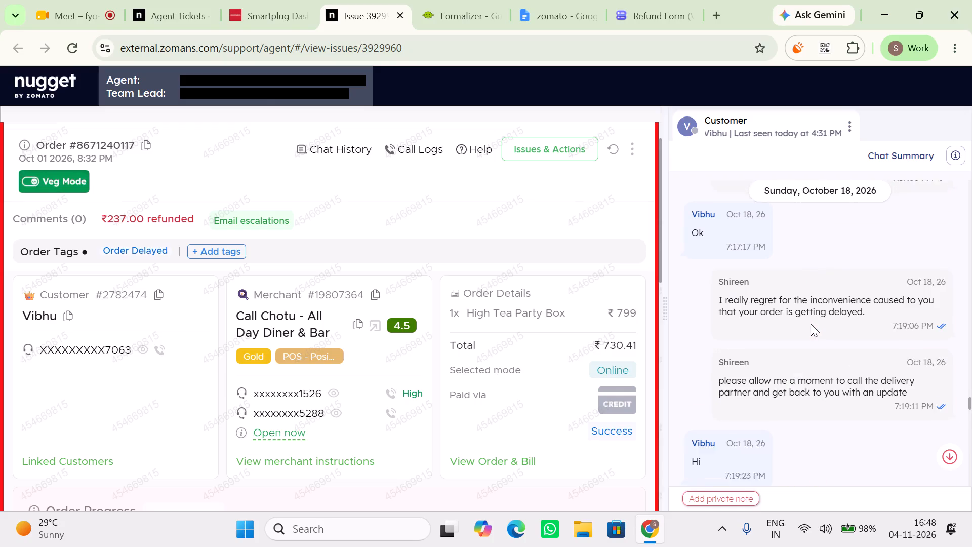
{"action": "scroll", "coordinate": [811, 324], "scroll_direction": "down", "scroll_amount": 2}
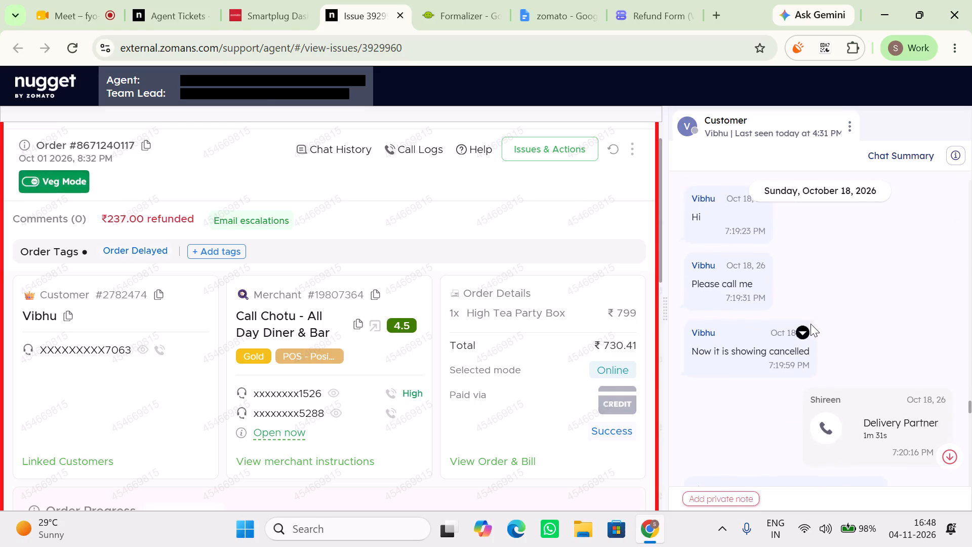
{"action": "scroll", "coordinate": [811, 324], "scroll_direction": "down", "scroll_amount": 3}
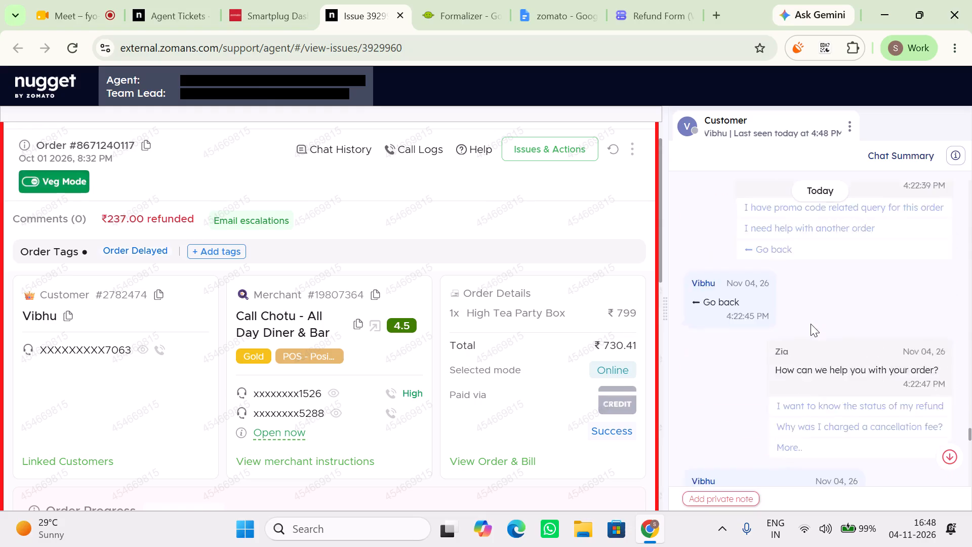
Reread today's chat messages, going back through the coupon and promo questions the customer selected.
{"action": "scroll", "coordinate": [811, 324], "scroll_direction": "down", "scroll_amount": 18}
{"action": "scroll", "coordinate": [811, 324], "scroll_direction": "up", "scroll_amount": 2}
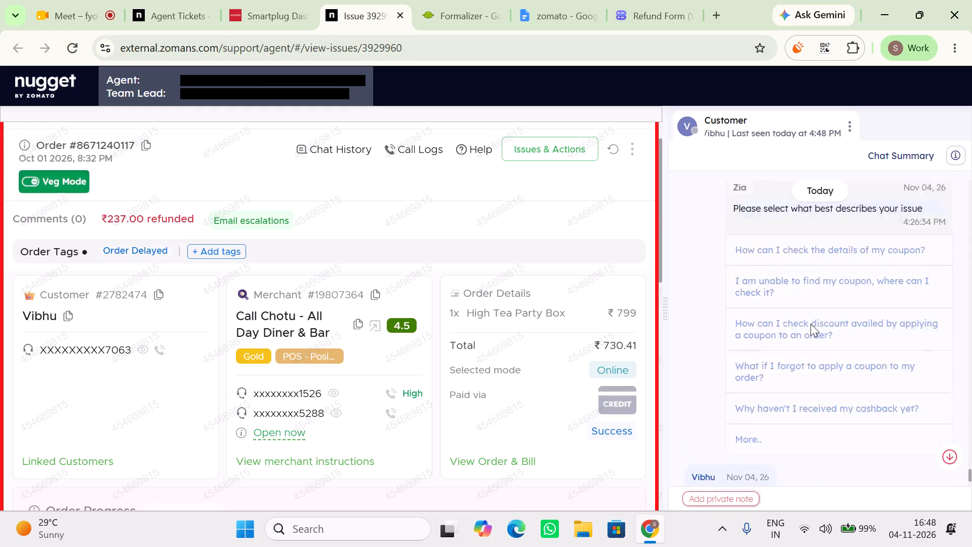
{"action": "scroll", "coordinate": [811, 324], "scroll_direction": "up", "scroll_amount": 6}
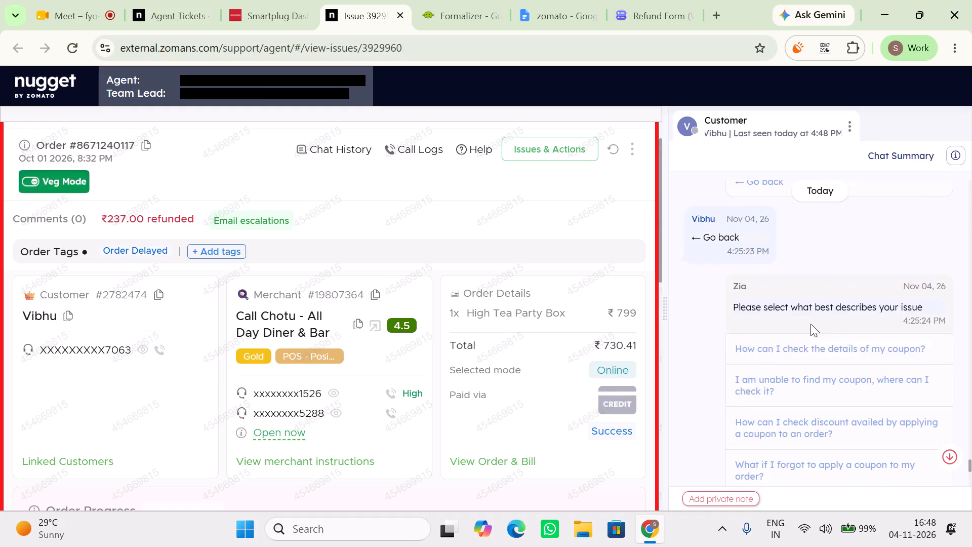
{"action": "scroll", "coordinate": [811, 324], "scroll_direction": "up", "scroll_amount": 7}
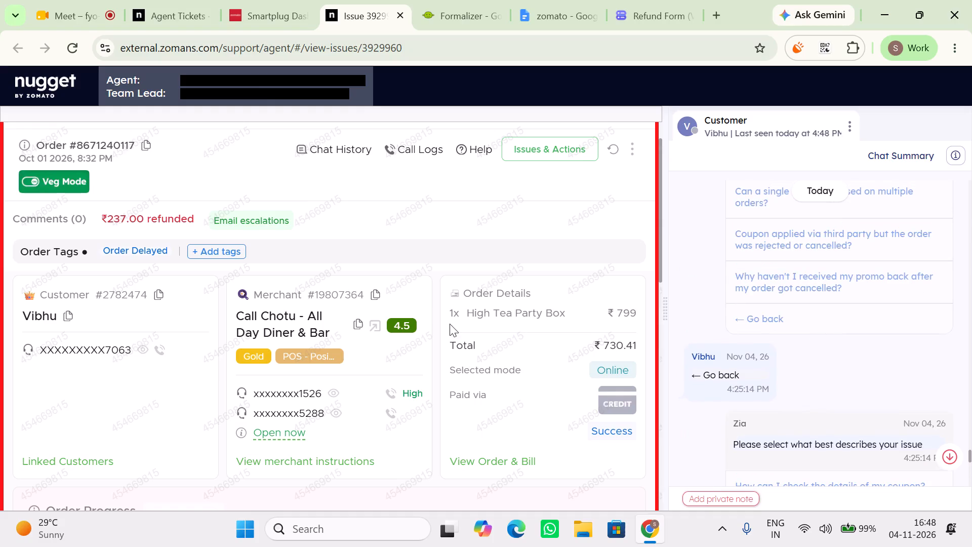
{"action": "scroll", "coordinate": [760, 298], "scroll_direction": "down", "scroll_amount": 1}
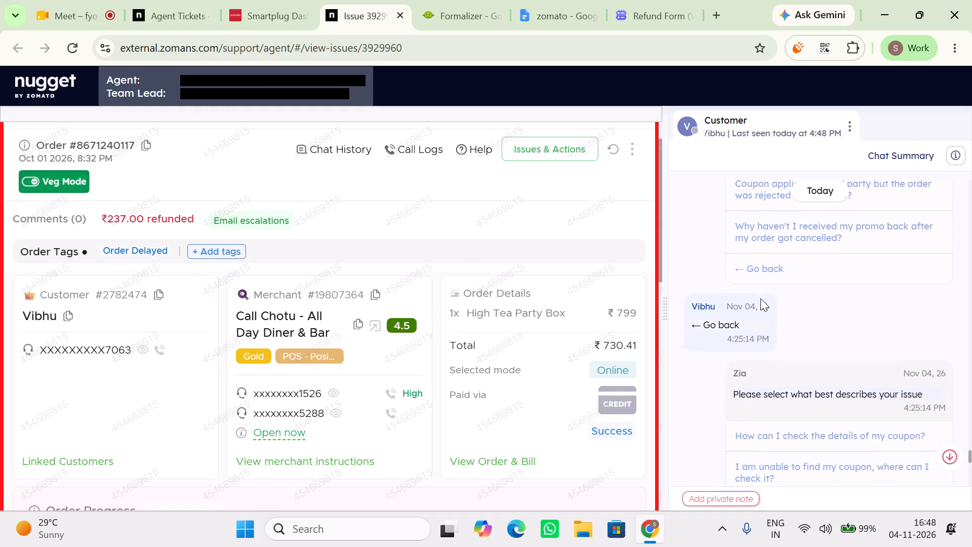
{"action": "scroll", "coordinate": [760, 298], "scroll_direction": "down", "scroll_amount": 2}
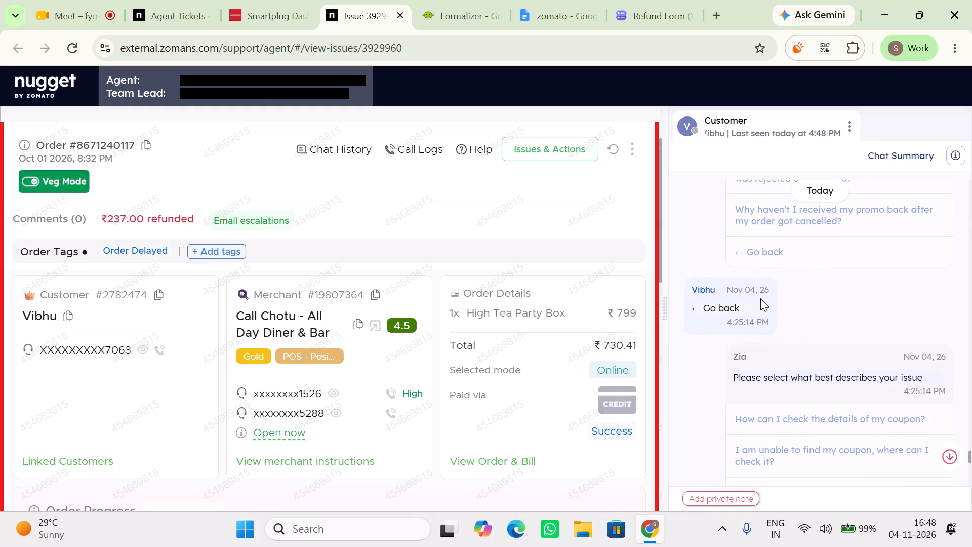
{"action": "scroll", "coordinate": [760, 298], "scroll_direction": "down", "scroll_amount": 1}
{"action": "scroll", "coordinate": [760, 298], "scroll_direction": "right", "scroll_amount": 1}
{"action": "scroll", "coordinate": [760, 298], "scroll_direction": "up", "scroll_amount": 1}
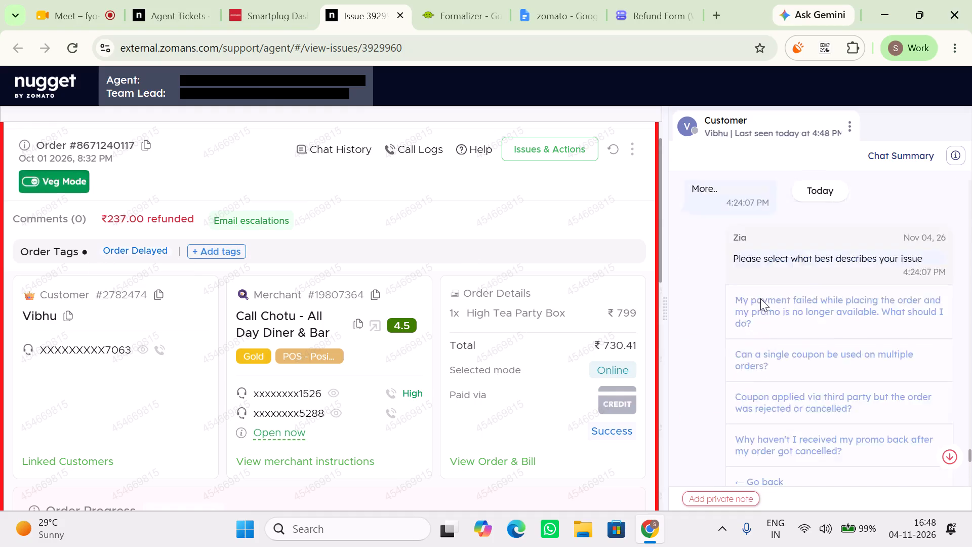
{"action": "scroll", "coordinate": [760, 298], "scroll_direction": "up", "scroll_amount": 6}
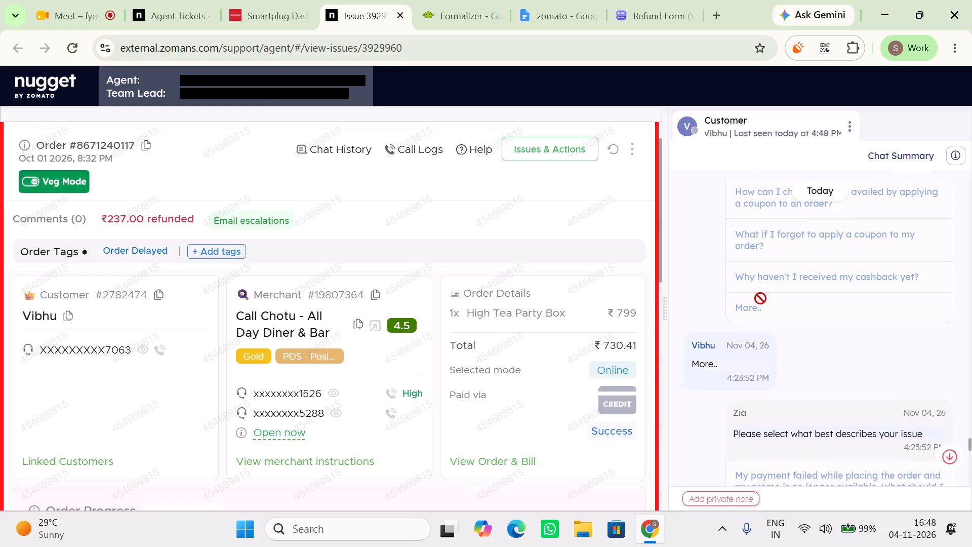
{"action": "scroll", "coordinate": [760, 298], "scroll_direction": "up", "scroll_amount": 5}
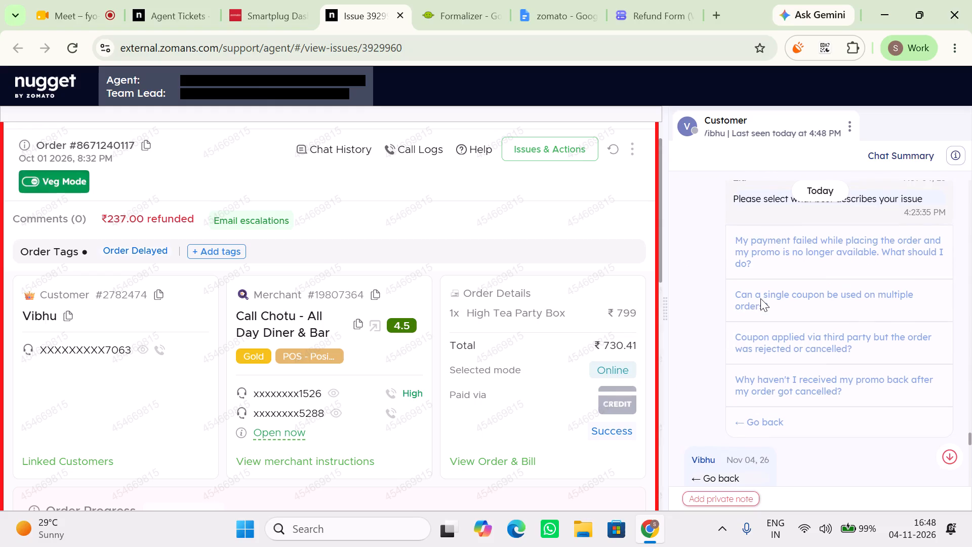
{"action": "scroll", "coordinate": [760, 298], "scroll_direction": "up", "scroll_amount": 3}
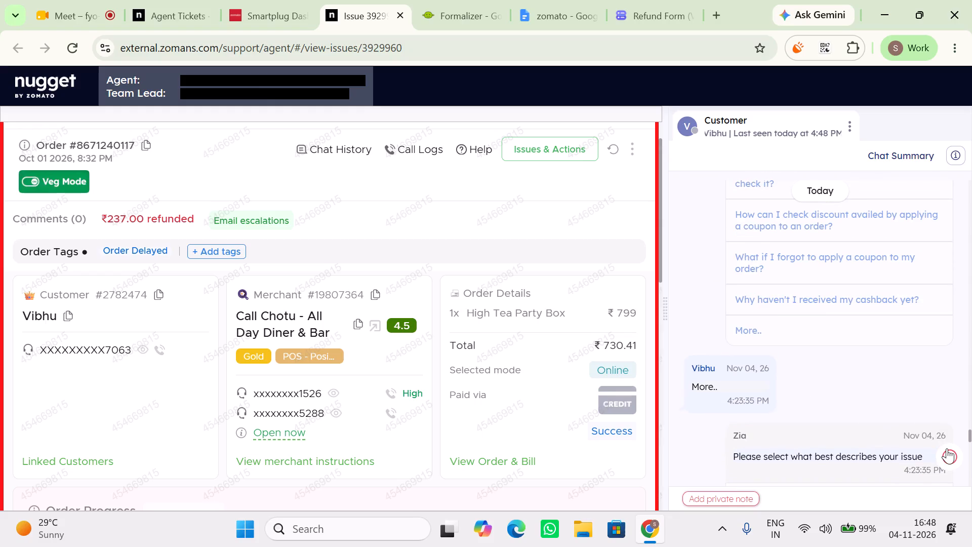
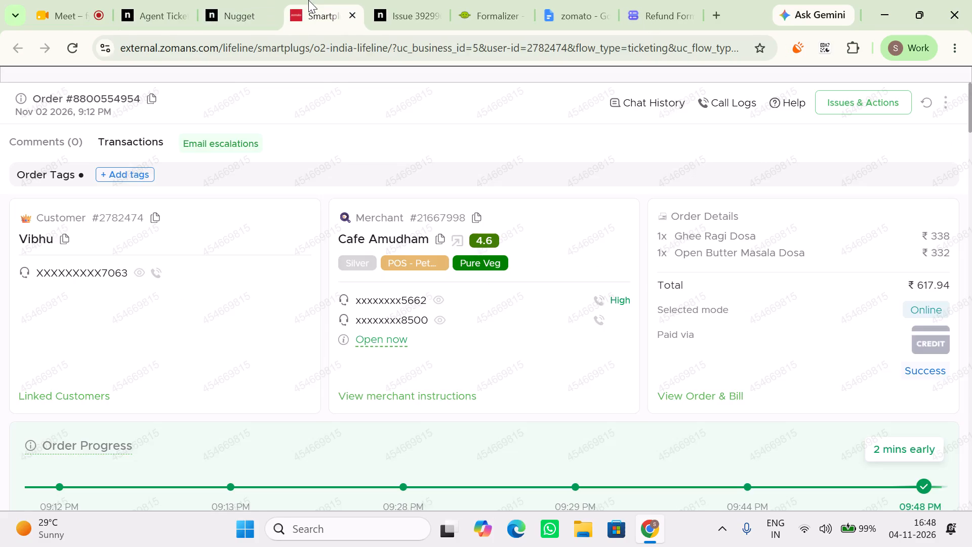
Check today's ticket, online-hours and break-time figures on the agent's Nugget productivity hours page.
{"action": "left_click", "coordinate": [239, 0]}
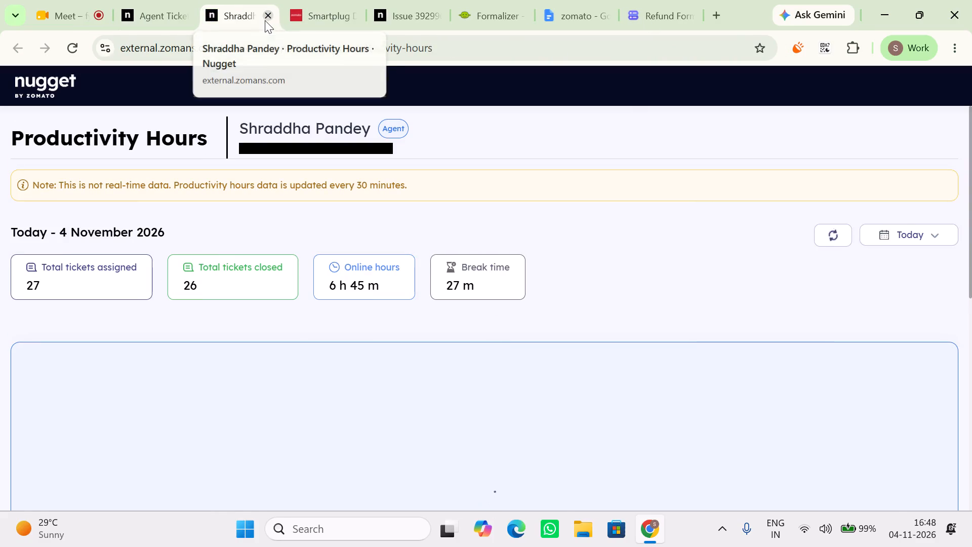
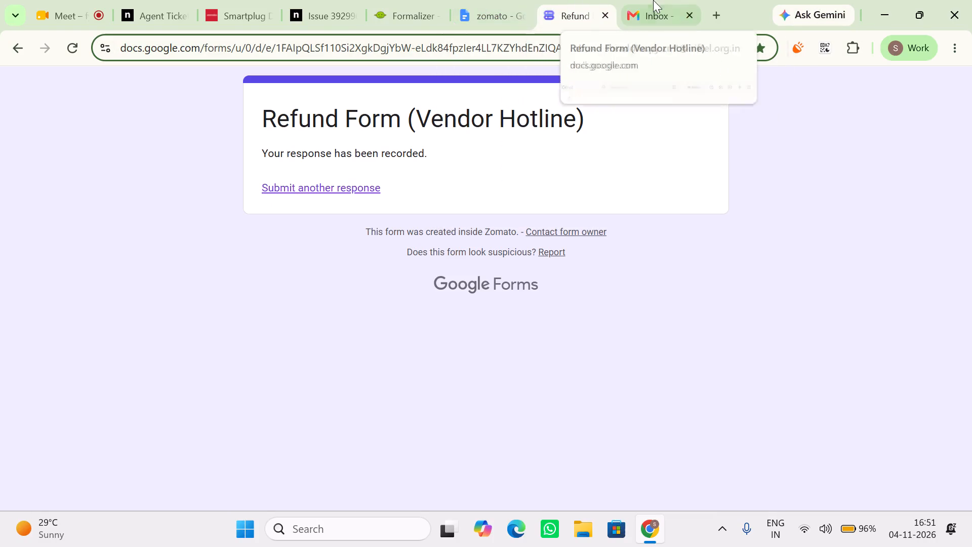
Look through the call-type guidance in the zomato document and the sample customer comments in its statement tab.
{"action": "left_click", "coordinate": [498, 23]}
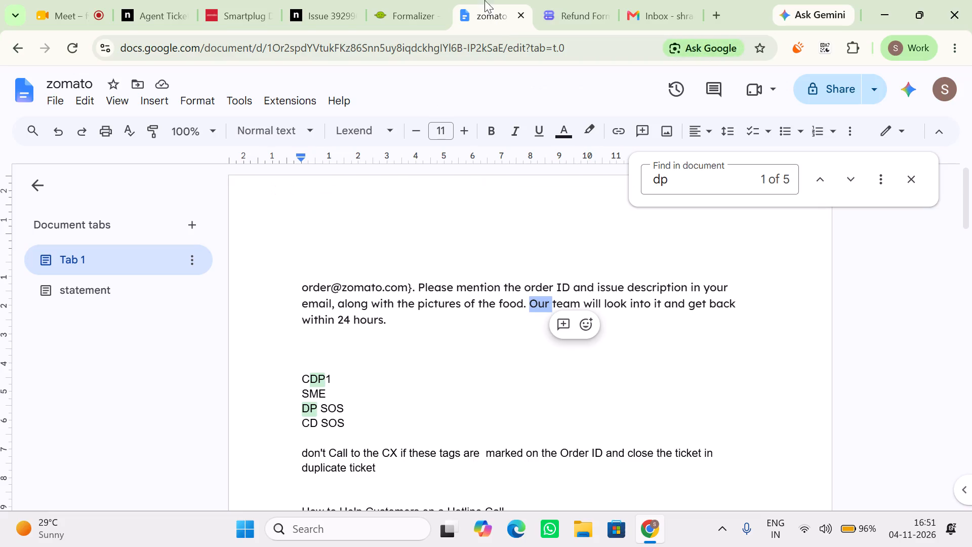
{"action": "scroll", "coordinate": [501, 299], "scroll_direction": "down", "scroll_amount": 6}
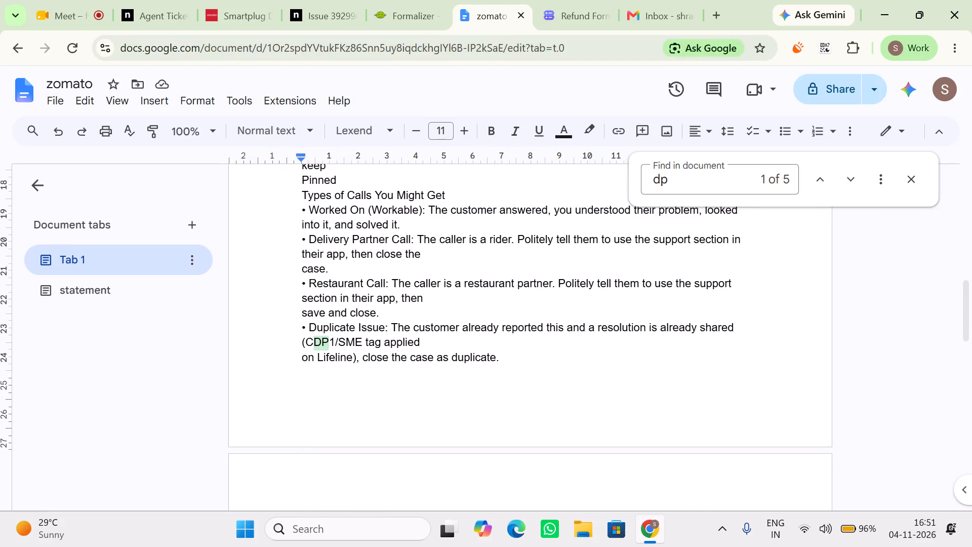
{"action": "double_click", "coordinate": [160, 304]}
{"action": "scroll", "coordinate": [374, 328], "scroll_direction": "up", "scroll_amount": 2}
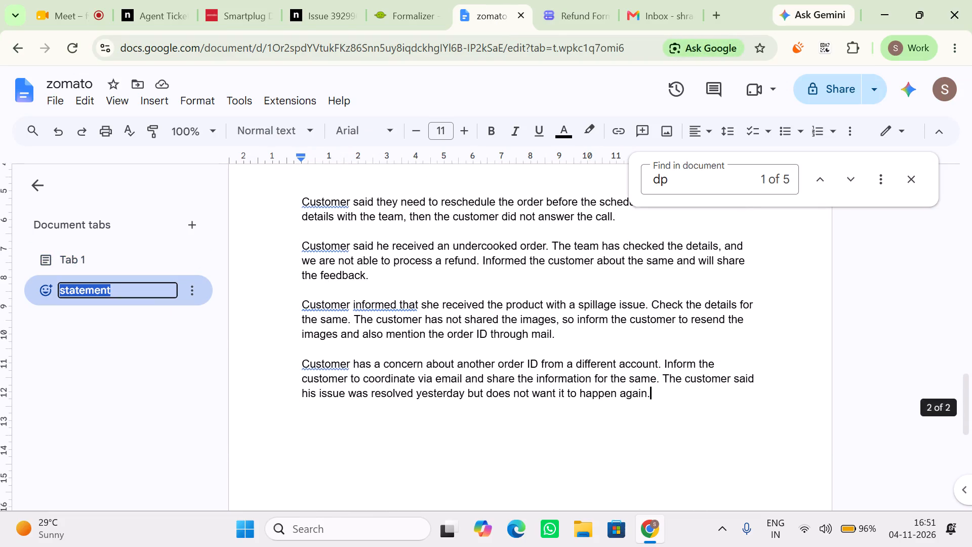
{"action": "scroll", "coordinate": [374, 328], "scroll_direction": "up", "scroll_amount": 3}
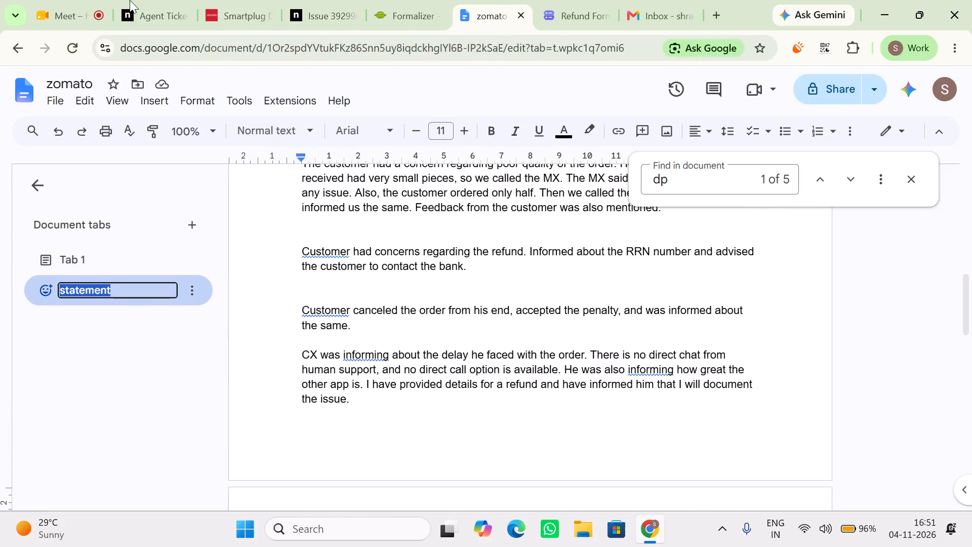
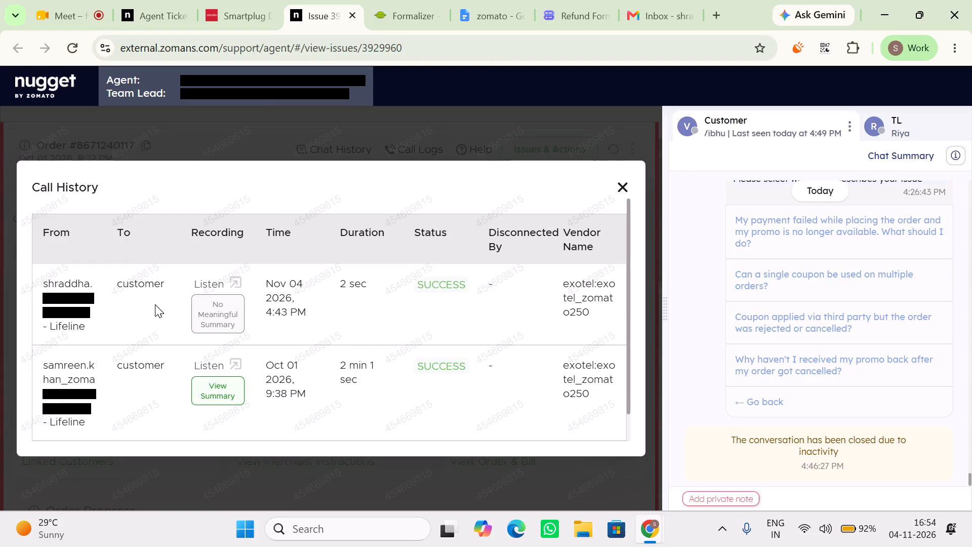
Read the summary of the Oct 01 support call in the order's call history, and look back through the customer's chat.
{"action": "scroll", "coordinate": [155, 304], "scroll_direction": "down", "scroll_amount": 2}
{"action": "double_click", "coordinate": [64, 346]}
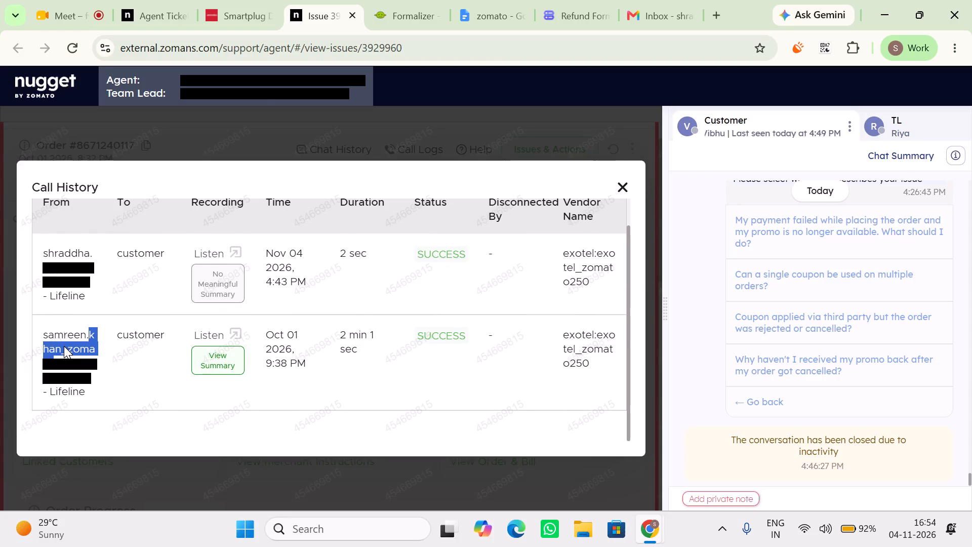
{"action": "left_click", "coordinate": [208, 365]}
{"action": "scroll", "coordinate": [208, 365], "scroll_direction": "down", "scroll_amount": 5}
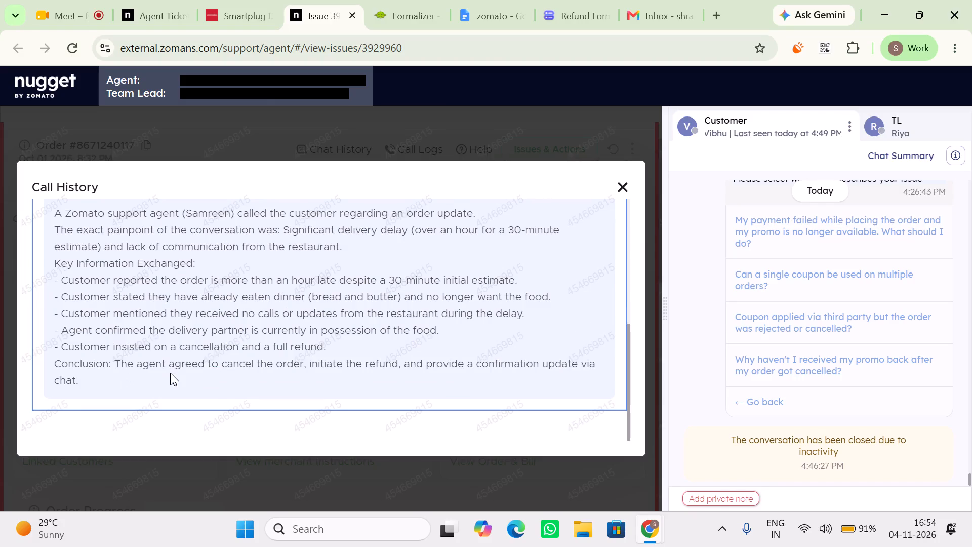
{"action": "triple_click", "coordinate": [174, 371]}
{"action": "triple_click", "coordinate": [368, 363]}
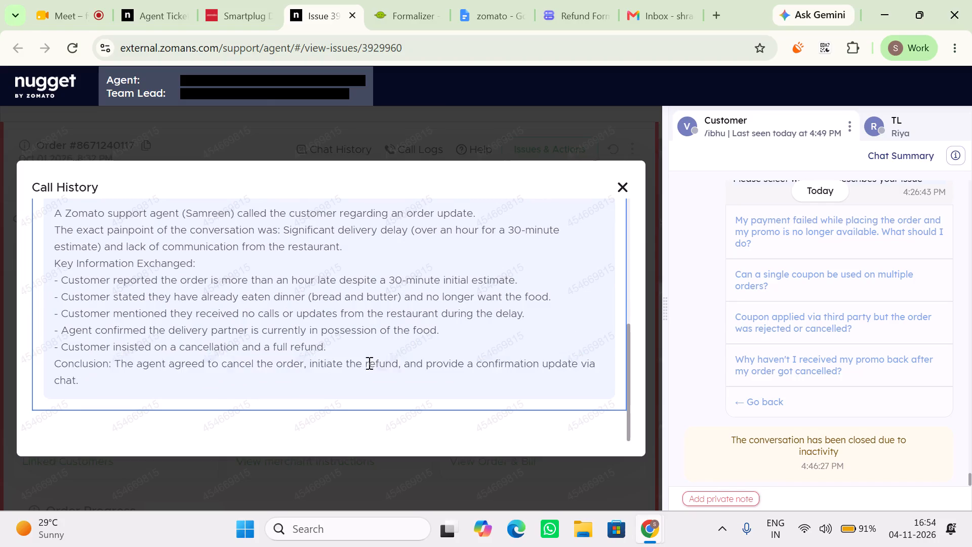
{"action": "scroll", "coordinate": [368, 363], "scroll_direction": "up", "scroll_amount": 3}
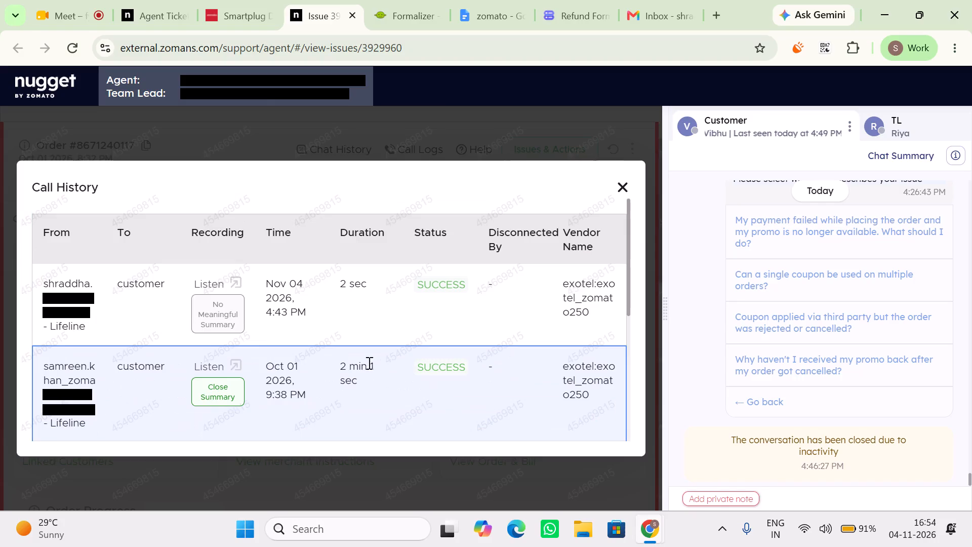
{"action": "scroll", "coordinate": [482, 327], "scroll_direction": "up", "scroll_amount": 2}
{"action": "scroll", "coordinate": [748, 339], "scroll_direction": "up", "scroll_amount": 3}
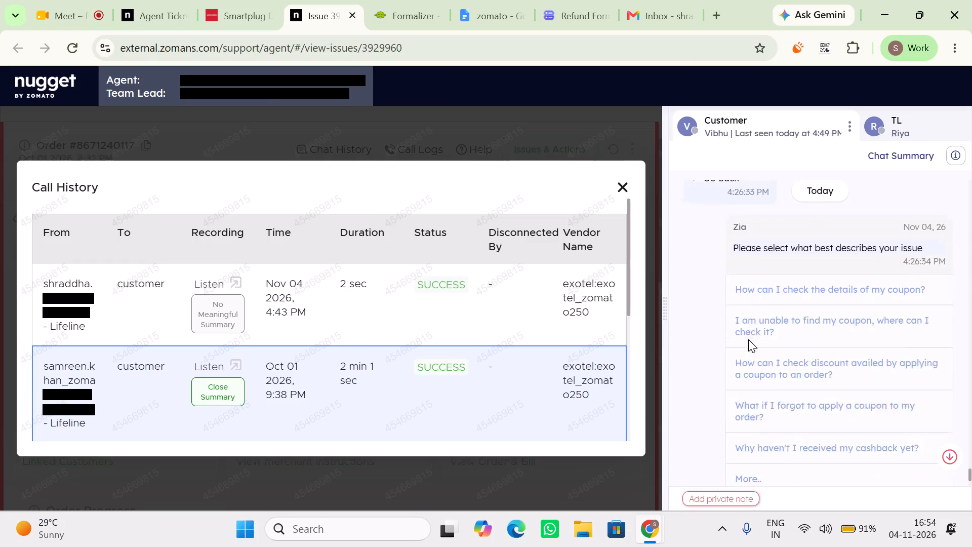
{"action": "scroll", "coordinate": [748, 339], "scroll_direction": "up", "scroll_amount": 4}
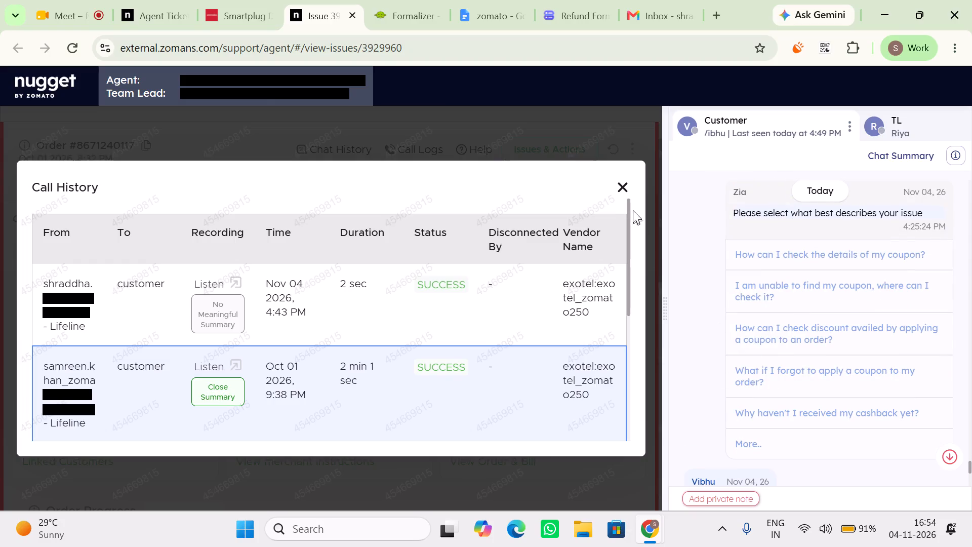
{"action": "left_click", "coordinate": [622, 193]}
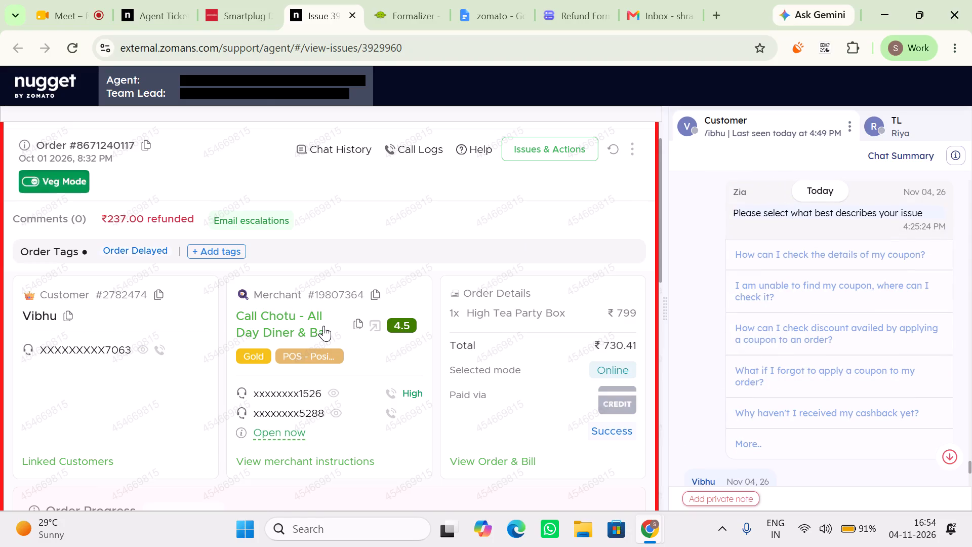
Review the payment and refund entries in the order's transaction details.
{"action": "left_click", "coordinate": [115, 219]}
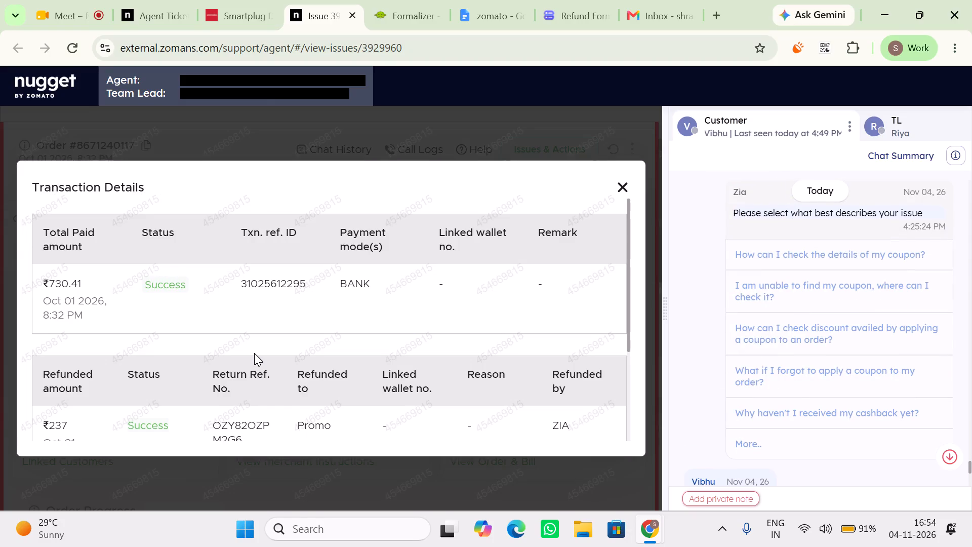
{"action": "scroll", "coordinate": [254, 353], "scroll_direction": "down", "scroll_amount": 1}
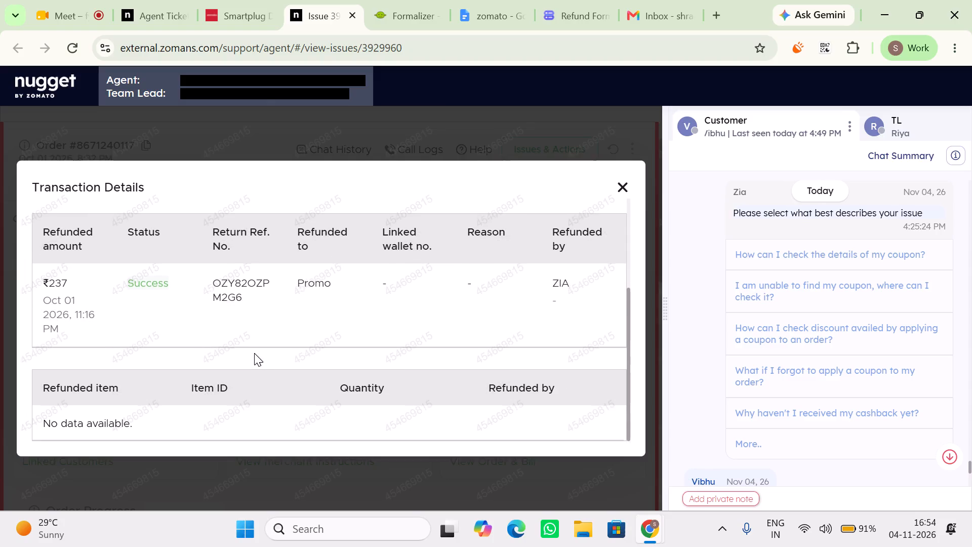
{"action": "scroll", "coordinate": [254, 353], "scroll_direction": "down", "scroll_amount": 5}
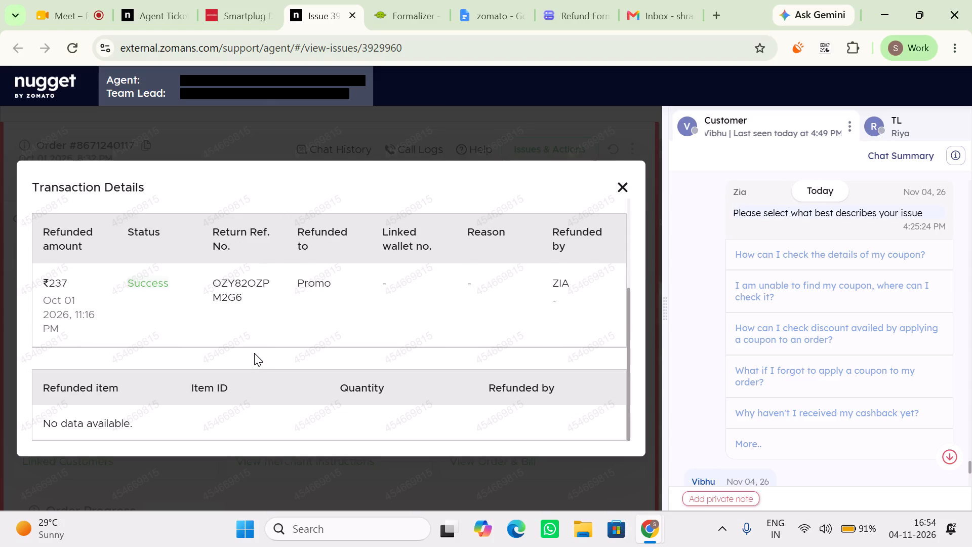
{"action": "scroll", "coordinate": [254, 353], "scroll_direction": "up", "scroll_amount": 4}
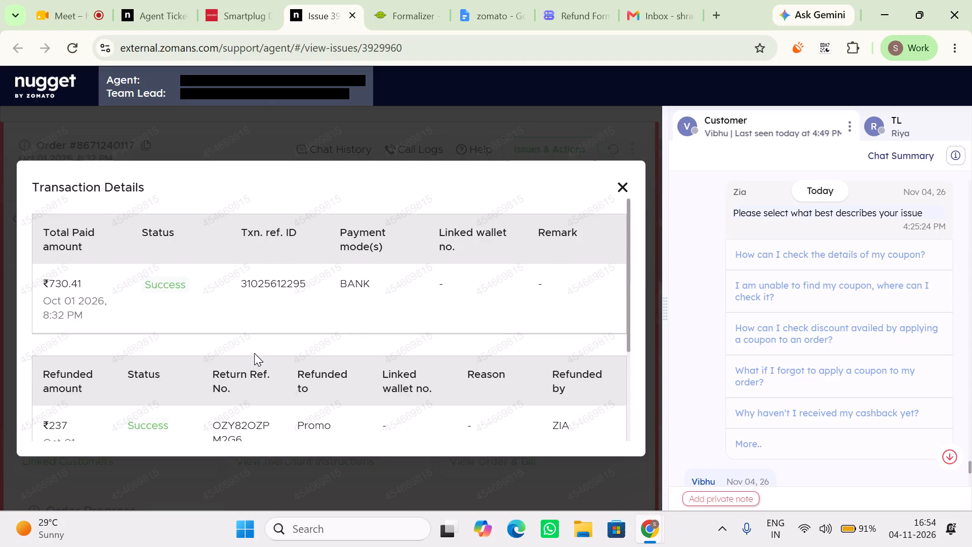
{"action": "scroll", "coordinate": [254, 353], "scroll_direction": "up", "scroll_amount": 2}
{"action": "left_click", "coordinate": [625, 186]}
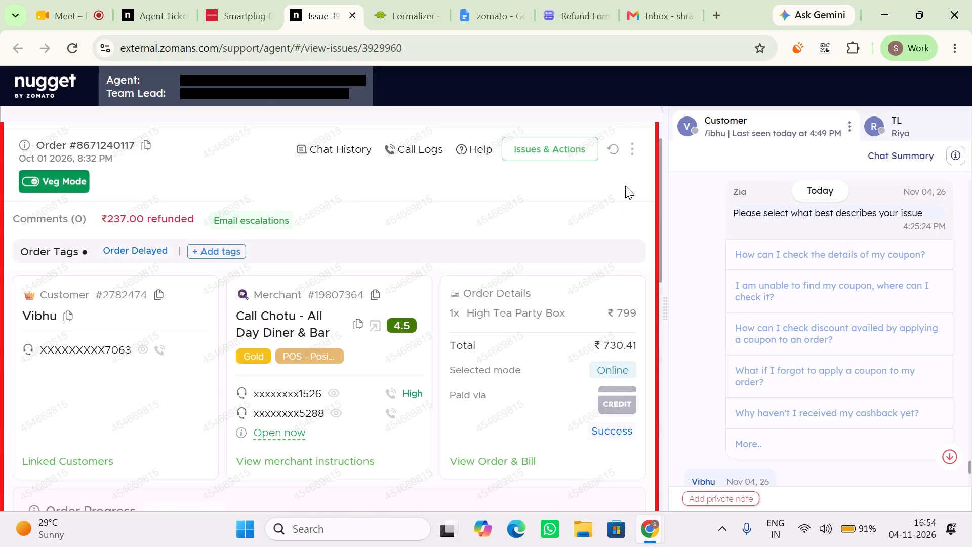
Check the customer's chat, the cancellation details in the order progress, and the log of the order's tags.
{"action": "scroll", "coordinate": [827, 329], "scroll_direction": "up", "scroll_amount": 2}
{"action": "scroll", "coordinate": [784, 280], "scroll_direction": "up", "scroll_amount": 1}
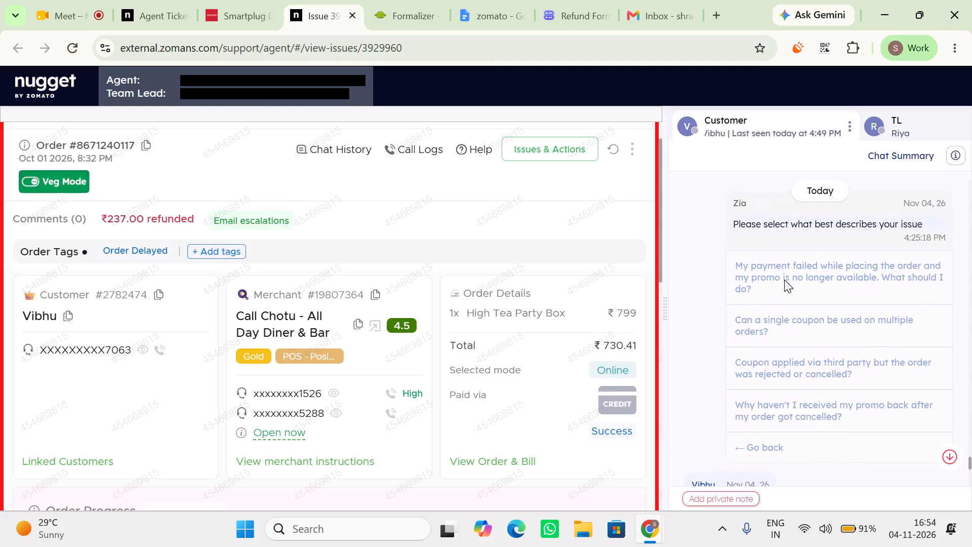
{"action": "scroll", "coordinate": [784, 280], "scroll_direction": "up", "scroll_amount": 1}
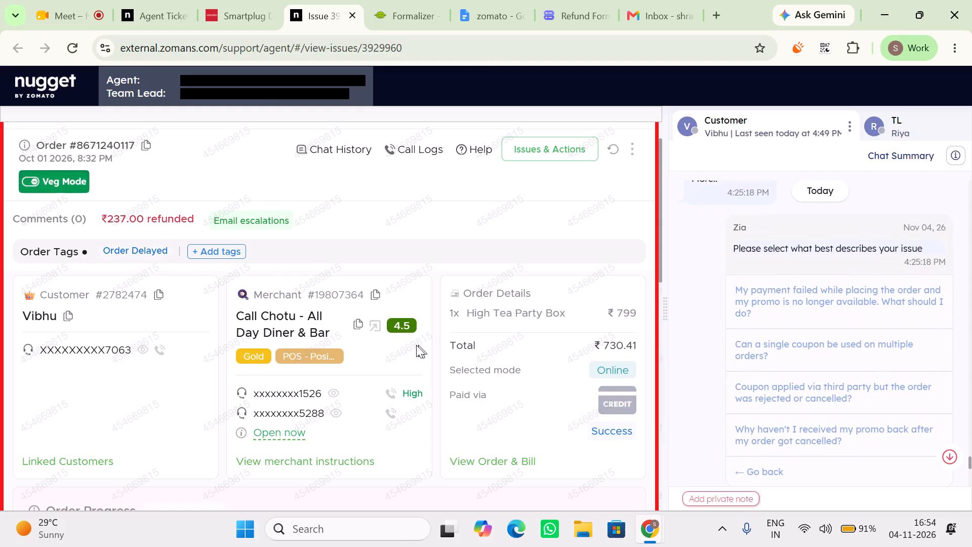
{"action": "scroll", "coordinate": [403, 345], "scroll_direction": "down", "scroll_amount": 3}
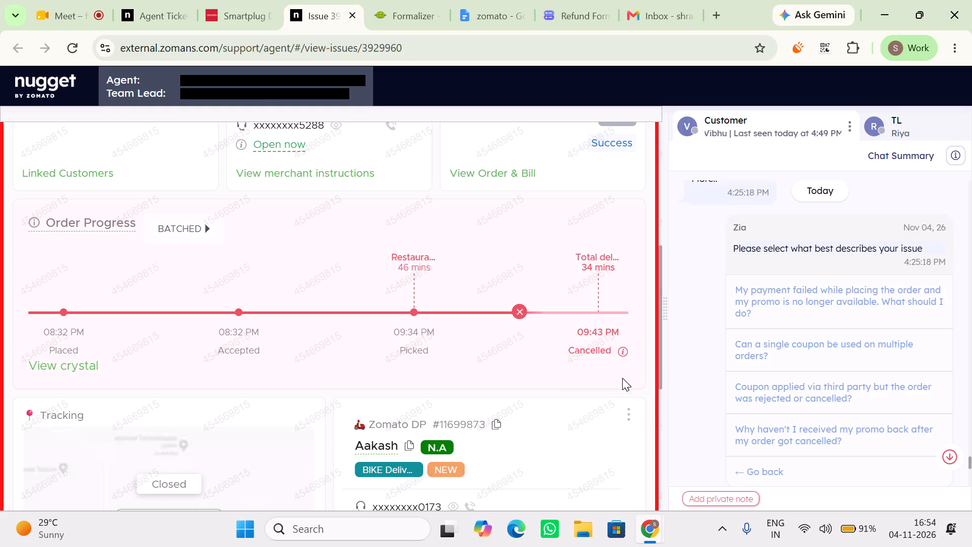
{"action": "left_click", "coordinate": [623, 348]}
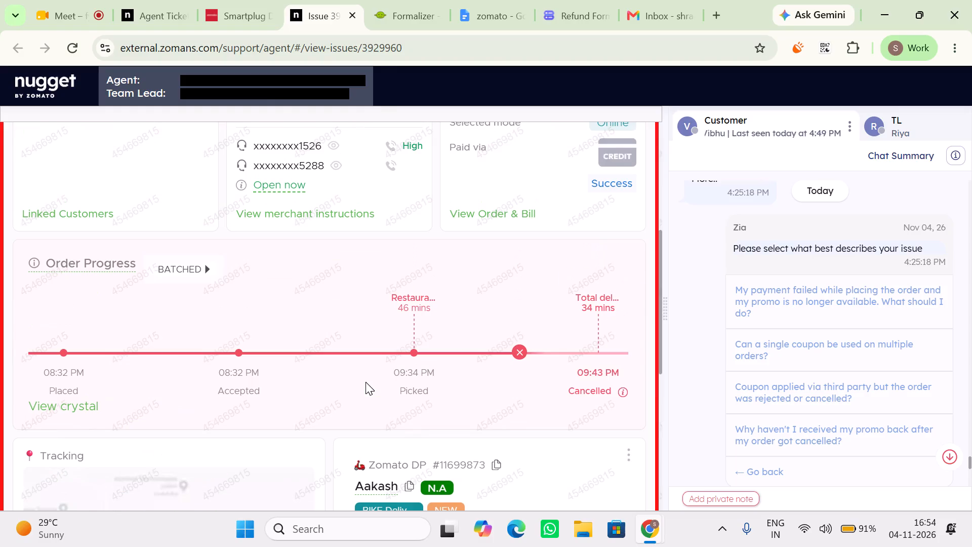
{"action": "scroll", "coordinate": [472, 294], "scroll_direction": "up", "scroll_amount": 2}
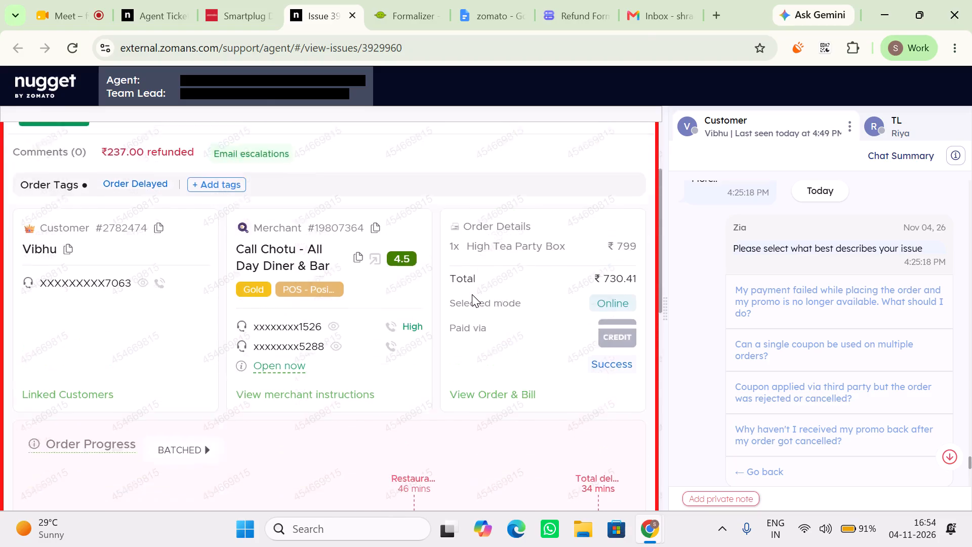
{"action": "scroll", "coordinate": [472, 294], "scroll_direction": "up", "scroll_amount": 1}
{"action": "left_click", "coordinate": [112, 273]}
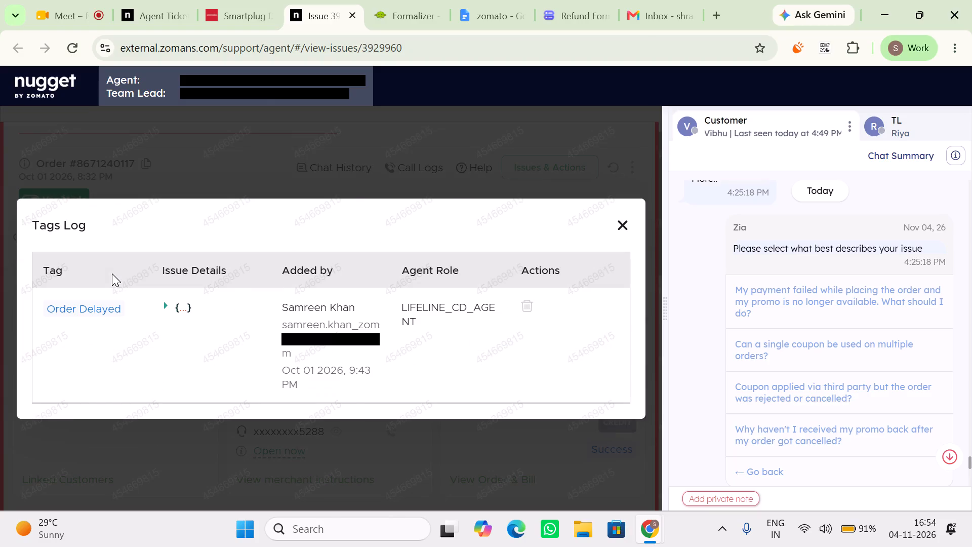
{"action": "left_click", "coordinate": [624, 225]}
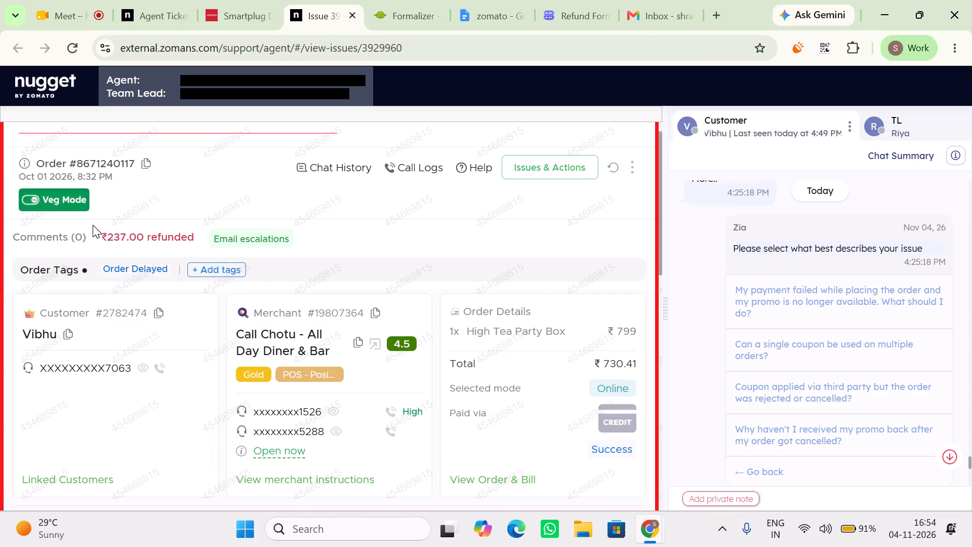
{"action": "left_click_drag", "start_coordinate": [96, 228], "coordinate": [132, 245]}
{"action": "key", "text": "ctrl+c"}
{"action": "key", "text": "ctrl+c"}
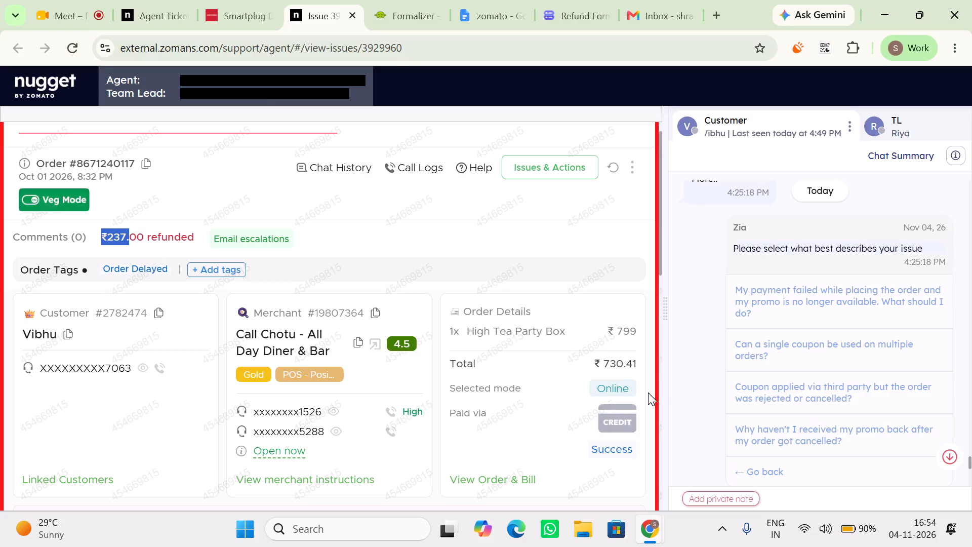
Copy the order total of ₹730.41 into a Google search box in a new browser tab.
{"action": "triple_click", "coordinate": [601, 363]}
{"action": "key", "text": "ctrl+c"}
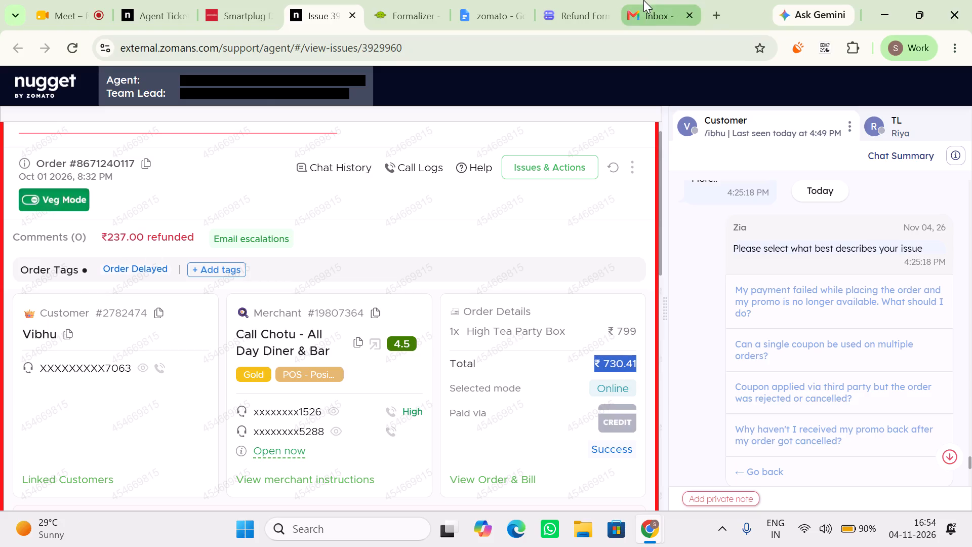
{"action": "left_click", "coordinate": [712, 14]}
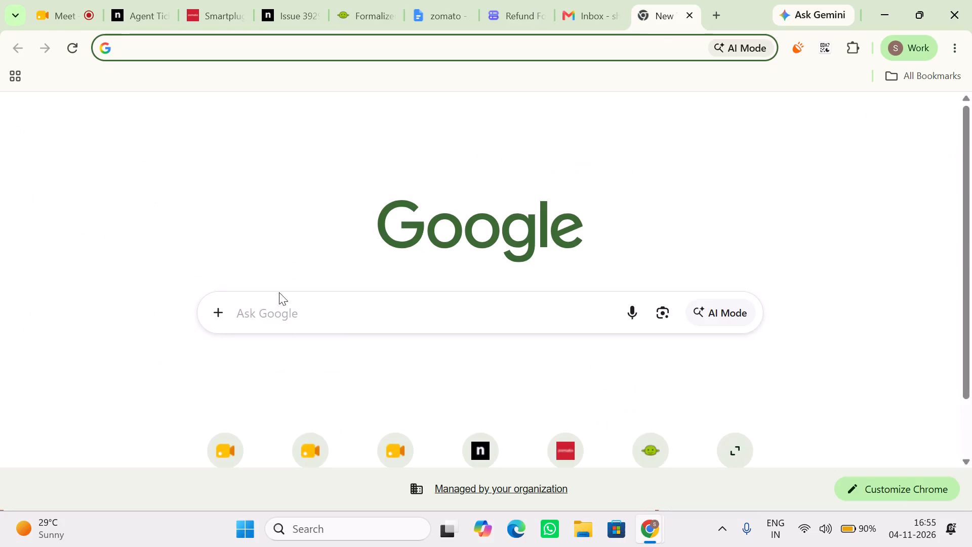
{"action": "left_click", "coordinate": [279, 319]}
{"action": "key", "text": "ctrl+v"}
Copy the refunded ₹237.00 from the order page, append it to the Google query as a subtraction, run the calculation and select the result line.
{"action": "left_click", "coordinate": [177, 0]}
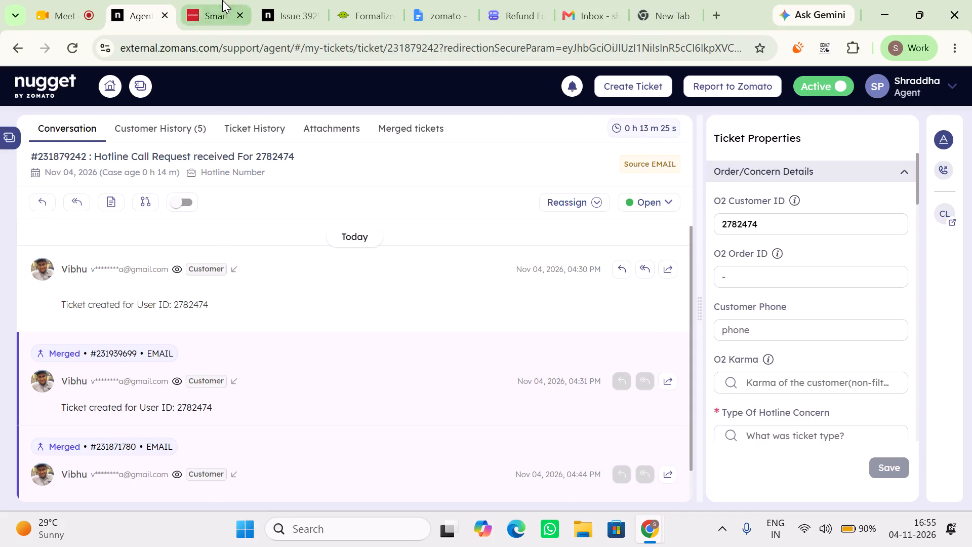
{"action": "left_click", "coordinate": [222, 0]}
{"action": "left_click", "coordinate": [329, 7]}
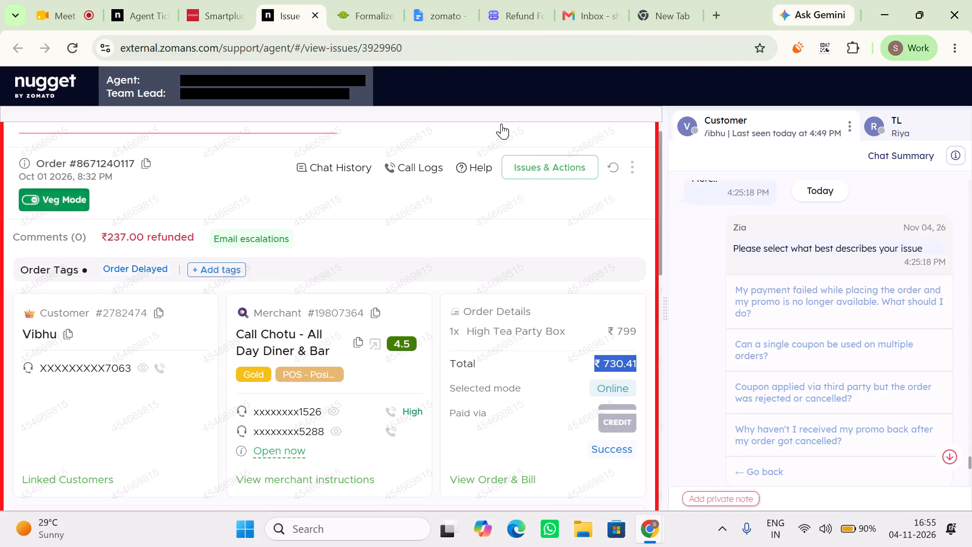
{"action": "scroll", "coordinate": [766, 348], "scroll_direction": "up", "scroll_amount": 5}
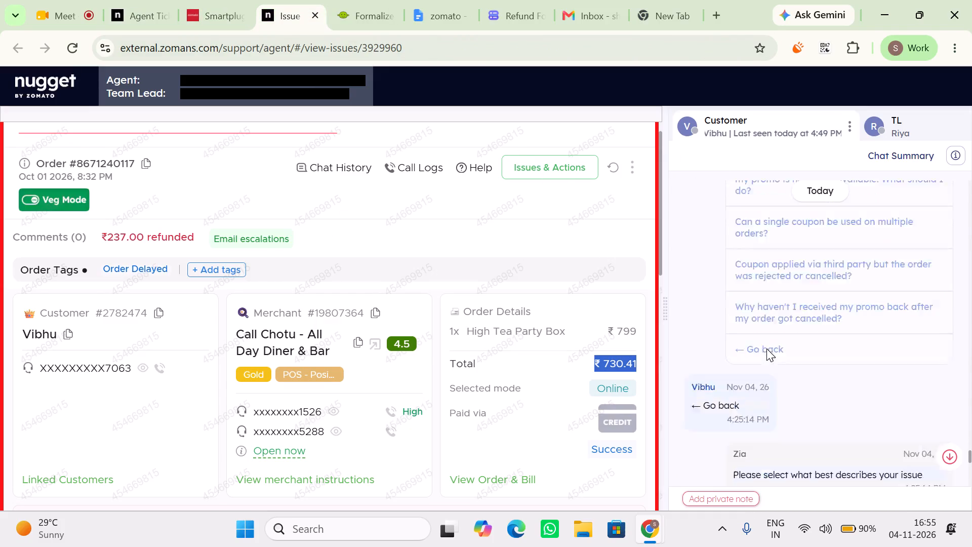
{"action": "scroll", "coordinate": [766, 348], "scroll_direction": "up", "scroll_amount": 7}
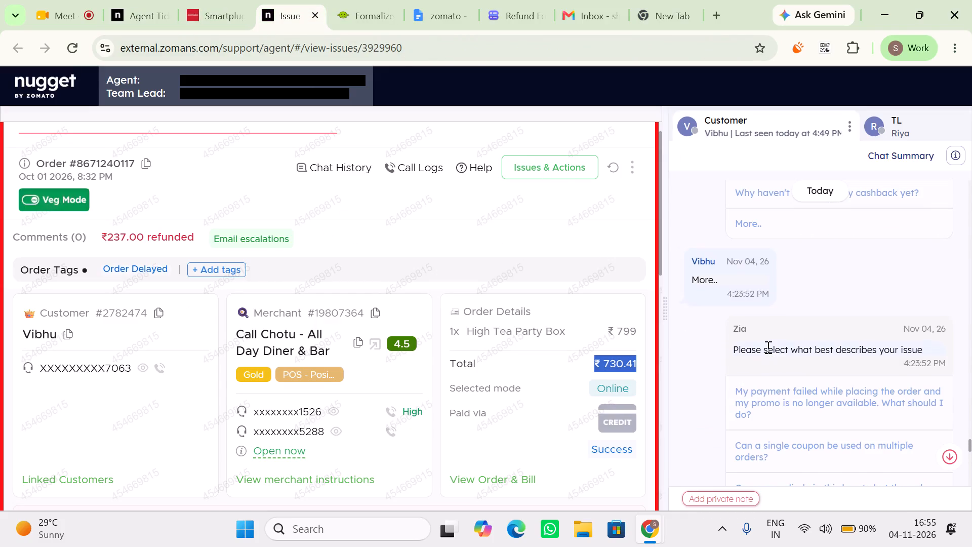
{"action": "scroll", "coordinate": [767, 347], "scroll_direction": "up", "scroll_amount": 1}
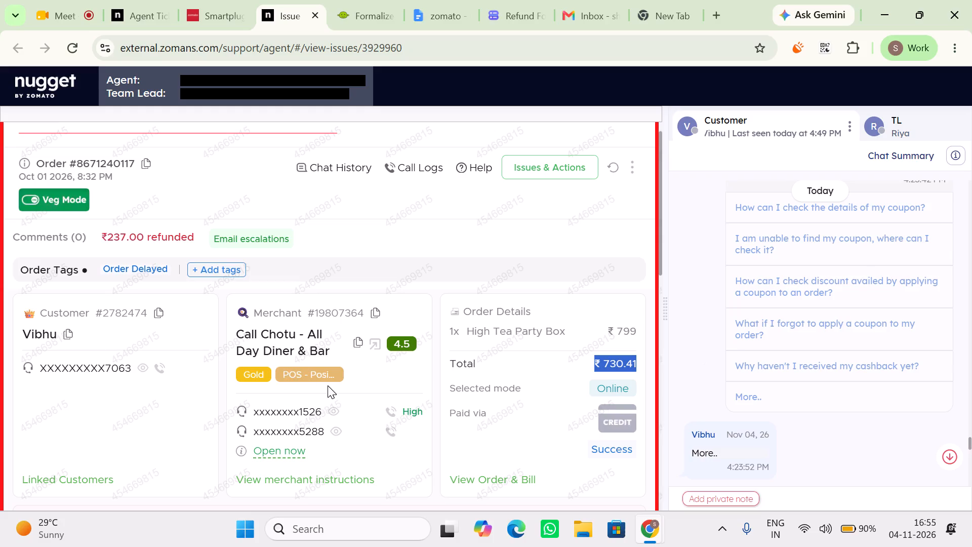
{"action": "left_click_drag", "start_coordinate": [96, 231], "coordinate": [136, 237]}
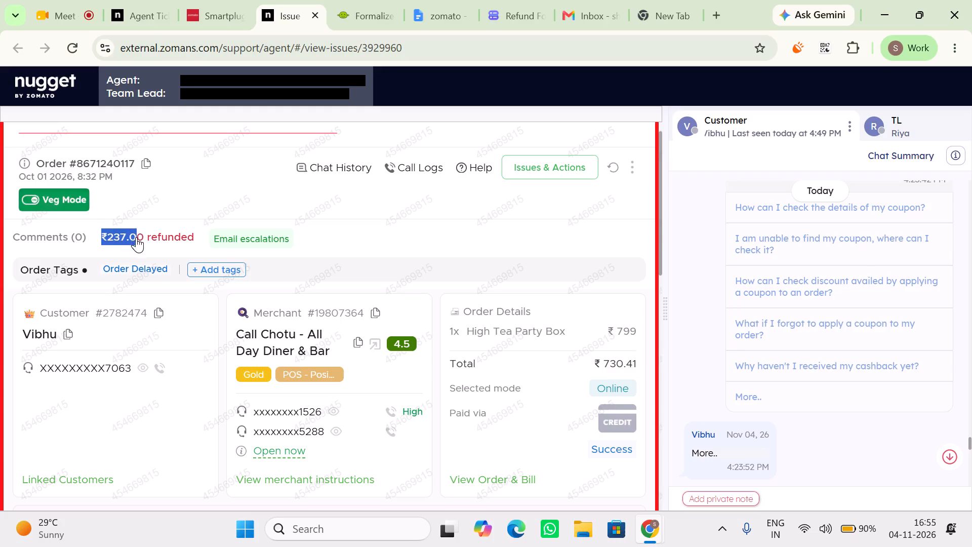
{"action": "left_click_drag", "start_coordinate": [136, 237], "coordinate": [145, 240]}
{"action": "key", "text": "ctrl+c"}
{"action": "key", "text": "ctrl+c"}
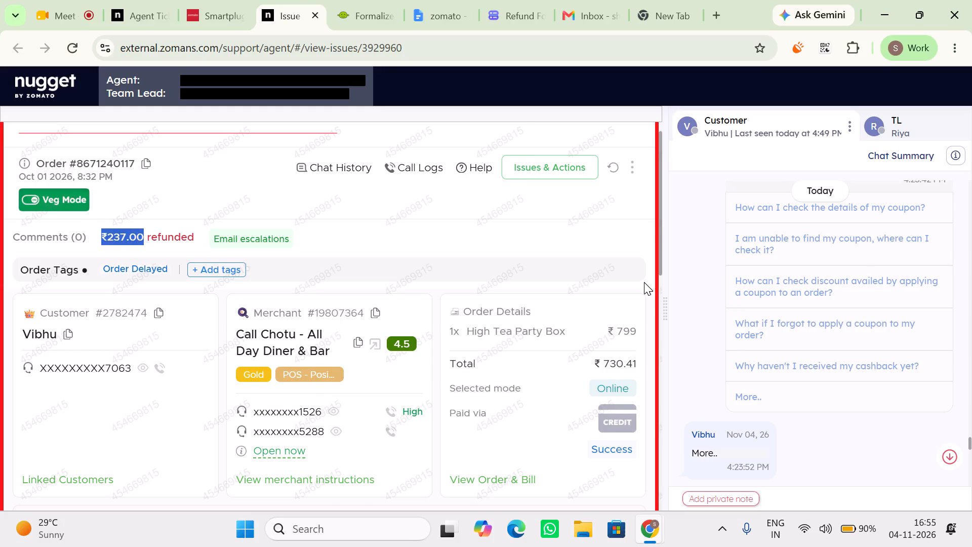
{"action": "scroll", "coordinate": [644, 282], "scroll_direction": "up", "scroll_amount": 3}
{"action": "scroll", "coordinate": [769, 291], "scroll_direction": "up", "scroll_amount": 5}
{"action": "left_click", "coordinate": [678, 0]}
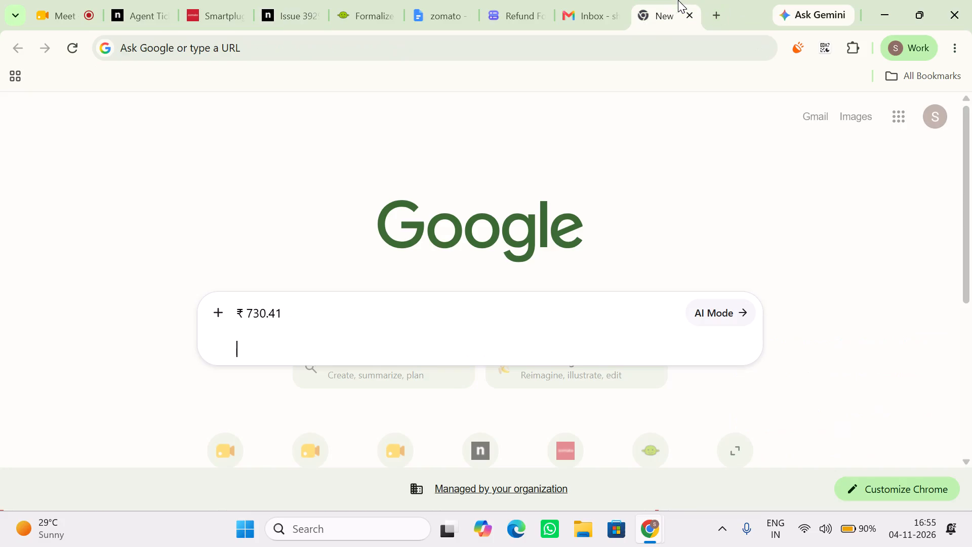
{"action": "left_click", "coordinate": [324, 315]}
{"action": "type", "text": "-"}
{"action": "key", "text": "space"}
{"action": "key", "text": "ctrl+v"}
{"action": "key", "text": "Return"}
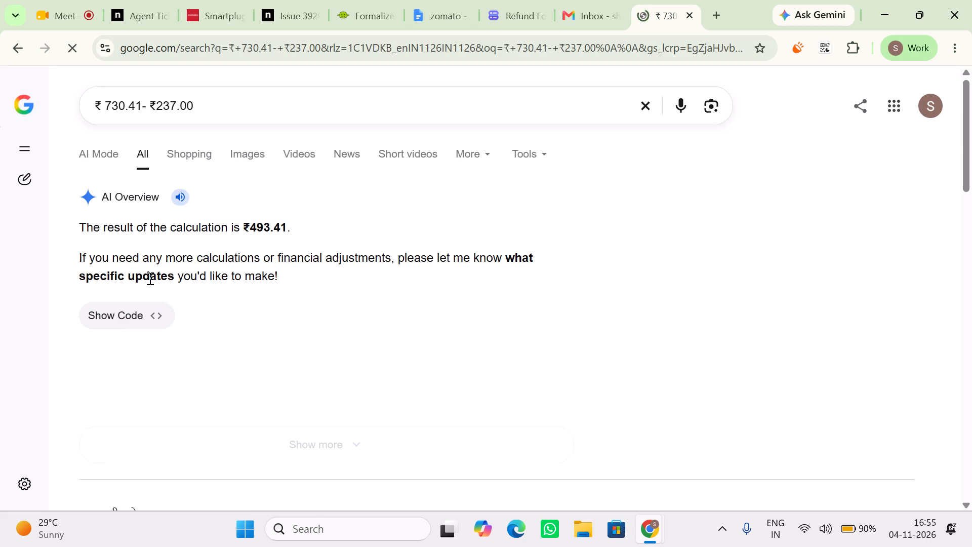
{"action": "triple_click", "coordinate": [262, 230]}
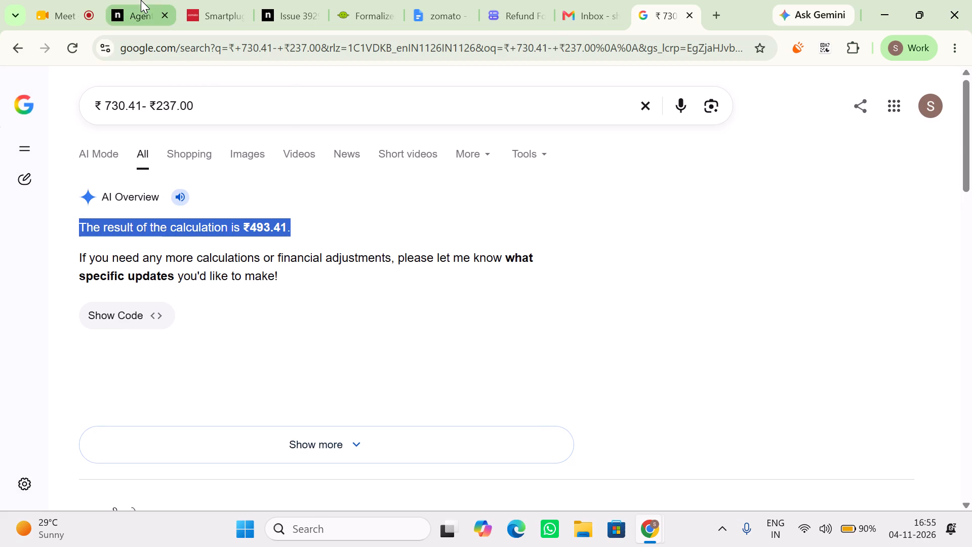
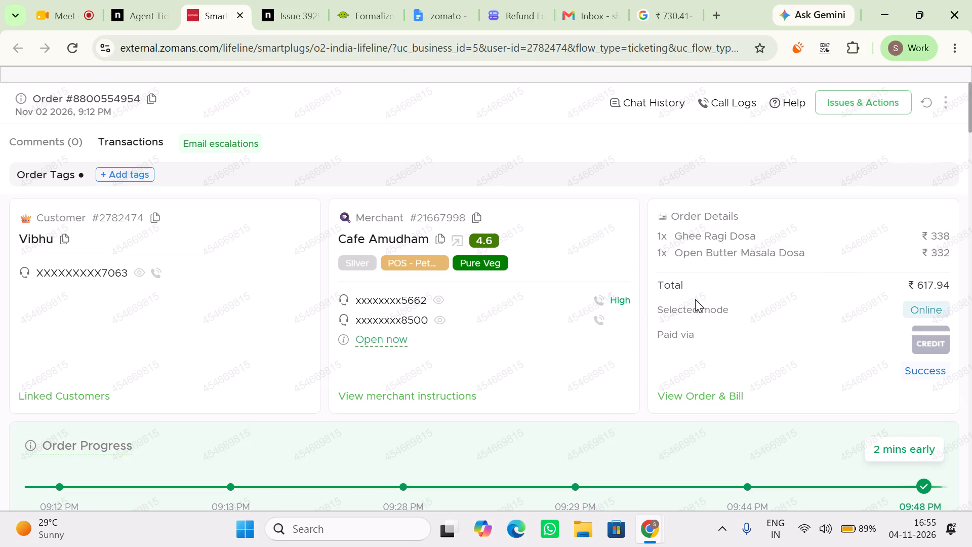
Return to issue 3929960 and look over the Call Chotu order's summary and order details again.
{"action": "left_click", "coordinate": [281, 0]}
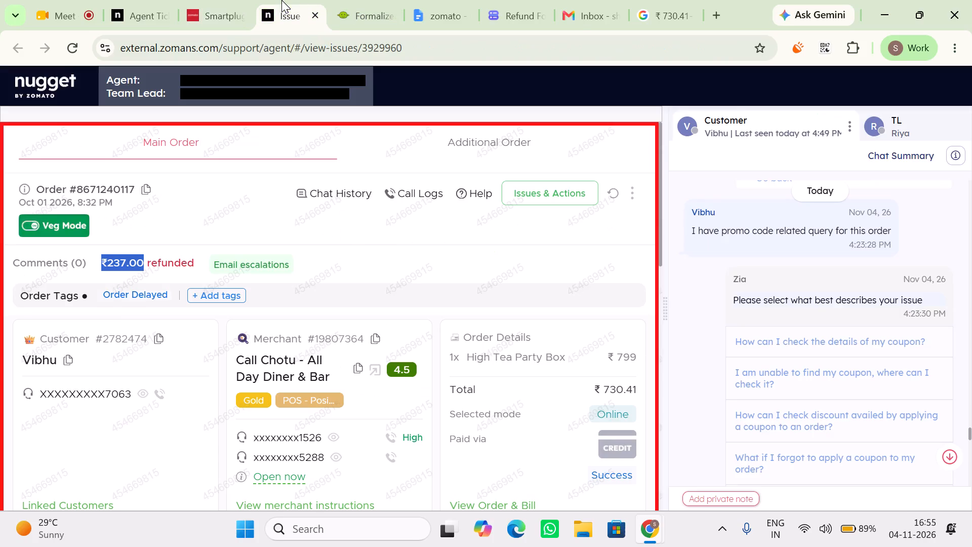
{"action": "scroll", "coordinate": [338, 300], "scroll_direction": "up", "scroll_amount": 1}
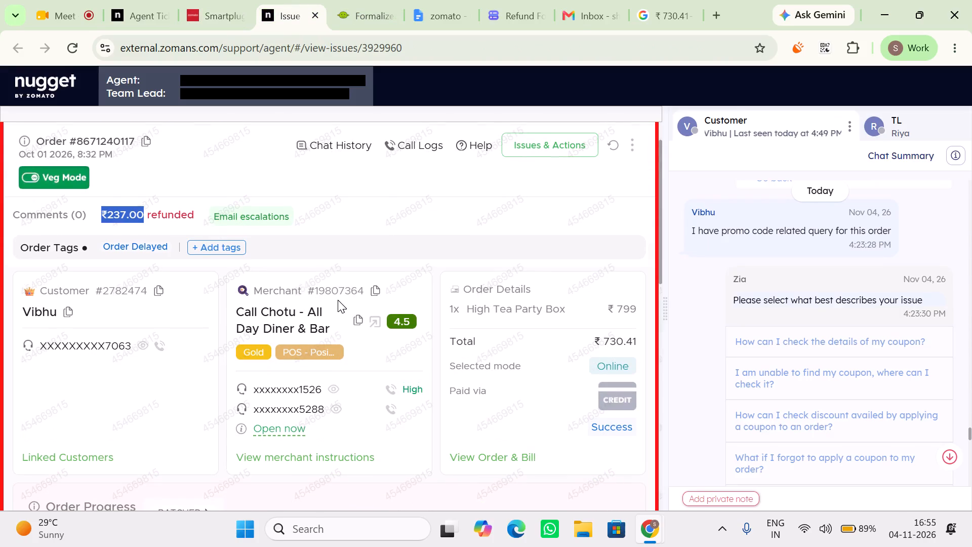
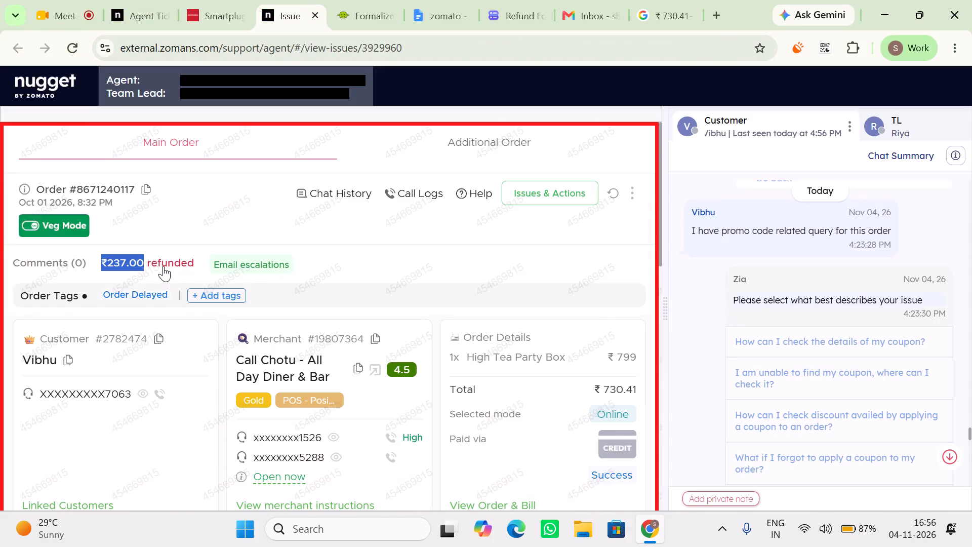
Check the payment and refund transaction details of the Call Chotu order, and close them.
{"action": "left_click", "coordinate": [163, 266]}
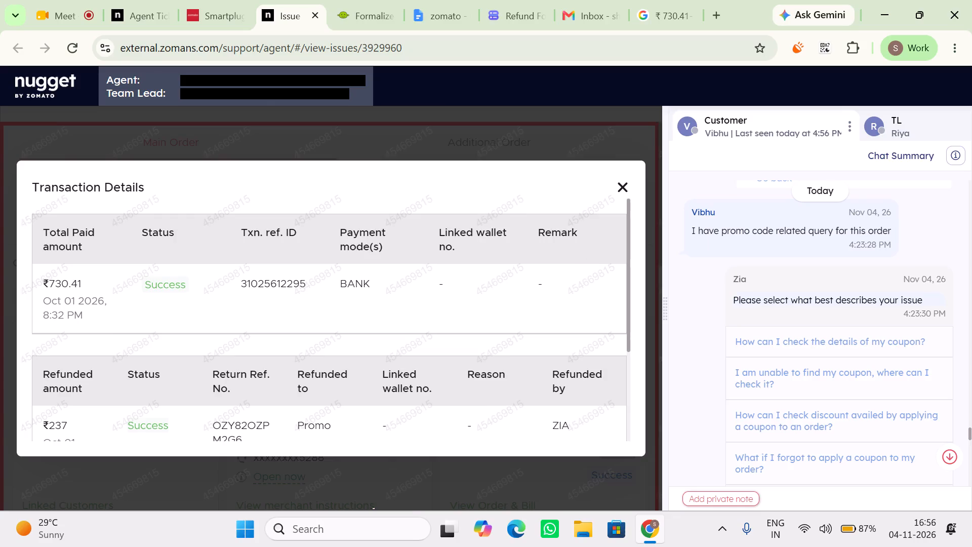
{"action": "left_click", "coordinate": [630, 185]}
Read through the customer's chat with Zia about the refund, compensation and promo code query, briefly checking the Refund Form (Vendor Hotline).
{"action": "scroll", "coordinate": [867, 350], "scroll_direction": "up", "scroll_amount": 2}
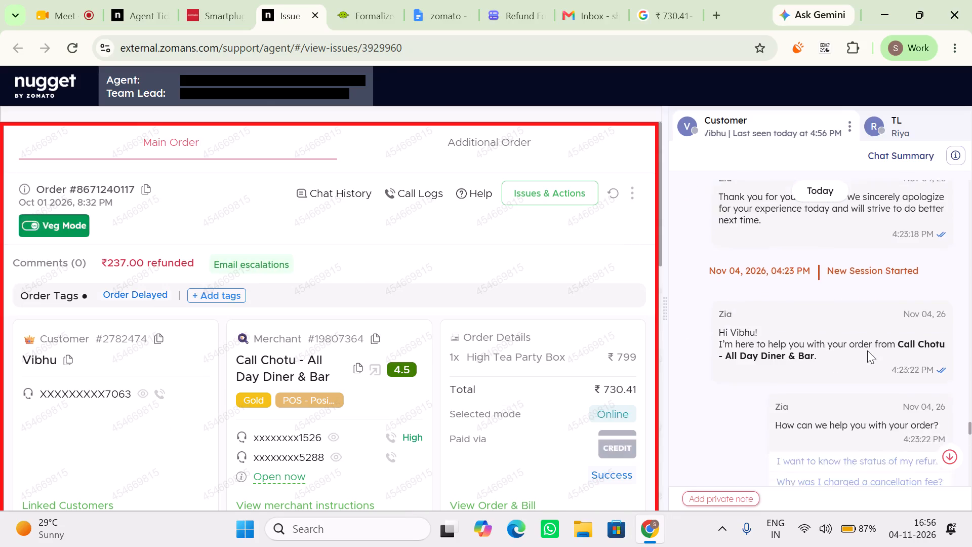
{"action": "scroll", "coordinate": [867, 350], "scroll_direction": "up", "scroll_amount": 4}
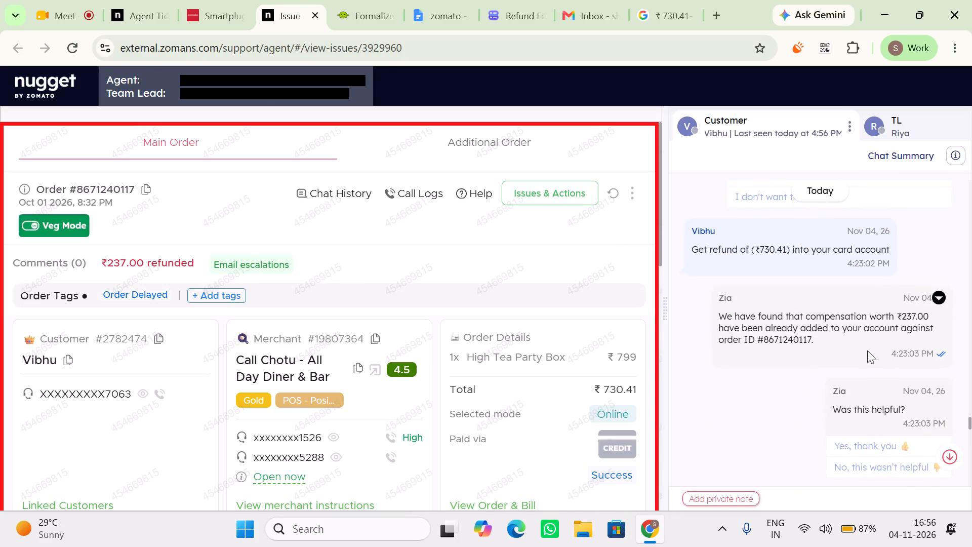
{"action": "triple_click", "coordinate": [826, 318]}
{"action": "scroll", "coordinate": [826, 318], "scroll_direction": "down", "scroll_amount": 2}
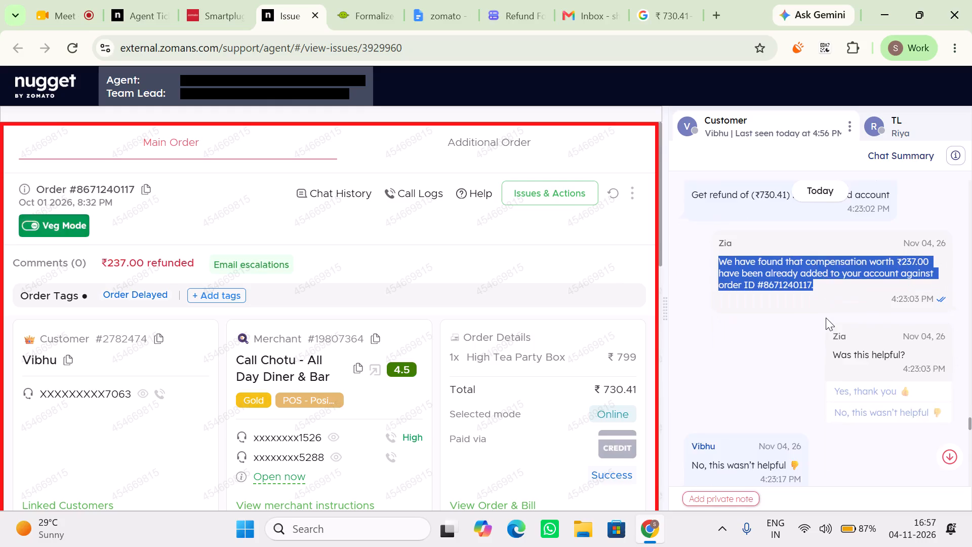
{"action": "scroll", "coordinate": [826, 318], "scroll_direction": "down", "scroll_amount": 2}
{"action": "left_click", "coordinate": [493, 0]}
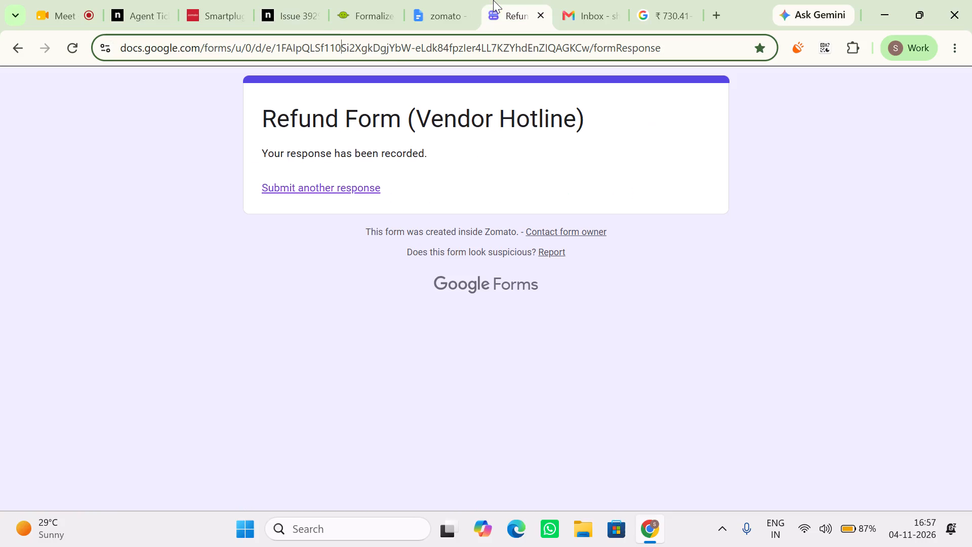
{"action": "left_click", "coordinate": [280, 0]}
{"action": "scroll", "coordinate": [848, 395], "scroll_direction": "down", "scroll_amount": 2}
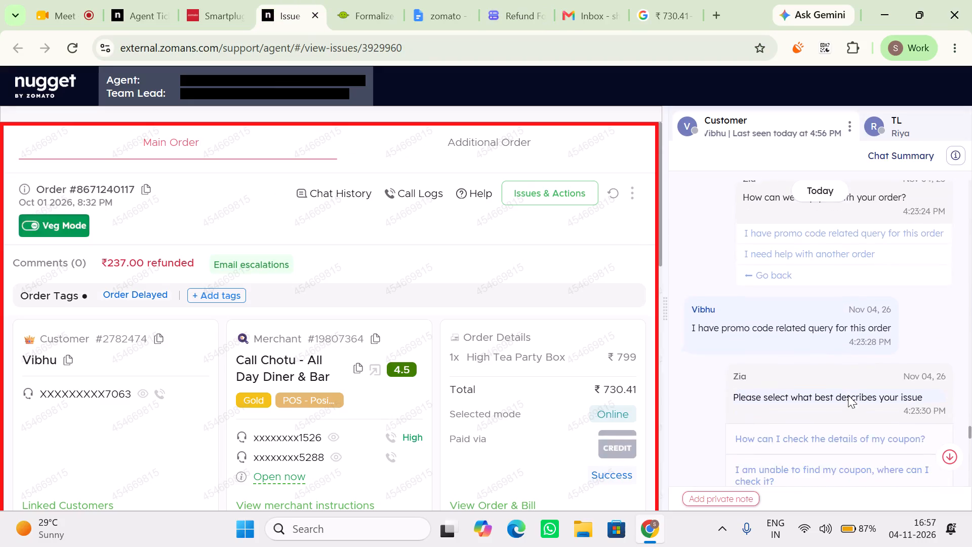
{"action": "scroll", "coordinate": [848, 395], "scroll_direction": "down", "scroll_amount": 3}
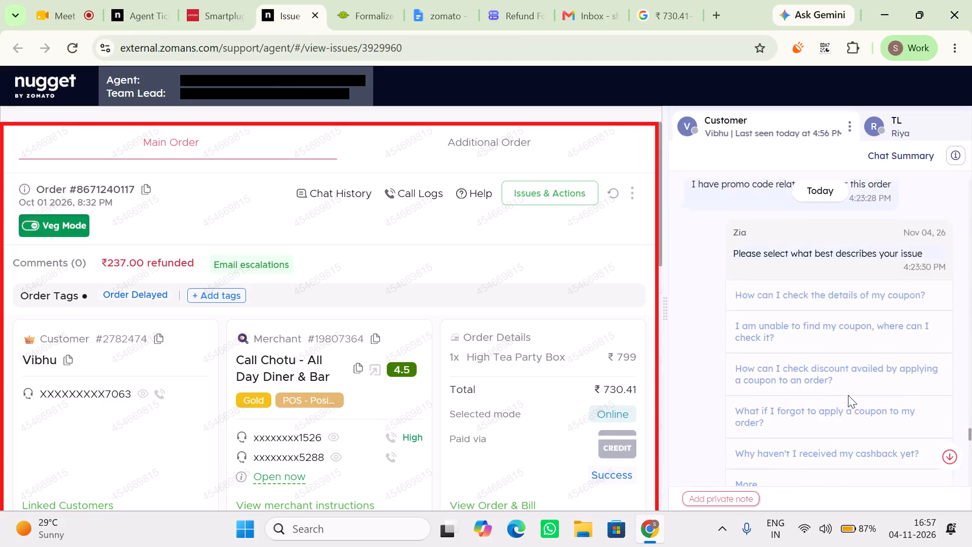
{"action": "scroll", "coordinate": [848, 395], "scroll_direction": "up", "scroll_amount": 2}
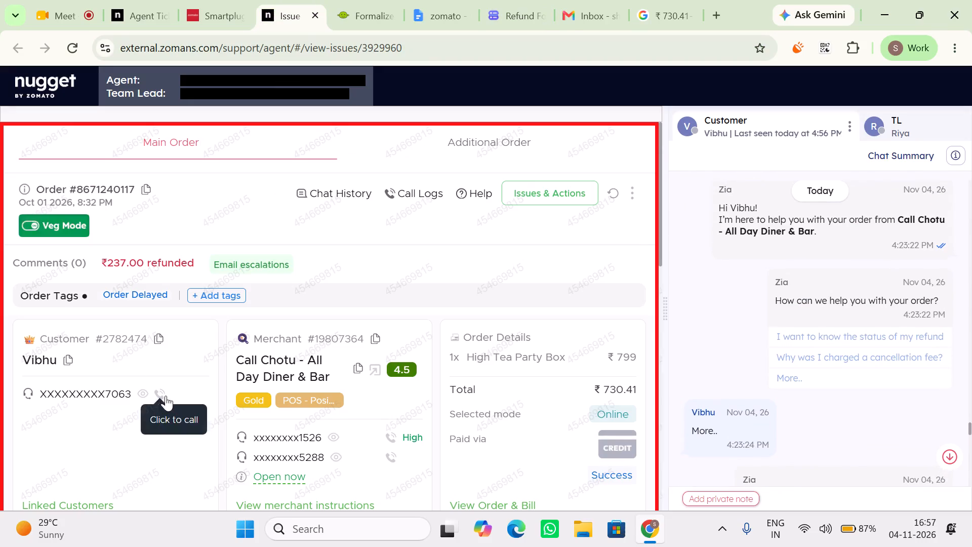
Place a call to the order's customer and go ahead with the callback connection.
{"action": "left_click", "coordinate": [161, 394]}
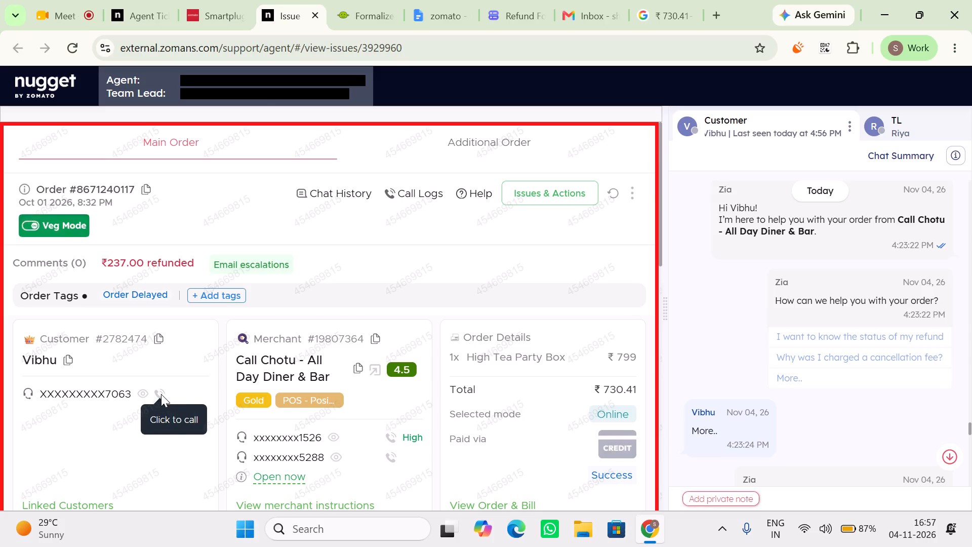
{"action": "left_click", "coordinate": [625, 395]}
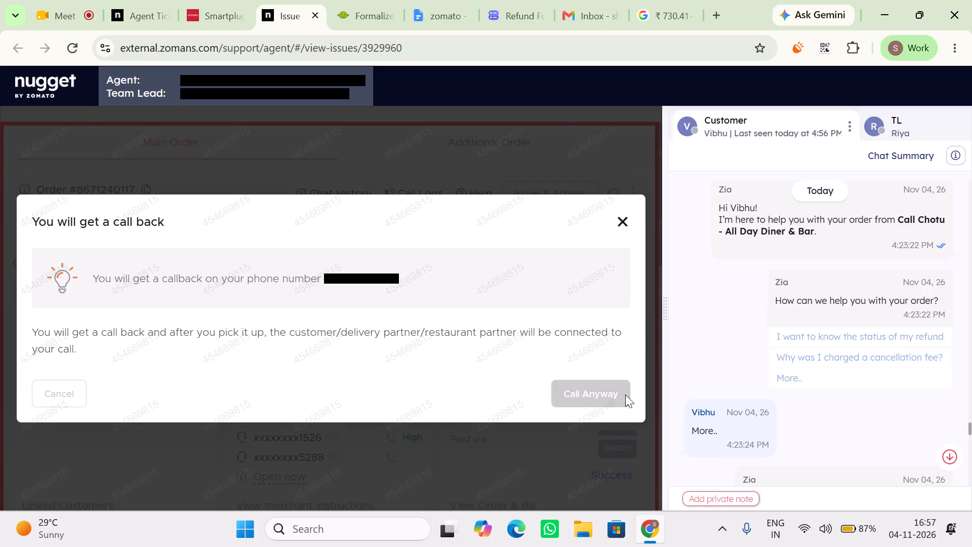
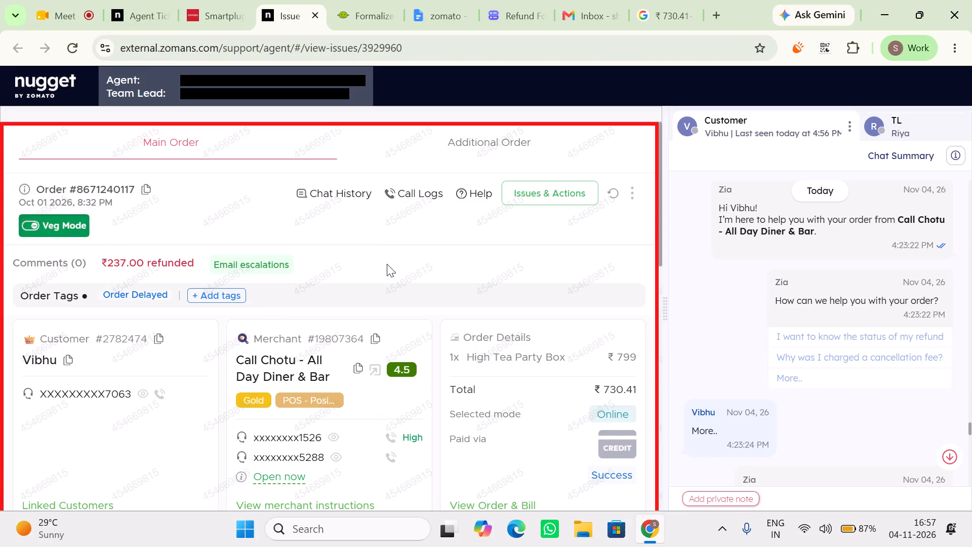
Look over the Call Chotu order's page, from its order progress and tracking to the delivery partner details and comments.
{"action": "scroll", "coordinate": [355, 317], "scroll_direction": "up", "scroll_amount": 2}
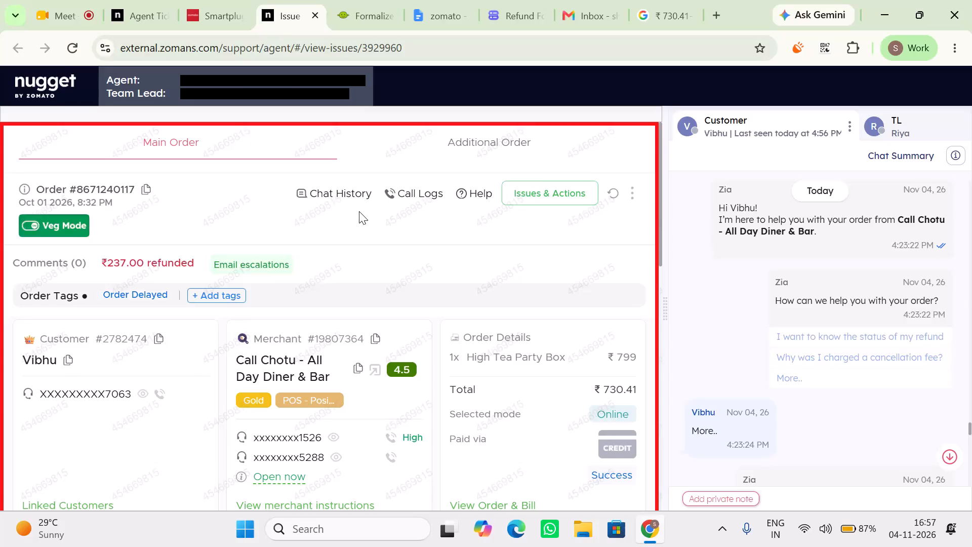
{"action": "scroll", "coordinate": [359, 211], "scroll_direction": "down", "scroll_amount": 2}
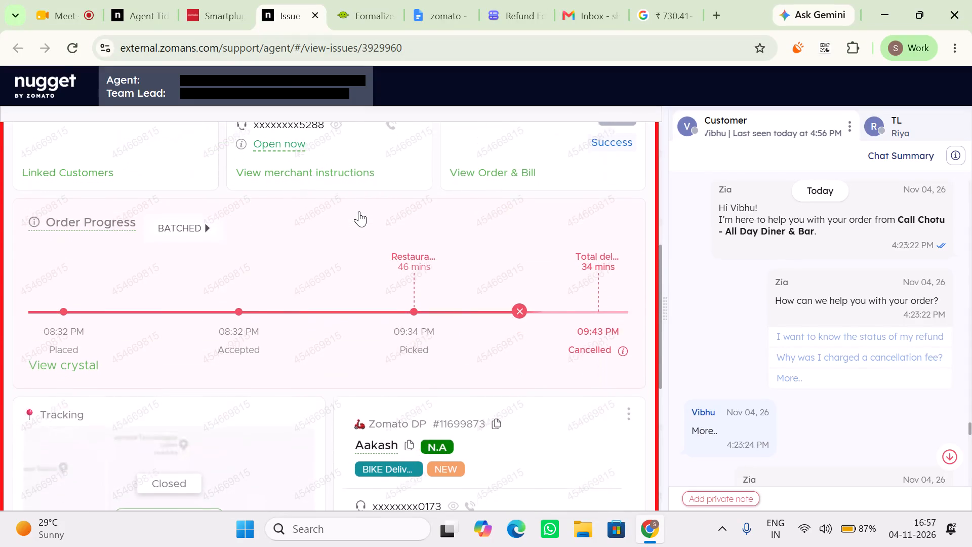
{"action": "scroll", "coordinate": [359, 211], "scroll_direction": "right", "scroll_amount": 1}
{"action": "scroll", "coordinate": [359, 211], "scroll_direction": "down", "scroll_amount": 1}
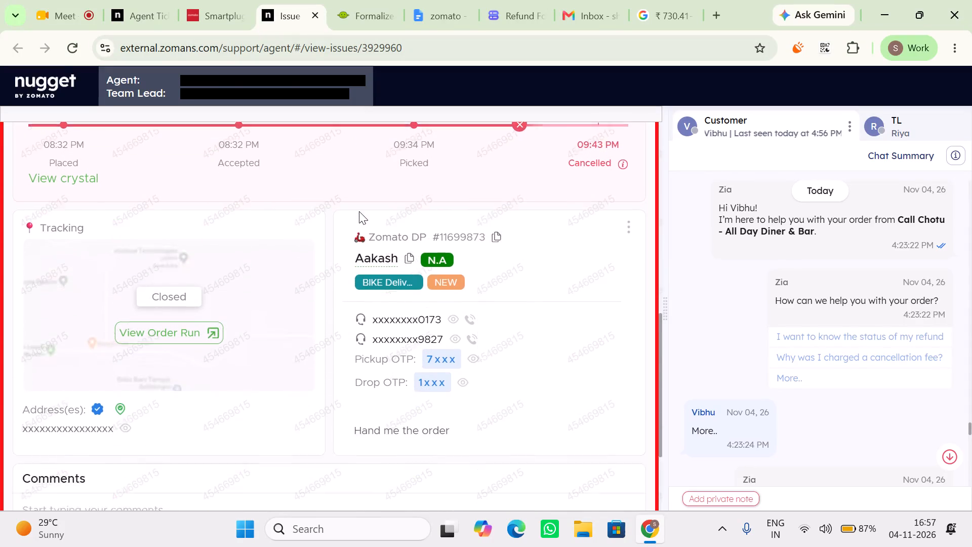
{"action": "scroll", "coordinate": [359, 211], "scroll_direction": "down", "scroll_amount": 2}
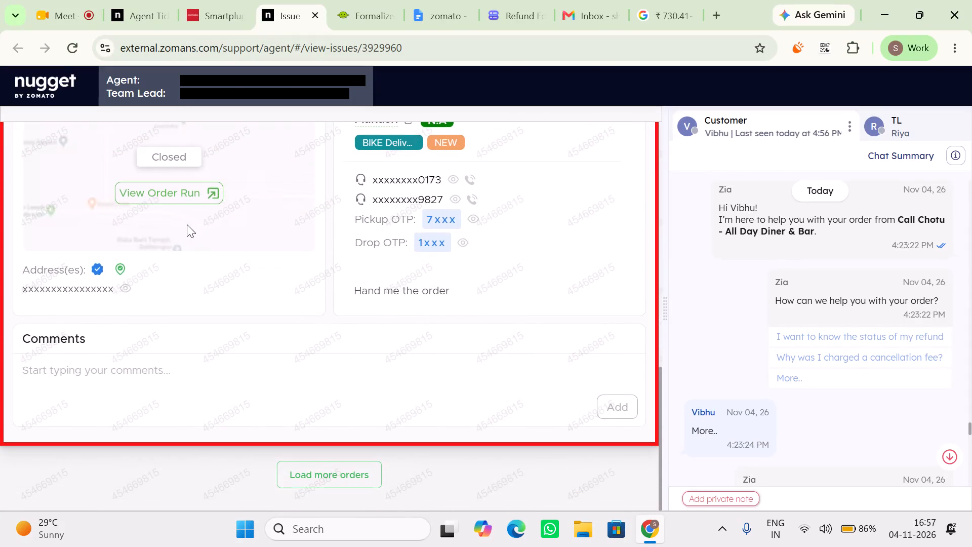
{"action": "scroll", "coordinate": [187, 224], "scroll_direction": "up", "scroll_amount": 4}
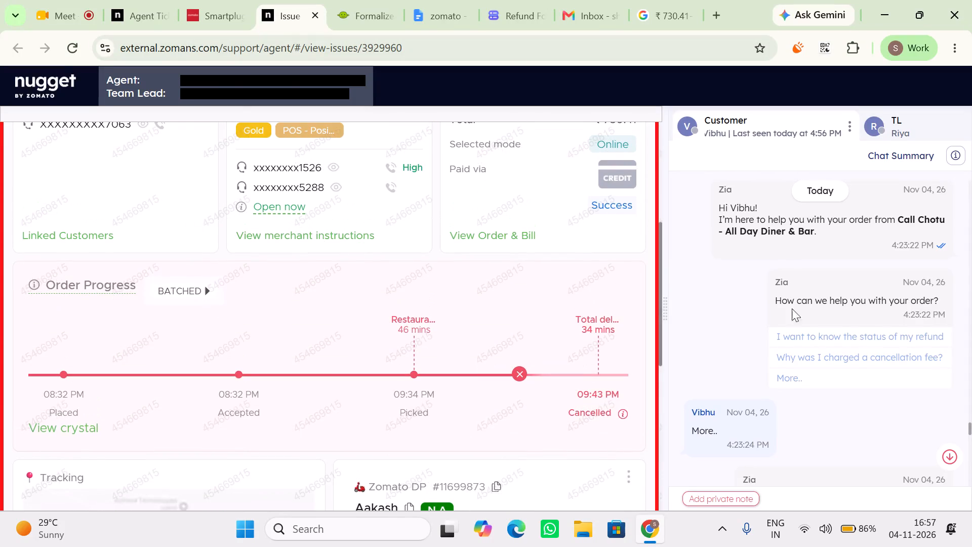
Read back through the customer's earlier chat with Zia about the refund to card, the waived charges and the previous session.
{"action": "scroll", "coordinate": [792, 308], "scroll_direction": "up", "scroll_amount": 3}
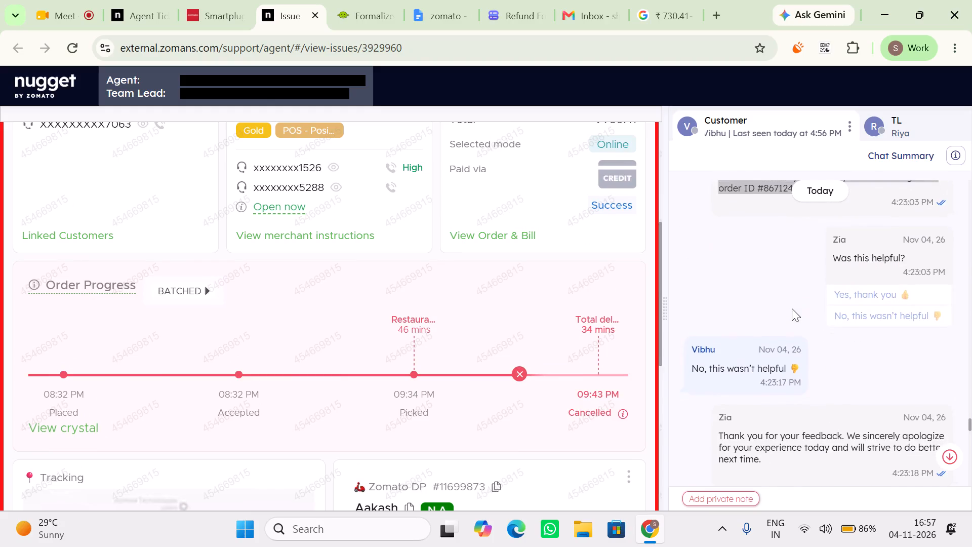
{"action": "scroll", "coordinate": [792, 308], "scroll_direction": "up", "scroll_amount": 3}
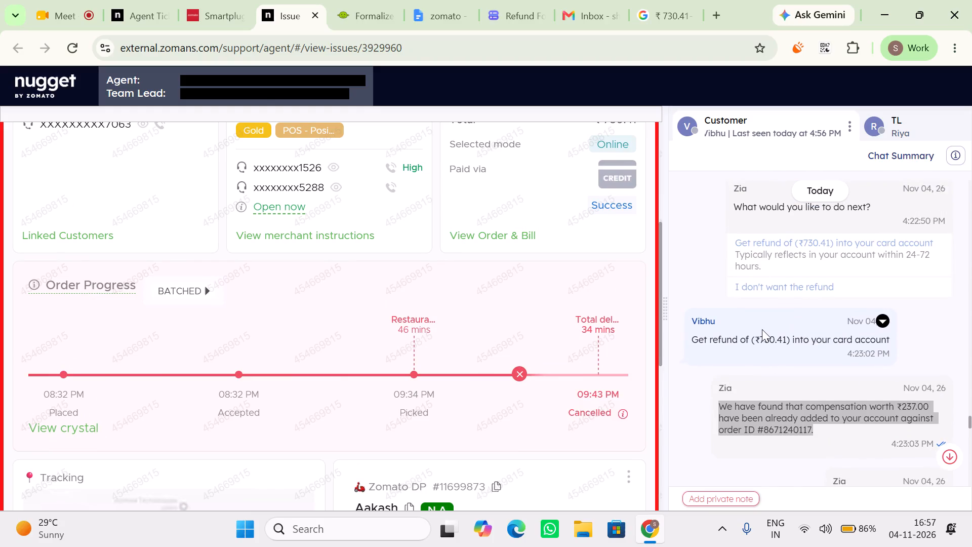
{"action": "scroll", "coordinate": [762, 329], "scroll_direction": "up", "scroll_amount": 5}
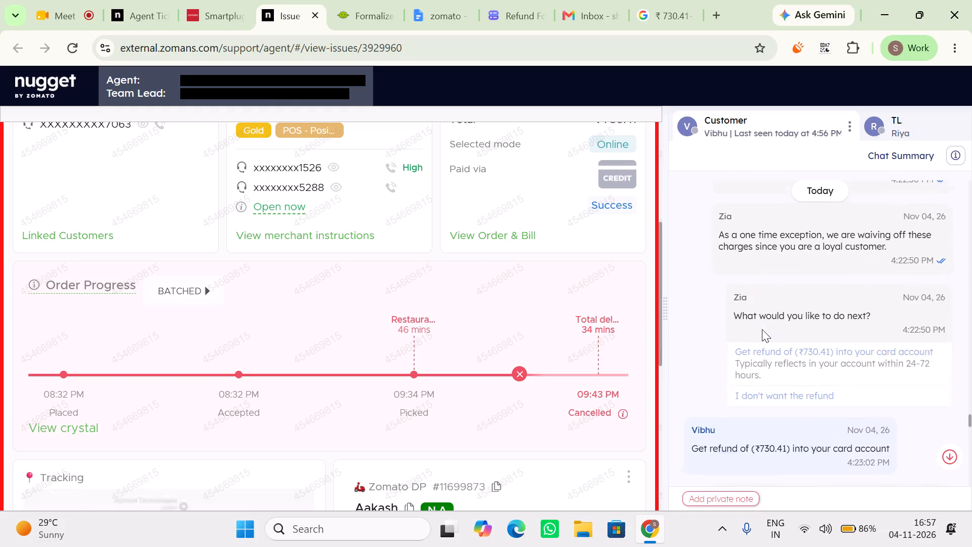
{"action": "scroll", "coordinate": [762, 329], "scroll_direction": "up", "scroll_amount": 4}
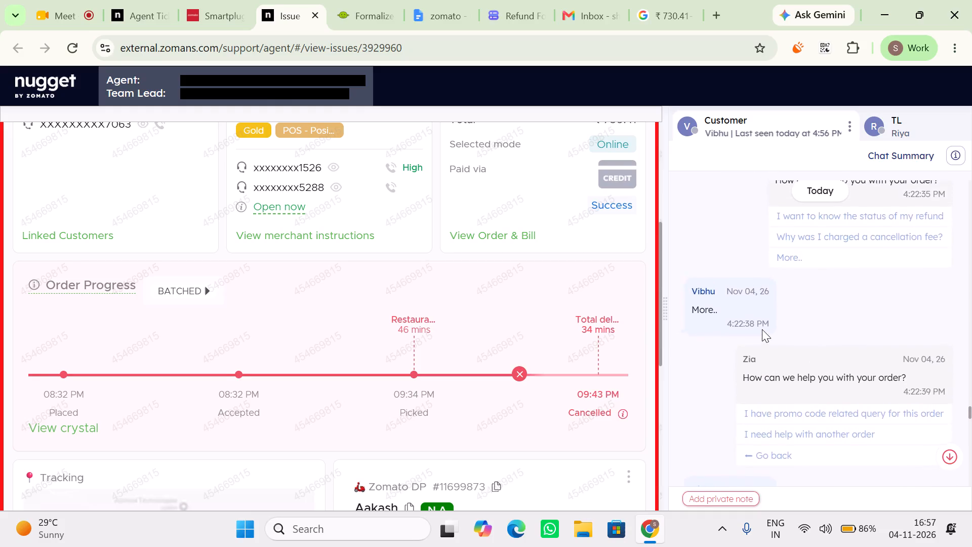
{"action": "scroll", "coordinate": [762, 329], "scroll_direction": "up", "scroll_amount": 3}
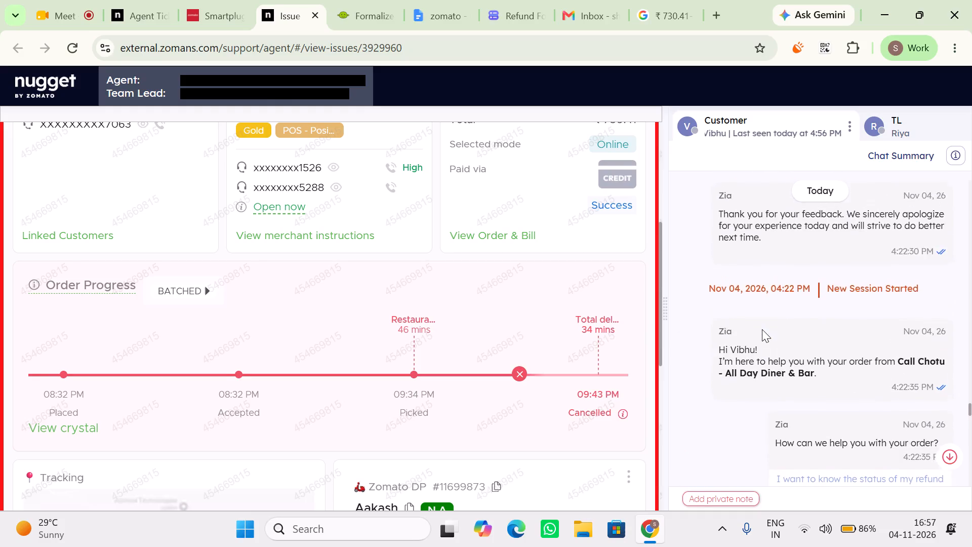
{"action": "scroll", "coordinate": [762, 329], "scroll_direction": "up", "scroll_amount": 2}
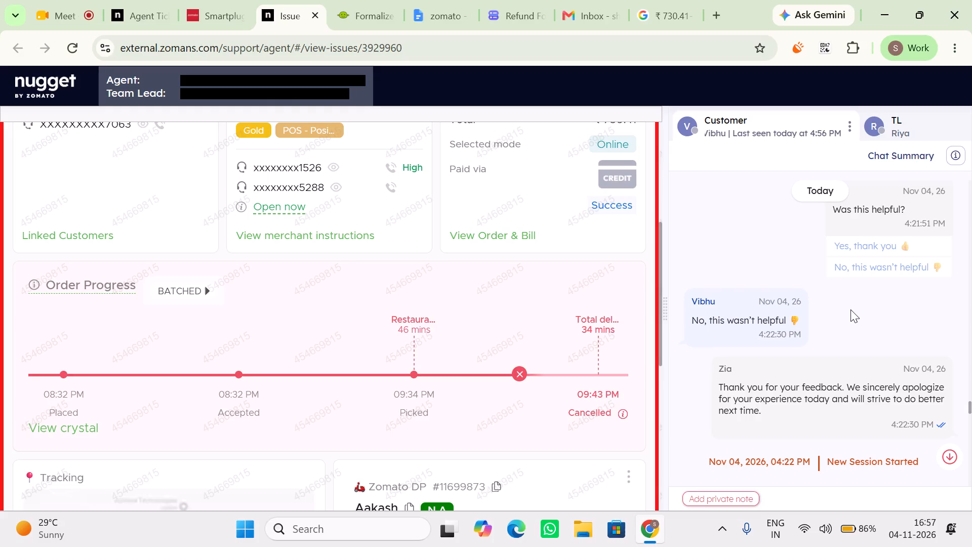
{"action": "scroll", "coordinate": [668, 226], "scroll_direction": "up", "scroll_amount": 9}
Call the order's customer again and go ahead with the callback connection.
{"action": "scroll", "coordinate": [216, 319], "scroll_direction": "up", "scroll_amount": 8}
{"action": "left_click", "coordinate": [160, 395]}
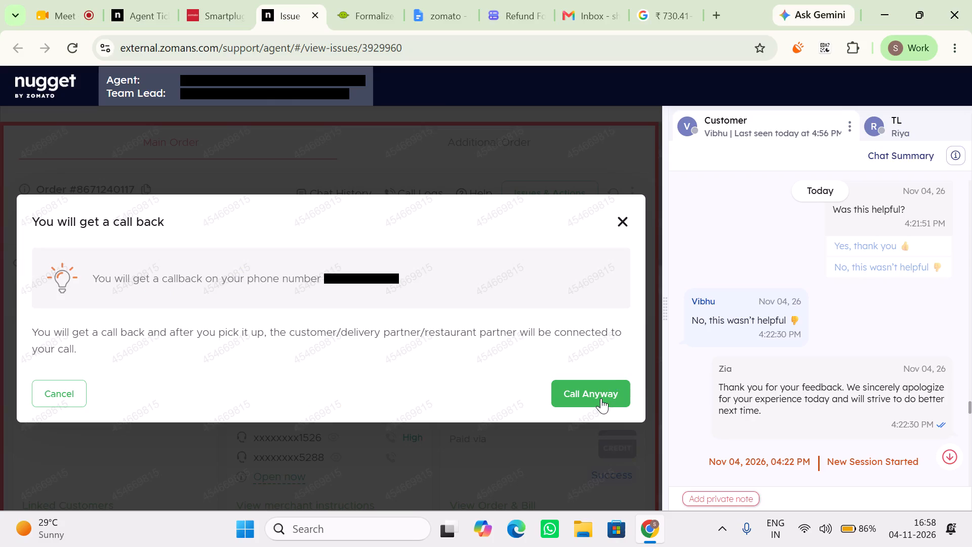
{"action": "left_click", "coordinate": [601, 398]}
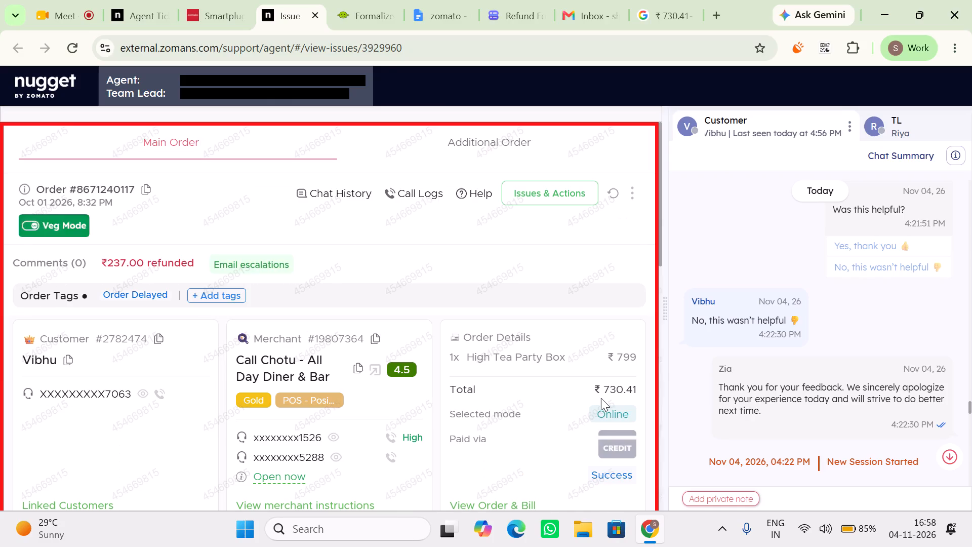
Open the order's call logs and check the entries for calls made to the customer.
{"action": "left_click", "coordinate": [410, 192]}
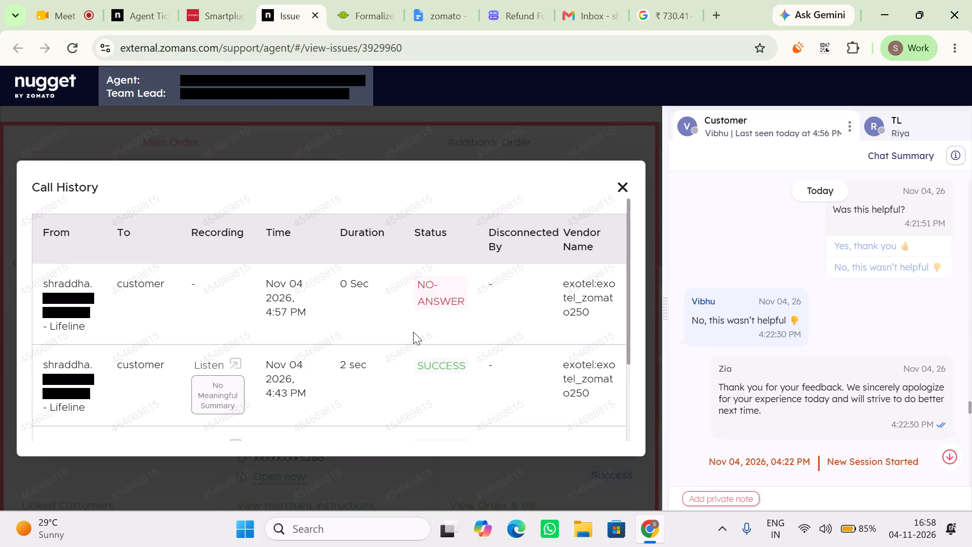
{"action": "scroll", "coordinate": [380, 340], "scroll_direction": "down", "scroll_amount": 6}
{"action": "scroll", "coordinate": [380, 340], "scroll_direction": "up", "scroll_amount": 5}
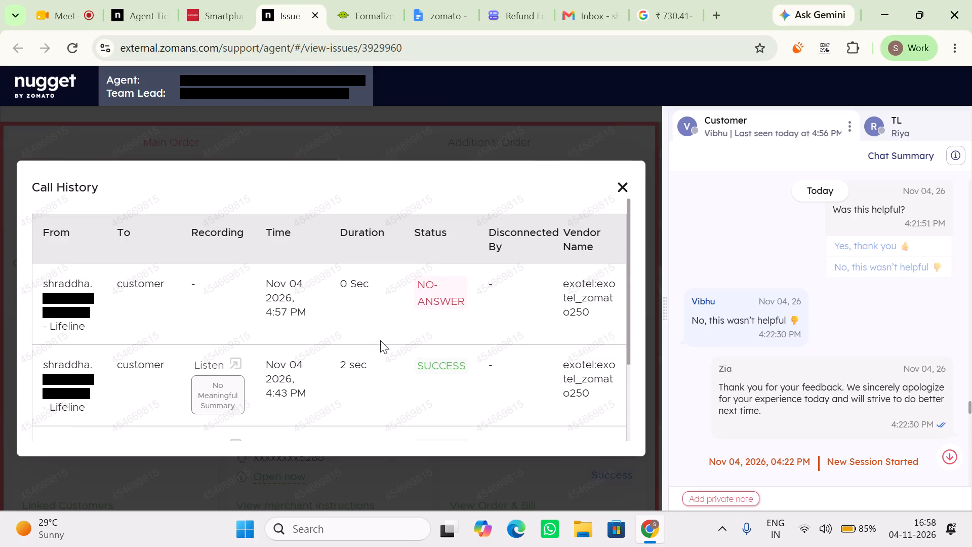
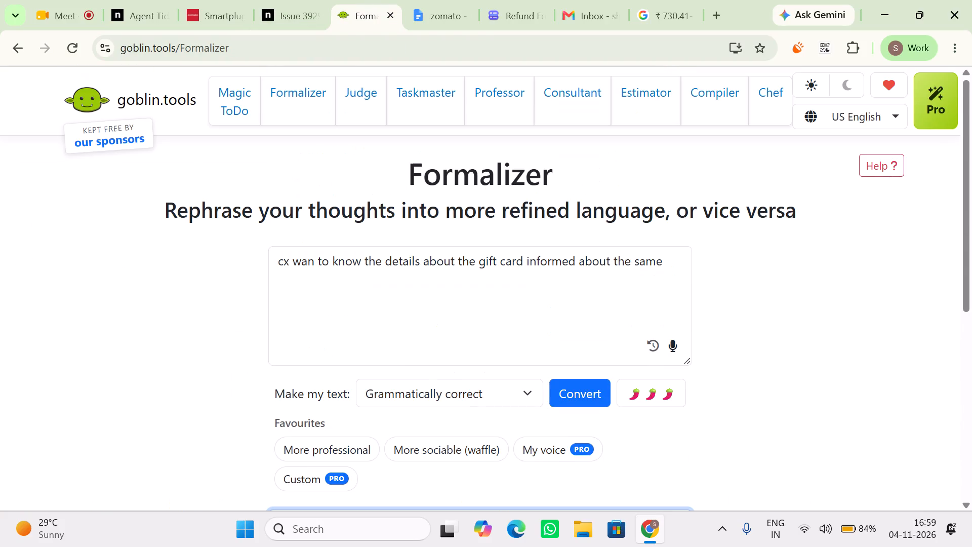
Replace the Formalizer draft with a note that cx has a refund concern, the remaining refund must be provided, but the cx call went unanswered.
{"action": "triple_click", "coordinate": [413, 252]}
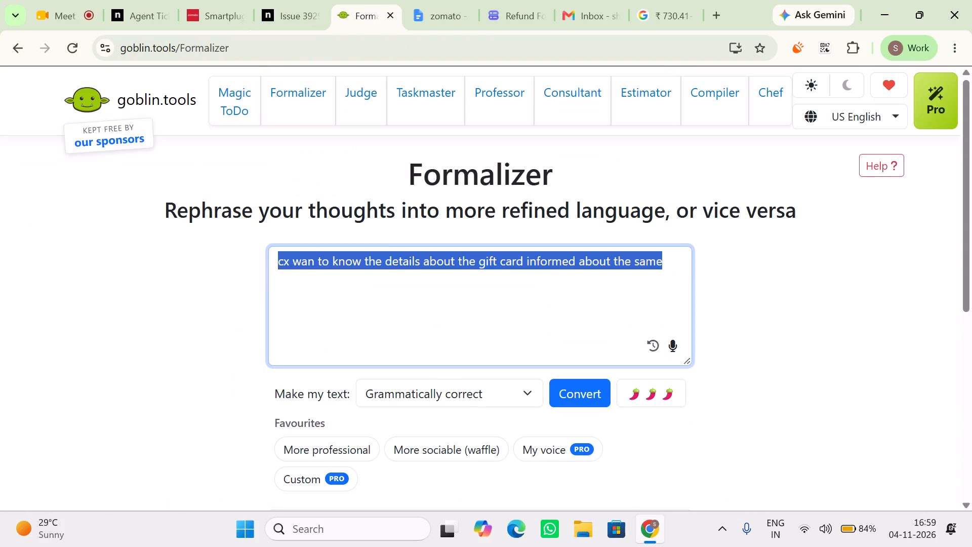
{"action": "type", "text": "cxx"}
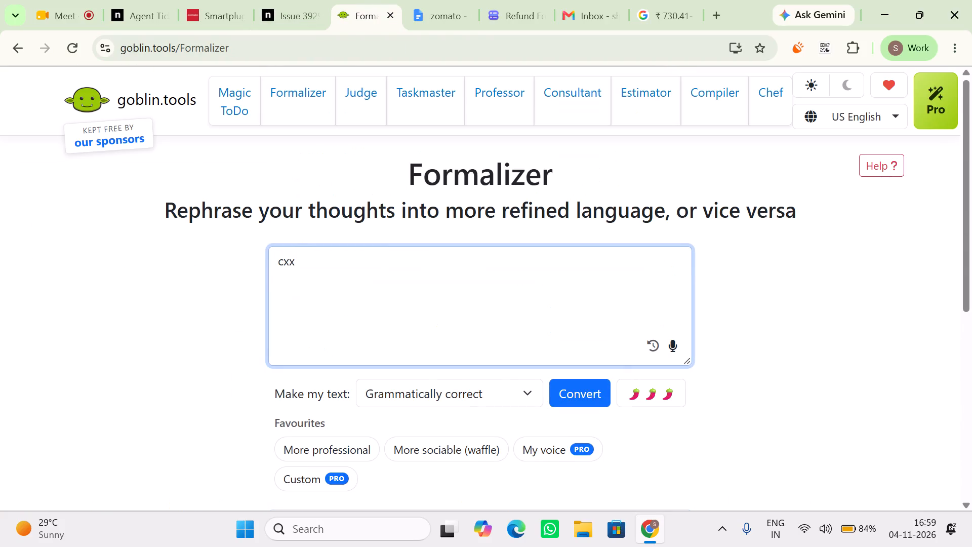
{"action": "key", "text": "space"}
{"action": "key", "text": "BackSpace"}
{"action": "key", "text": "BackSpace"}
{"action": "key", "text": "space"}
{"action": "type", "text": "has concern"}
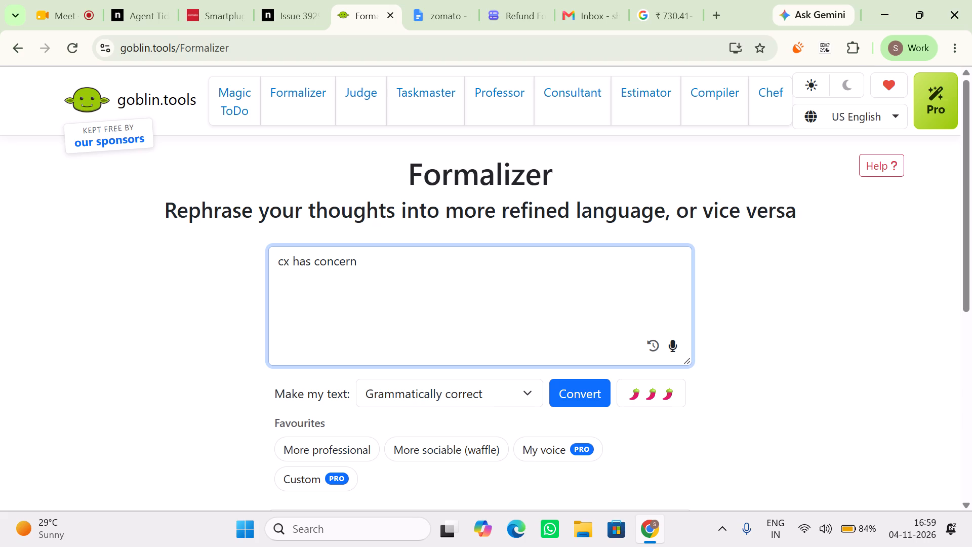
{"action": "type", "text": "related to"}
{"action": "key", "text": "space"}
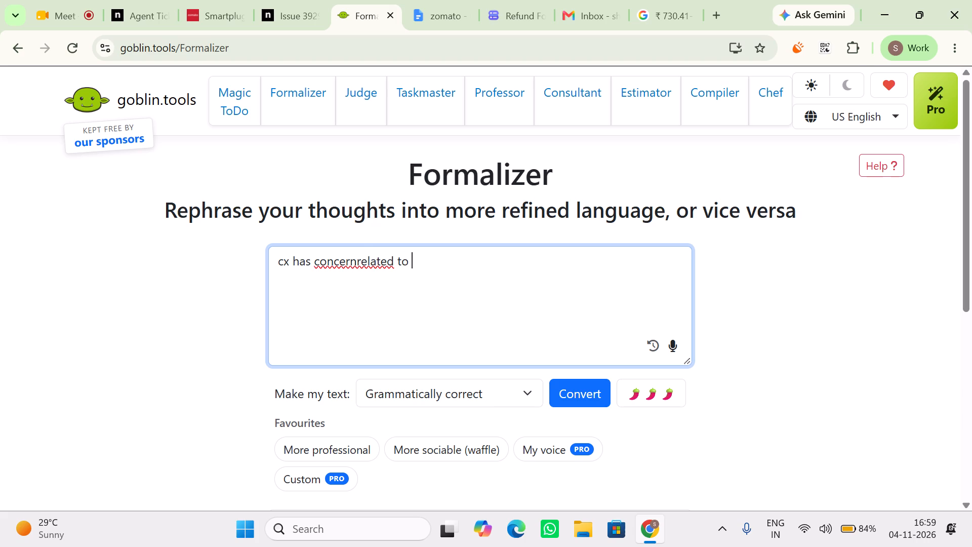
{"action": "key", "text": "BackSpace"}
{"action": "key", "text": "BackSpace"}
{"action": "key", "text": "BackSpace"}
{"action": "key", "text": "BackSpace"}
{"action": "key", "text": "BackSpace"}
{"action": "key", "text": "BackSpace"}
{"action": "key", "text": "BackSpace"}
{"action": "key", "text": "BackSpace"}
{"action": "key", "text": "BackSpace"}
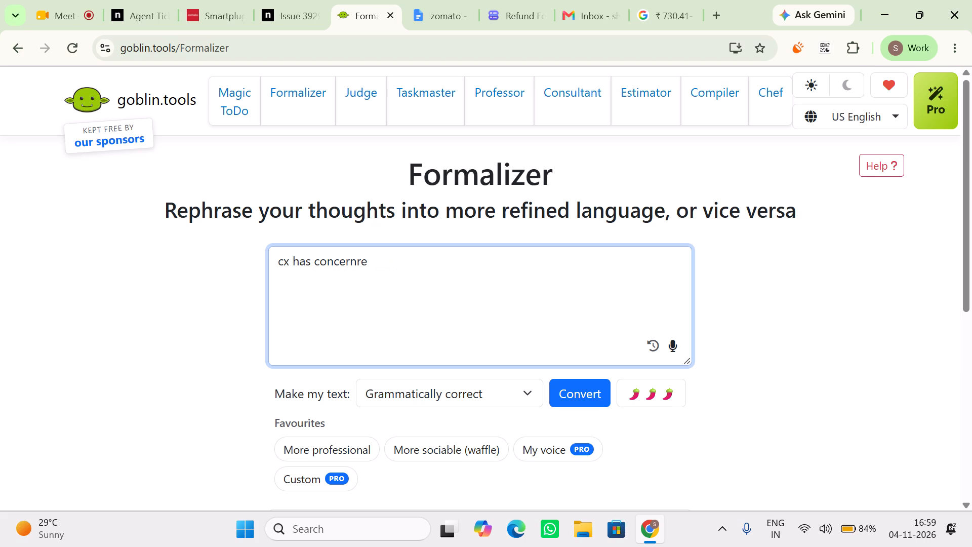
{"action": "key", "text": "BackSpace"}
{"action": "key", "text": "space"}
{"action": "type", "text": "related to the reufn about af"}
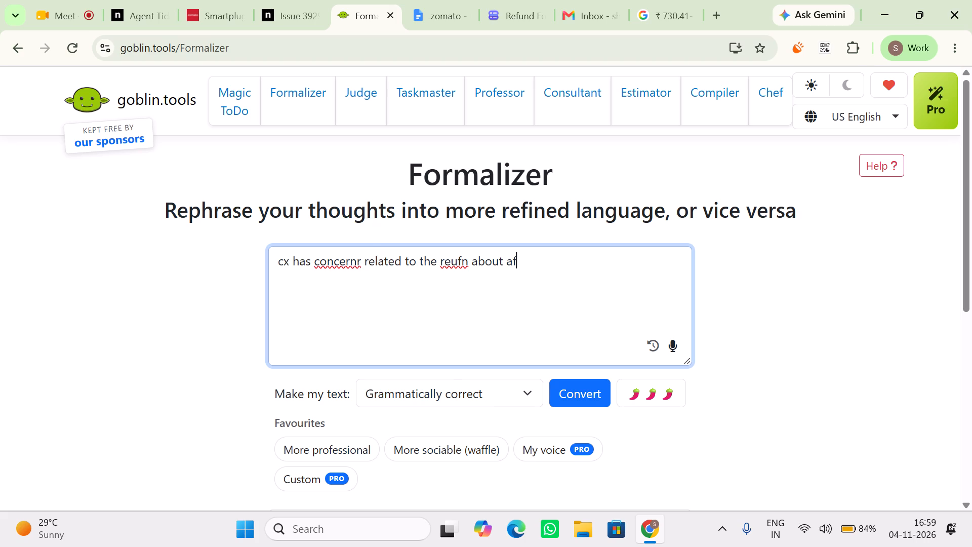
{"action": "type", "text": "ter checking the"}
{"action": "key", "text": "space"}
{"action": "type", "text": "the detils"}
{"action": "key", "text": "space"}
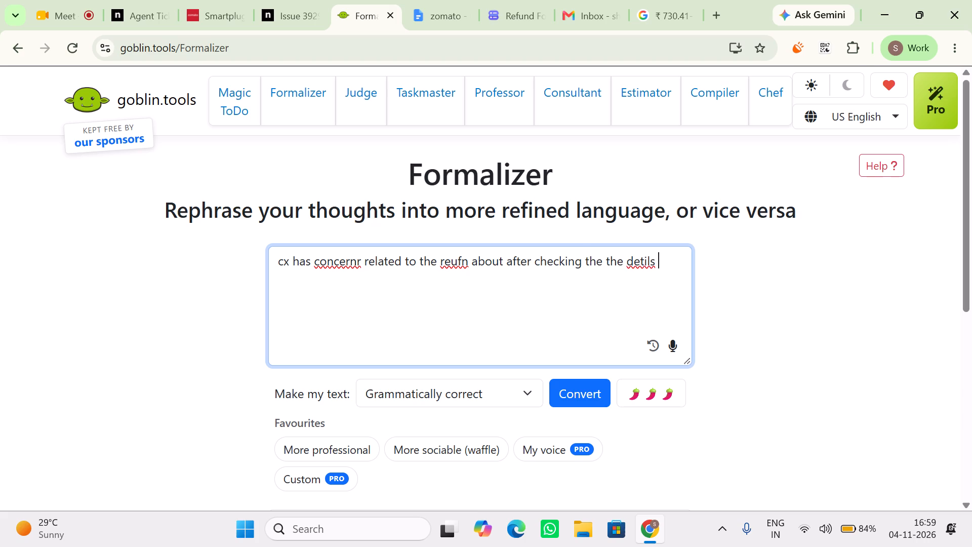
{"action": "type", "text": "need to provide the"}
{"action": "key", "text": "space"}
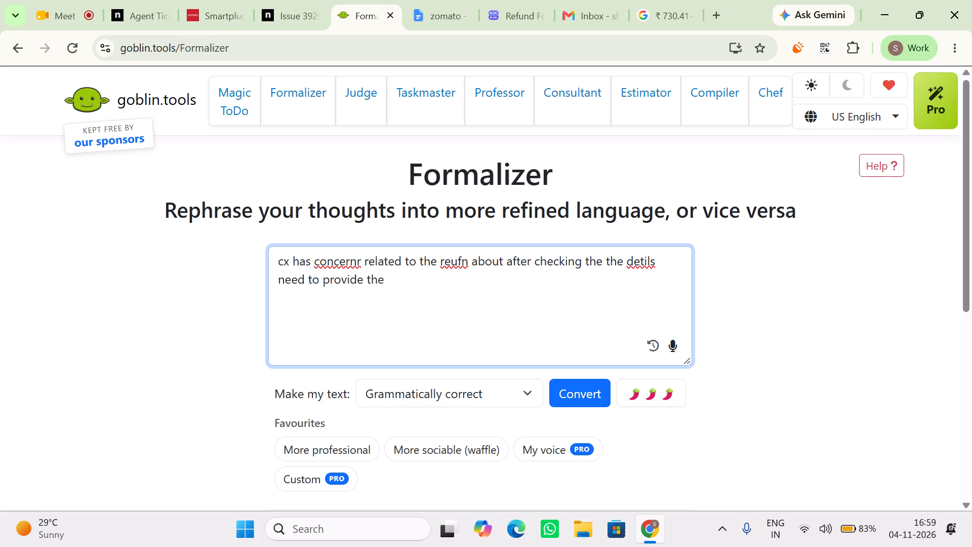
{"action": "type", "text": "remiangingrefund"}
{"action": "key", "text": "space"}
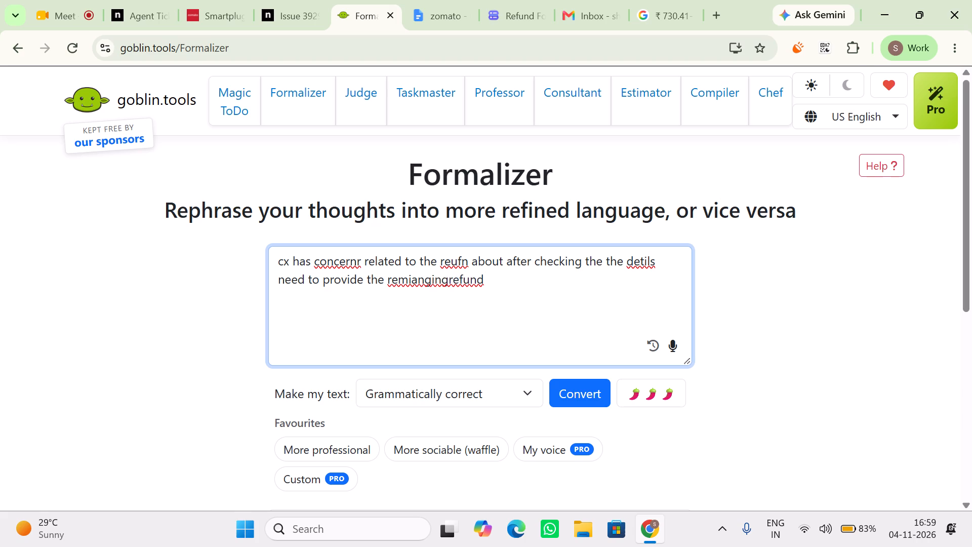
{"action": "type", "text": "ut the cx is"}
{"action": "key", "text": "space"}
{"action": "key", "text": "BackSpace"}
{"action": "key", "text": "BackSpace"}
{"action": "key", "text": "BackSpace"}
{"action": "key", "text": "h"}
{"action": "key", "text": "BackSpace"}
{"action": "type", "text": "call went unaswered"}
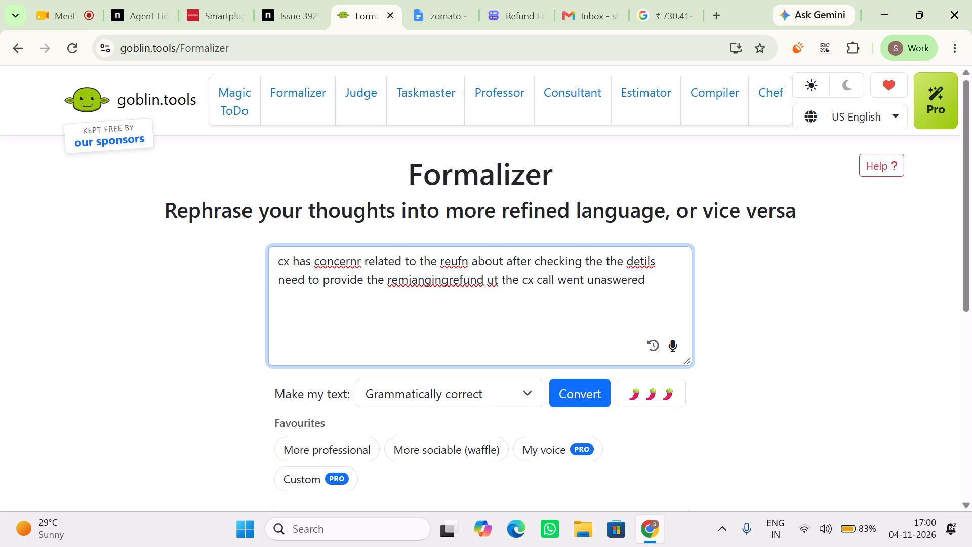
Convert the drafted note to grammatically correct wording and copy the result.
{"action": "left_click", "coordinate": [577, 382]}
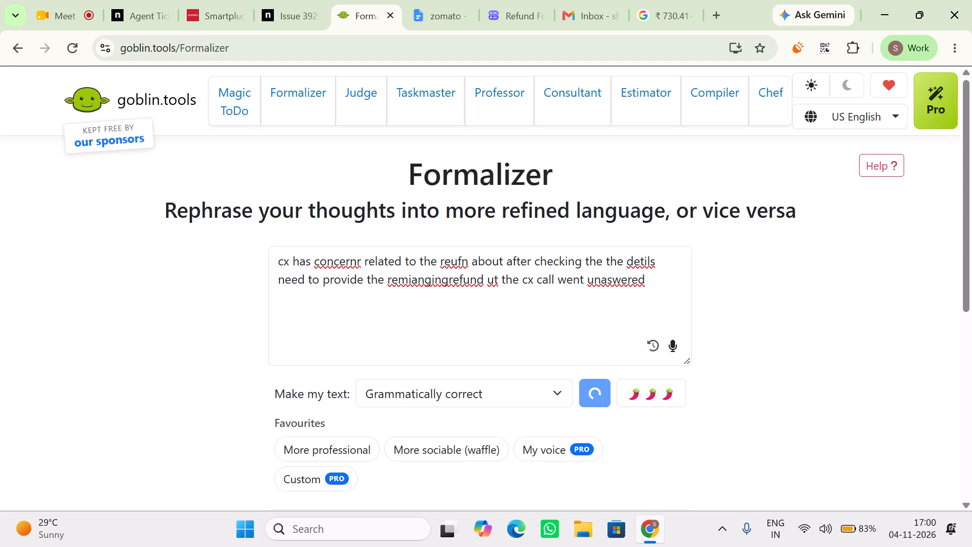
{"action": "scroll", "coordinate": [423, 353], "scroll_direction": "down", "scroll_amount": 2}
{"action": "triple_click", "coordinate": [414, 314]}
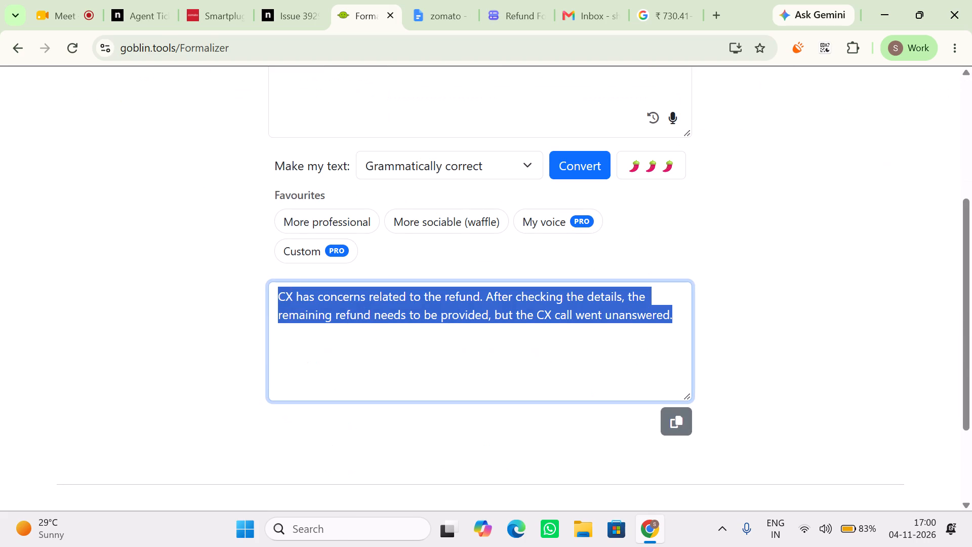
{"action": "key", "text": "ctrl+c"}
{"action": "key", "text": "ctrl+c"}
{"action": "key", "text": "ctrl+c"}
Extend the draft note with "so we are not able to provide the info" and convert it to grammatically correct wording again.
{"action": "scroll", "coordinate": [489, 322], "scroll_direction": "up", "scroll_amount": 4}
{"action": "left_click", "coordinate": [658, 281]}
{"action": "key", "text": "space"}
{"action": "type", "text": "so we are not able to provide the"}
{"action": "key", "text": "space"}
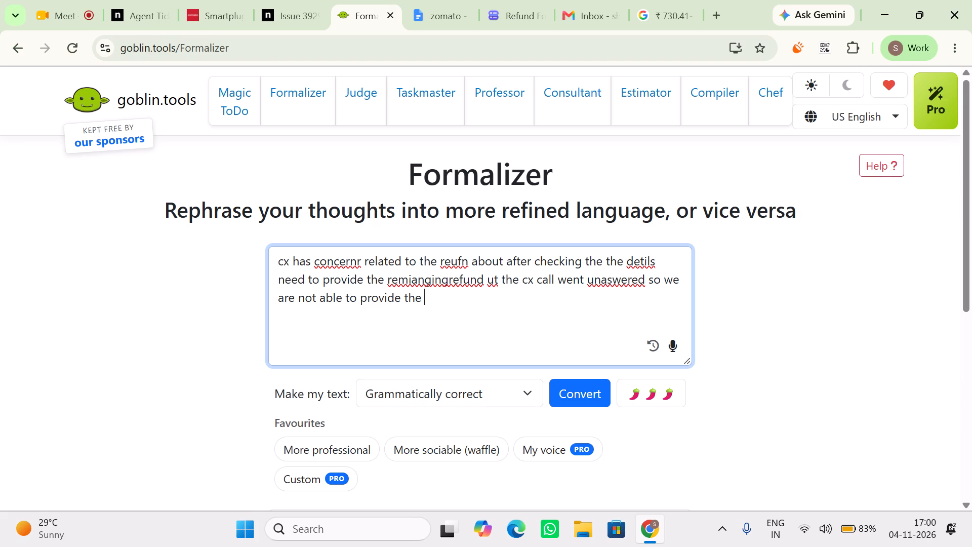
{"action": "type", "text": "info"}
{"action": "left_click", "coordinate": [600, 384]}
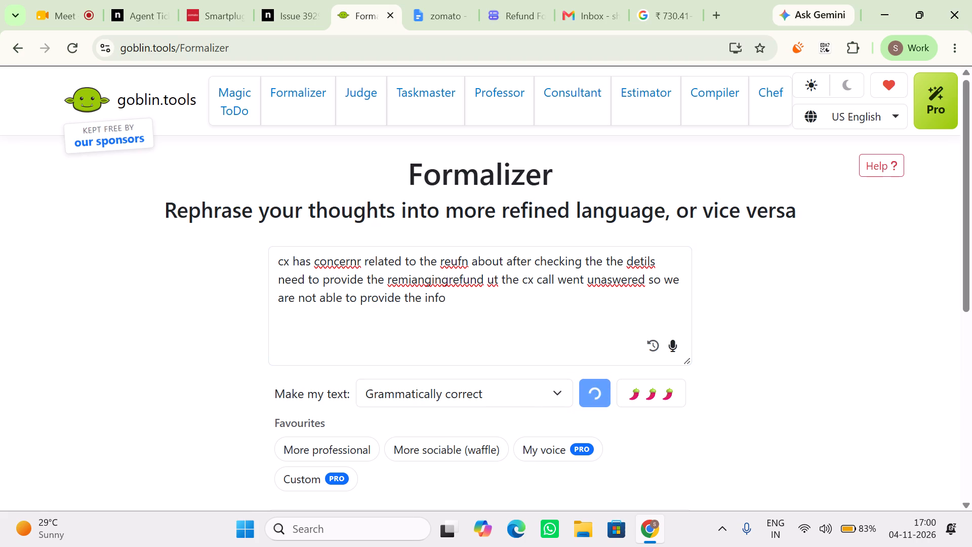
Copy the full rewritten note about the refund concern and the unanswered call.
{"action": "scroll", "coordinate": [389, 298], "scroll_direction": "down", "scroll_amount": 2}
{"action": "triple_click", "coordinate": [389, 298]}
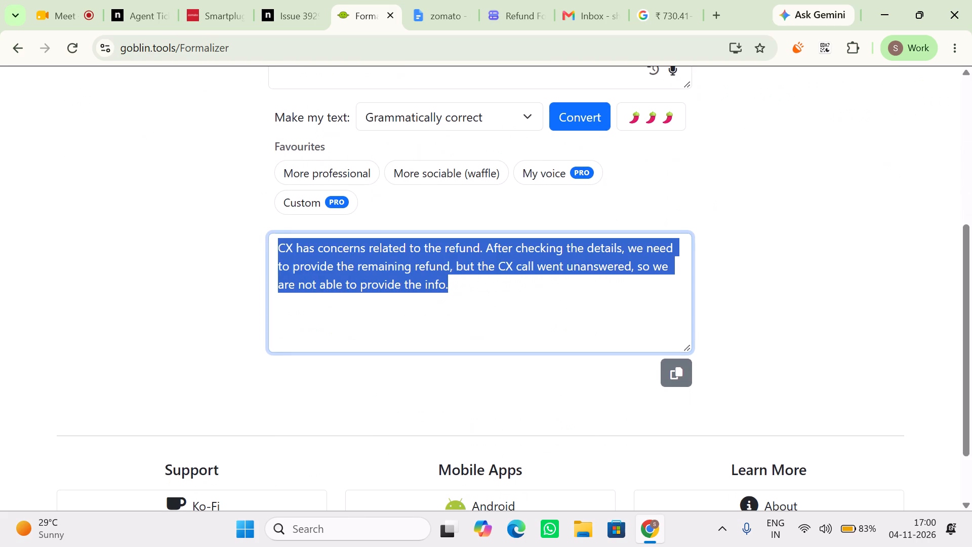
{"action": "key", "text": "ctrl+c"}
{"action": "key", "text": "ctrl+c"}
{"action": "key", "text": "ctrl+c"}
{"action": "key", "text": "ctrl+c"}
{"action": "key", "text": "ctrl+c"}
{"action": "key", "text": "ctrl+c"}
{"action": "key", "text": "ctrl+c"}
{"action": "key", "text": "ctrl+c"}
{"action": "key", "text": "ctrl+c"}
{"action": "key", "text": "ctrl+c"}
{"action": "key", "text": "ctrl+c"}
{"action": "key", "text": "ctrl+c"}
{"action": "key", "text": "ctrl+c"}
{"action": "key", "text": "ctrl+c"}
{"action": "key", "text": "ctrl+c"}
{"action": "key", "text": "ctrl+c"}
{"action": "key", "text": "ctrl+c"}
{"action": "key", "text": "ctrl+c"}
{"action": "key", "text": "ctrl+c"}
{"action": "key", "text": "ctrl+c"}
{"action": "key", "text": "ctrl+c"}
{"action": "key", "text": "ctrl+c"}
{"action": "key", "text": "ctrl+c"}
{"action": "key", "text": "ctrl+c"}
{"action": "key", "text": "ctrl+c"}
{"action": "key", "text": "ctrl+c"}
{"action": "key", "text": "ctrl+c"}
{"action": "key", "text": "ctrl+c"}
{"action": "key", "text": "ctrl+c"}
{"action": "key", "text": "ctrl+c"}
{"action": "key", "text": "ctrl+c"}
{"action": "key", "text": "ctrl+c"}
{"action": "key", "text": "ctrl+c"}
{"action": "key", "text": "ctrl+c"}
{"action": "key", "text": "ctrl+c"}
{"action": "key", "text": "ctrl+c"}
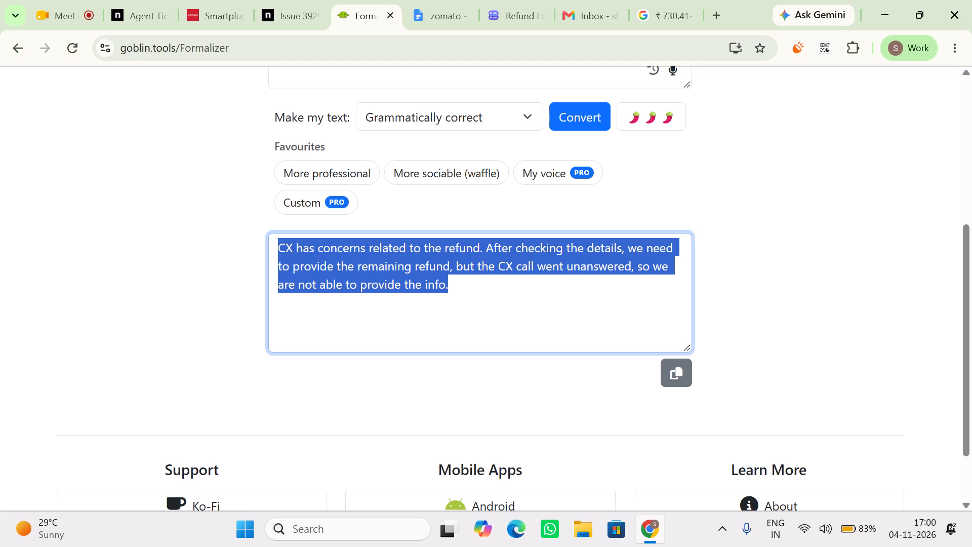
{"action": "key", "text": "ctrl+c"}
{"action": "key", "text": "ctrl+c"}
{"action": "key", "text": "ctrl+c"}
{"action": "key", "text": "ctrl+c"}
{"action": "key", "text": "ctrl+c"}
{"action": "key", "text": "ctrl+c"}
{"action": "key", "text": "ctrl+c"}
{"action": "key", "text": "ctrl+c"}
{"action": "key", "text": "ctrl+c"}
{"action": "key", "text": "ctrl+c"}
{"action": "key", "text": "ctrl+c"}
{"action": "key", "text": "ctrl+c"}
{"action": "key", "text": "ctrl+c"}
{"action": "key", "text": "ctrl+c"}
{"action": "key", "text": "ctrl+c"}
{"action": "key", "text": "ctrl+c"}
{"action": "key", "text": "ctrl+c"}
{"action": "key", "text": "ctrl+c"}
{"action": "key", "text": "ctrl+c"}
{"action": "key", "text": "ctrl+c"}
{"action": "key", "text": "ctrl+c"}
{"action": "key", "text": "ctrl+c"}
{"action": "key", "text": "ctrl+c"}
{"action": "key", "text": "ctrl+c"}
{"action": "key", "text": "ctrl+c"}
{"action": "key", "text": "ctrl+c"}
{"action": "key", "text": "ctrl+c"}
{"action": "key", "text": "ctrl+c"}
{"action": "key", "text": "ctrl+c"}
{"action": "key", "text": "ctrl+c"}
{"action": "key", "text": "ctrl+c"}
{"action": "key", "text": "ctrl+c"}
{"action": "key", "text": "ctrl+c"}
{"action": "key", "text": "ctrl+c"}
{"action": "key", "text": "ctrl+c"}
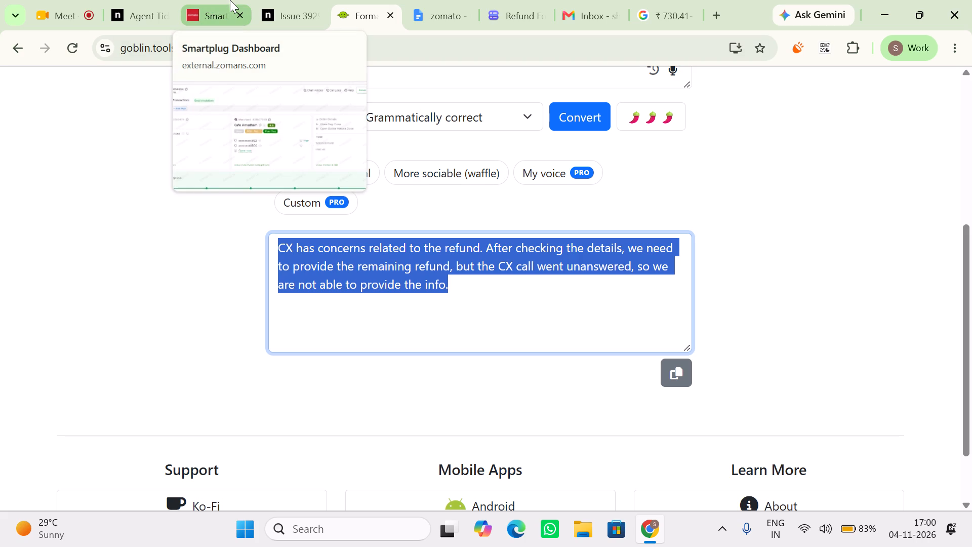
{"action": "key", "text": "ctrl+c"}
{"action": "key", "text": "ctrl+c"}
Add the copied refund and unanswered-call text as a private note on the hotline call request ticket.
{"action": "left_click", "coordinate": [169, 0]}
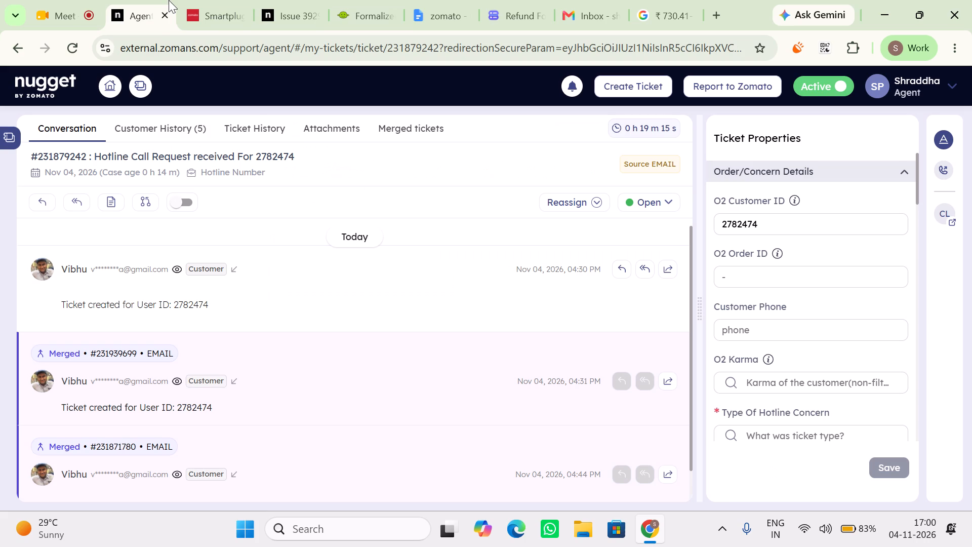
{"action": "scroll", "coordinate": [449, 353], "scroll_direction": "up", "scroll_amount": 5}
{"action": "left_click", "coordinate": [113, 202]}
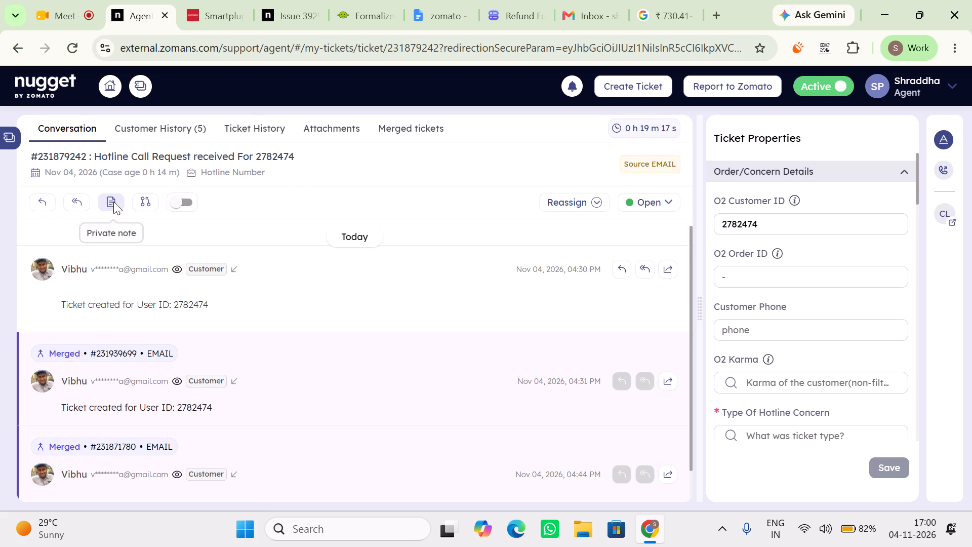
{"action": "left_click", "coordinate": [448, 264]}
{"action": "key", "text": "ctrl+v"}
{"action": "left_click", "coordinate": [653, 388]}
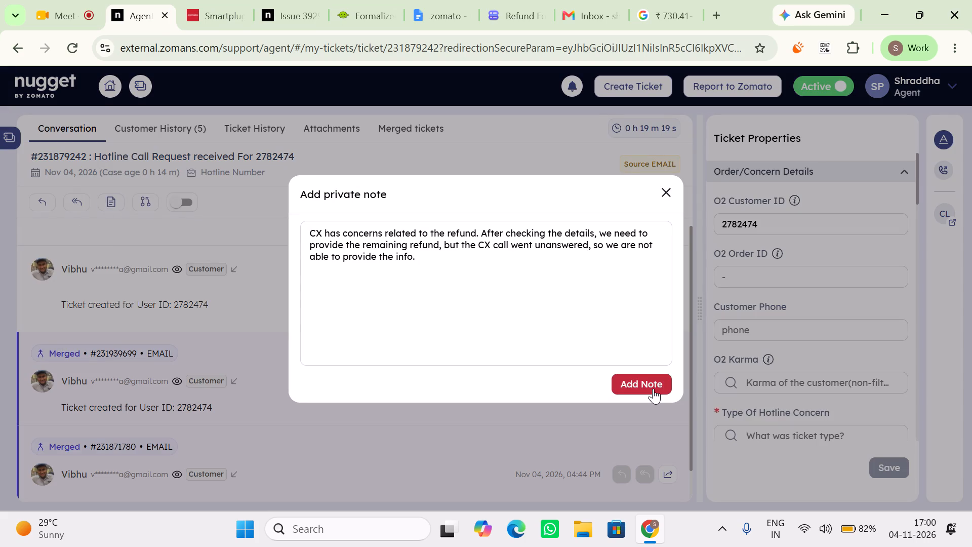
{"action": "scroll", "coordinate": [496, 374], "scroll_direction": "down", "scroll_amount": 1}
{"action": "scroll", "coordinate": [496, 374], "scroll_direction": "up", "scroll_amount": 4}
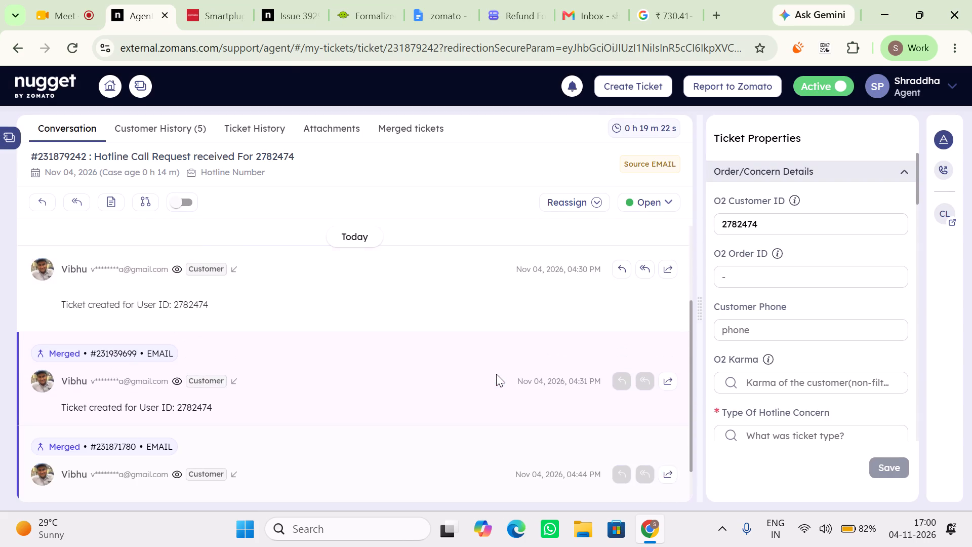
{"action": "scroll", "coordinate": [496, 374], "scroll_direction": "up", "scroll_amount": 3}
Close the Smartplug Dashboard page showing the Cafe Amudham order, keeping the Call Chotu issue page open.
{"action": "left_click", "coordinate": [204, 0]}
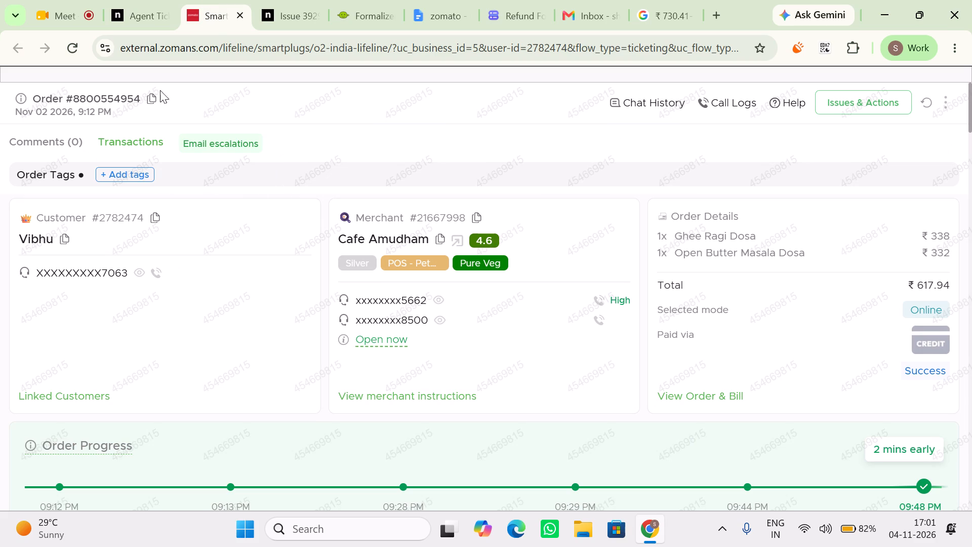
{"action": "left_click", "coordinate": [270, 0]}
{"action": "left_click", "coordinate": [238, 0]}
{"action": "left_click", "coordinate": [239, 10]}
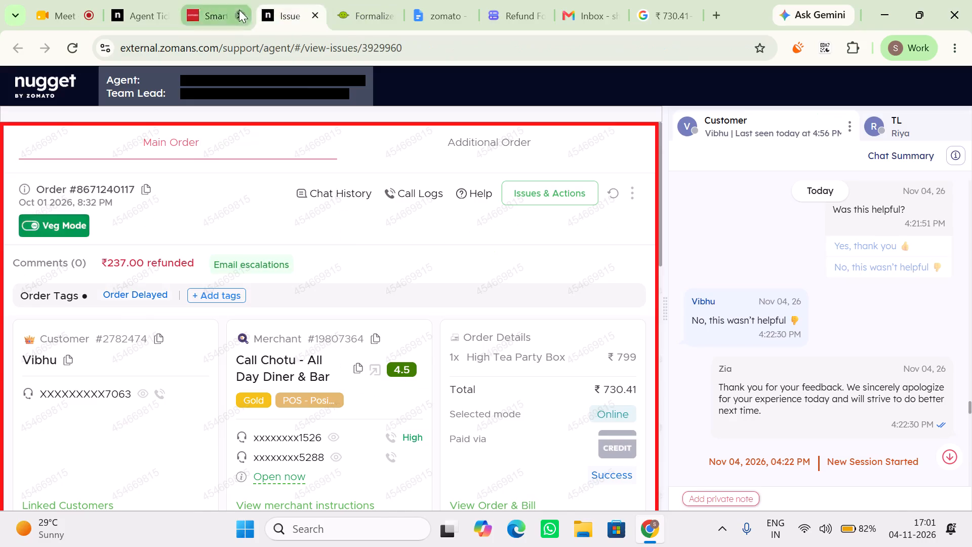
Start adding an order tag to the Call Chotu order.
{"action": "left_click", "coordinate": [214, 297]}
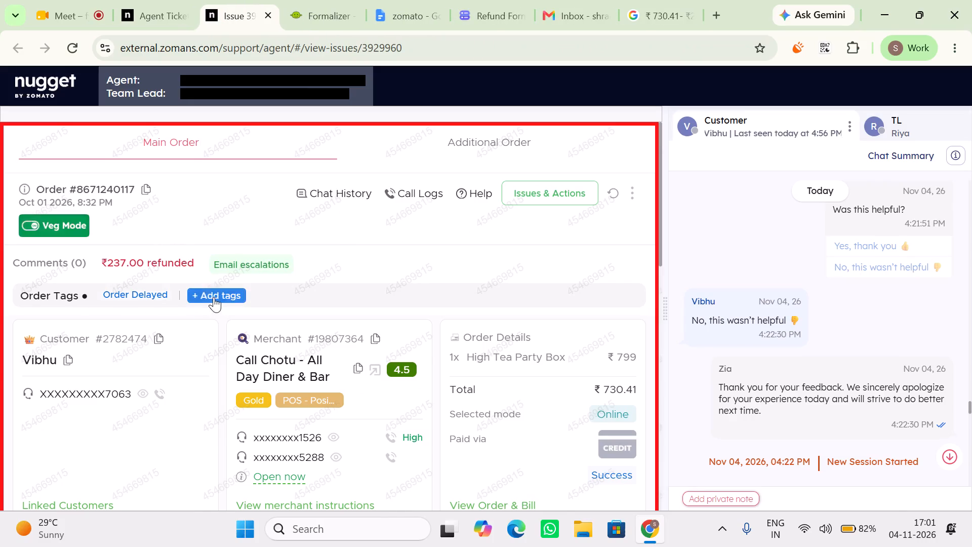
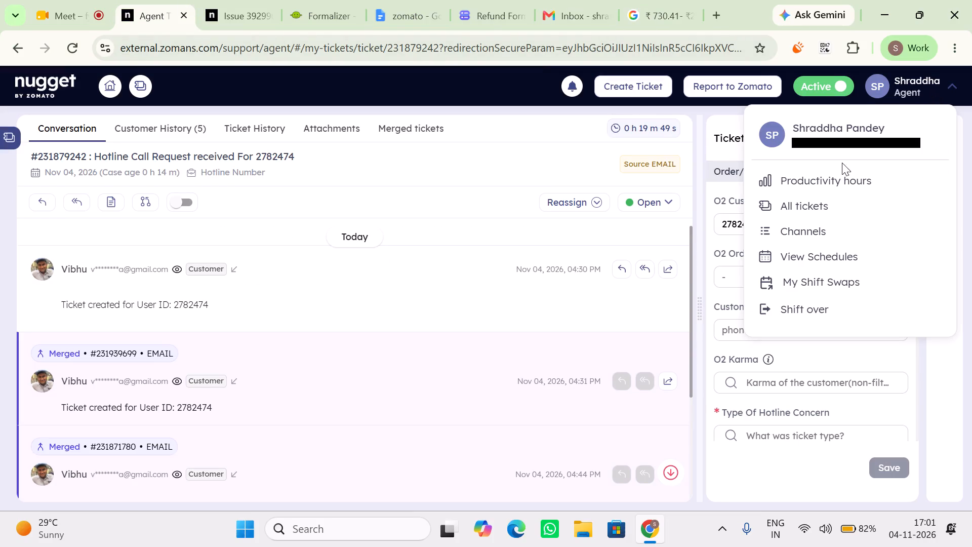
Check the agent's Productivity Hours page for today, close it, and return to the Call Chotu issue page.
{"action": "left_click", "coordinate": [827, 177]}
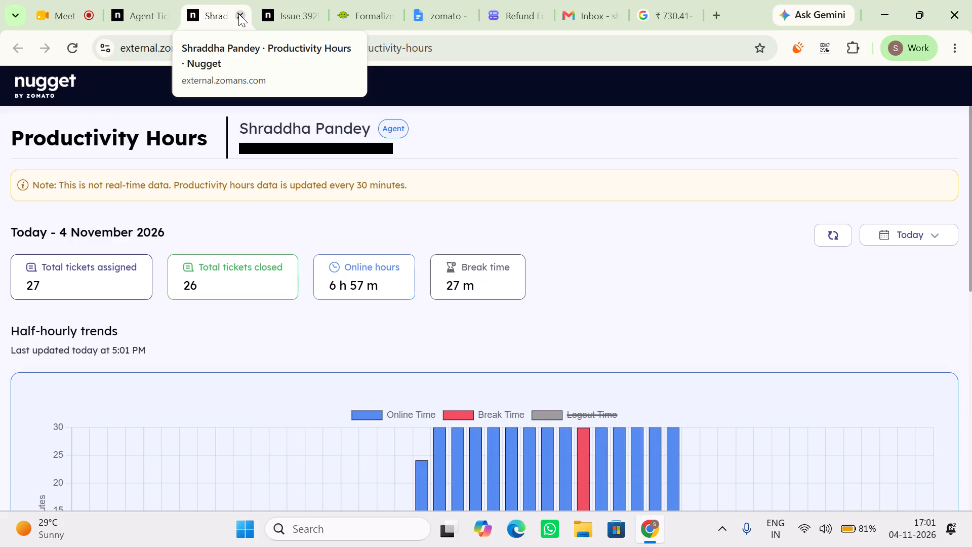
{"action": "left_click", "coordinate": [238, 14]}
{"action": "left_click", "coordinate": [217, 0]}
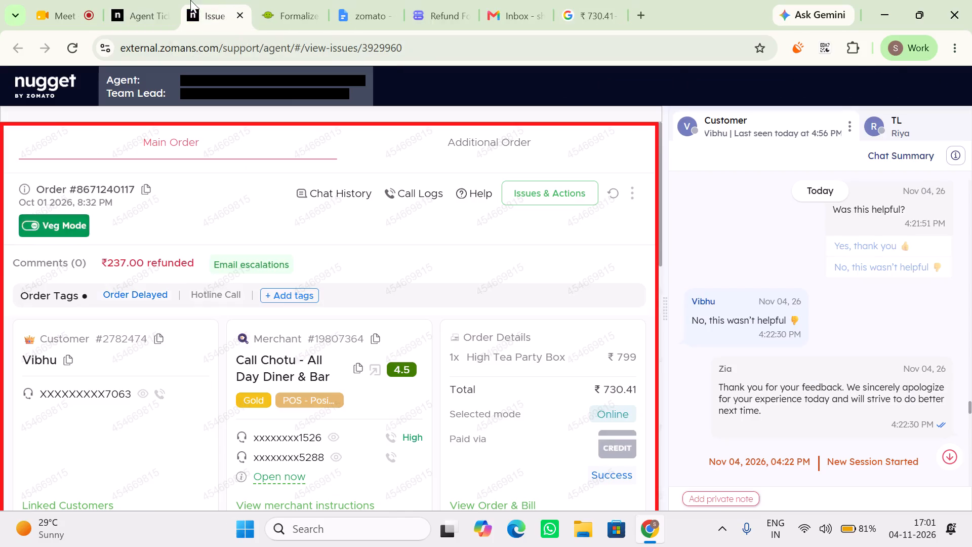
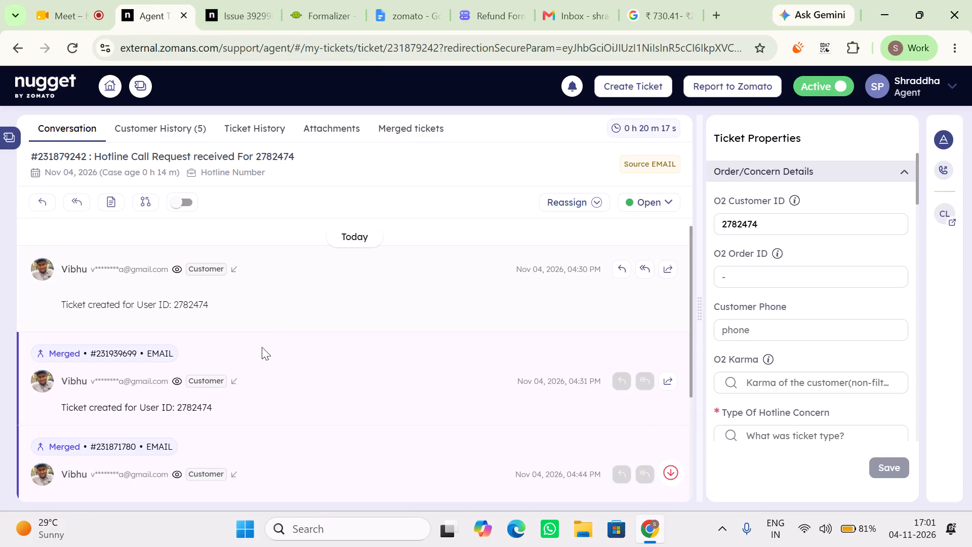
Copy the order number from the Call Chotu issue page into the hotline ticket's O2 Order ID property.
{"action": "scroll", "coordinate": [261, 359], "scroll_direction": "up", "scroll_amount": 3}
{"action": "scroll", "coordinate": [367, 313], "scroll_direction": "up", "scroll_amount": 5}
{"action": "scroll", "coordinate": [367, 313], "scroll_direction": "down", "scroll_amount": 7}
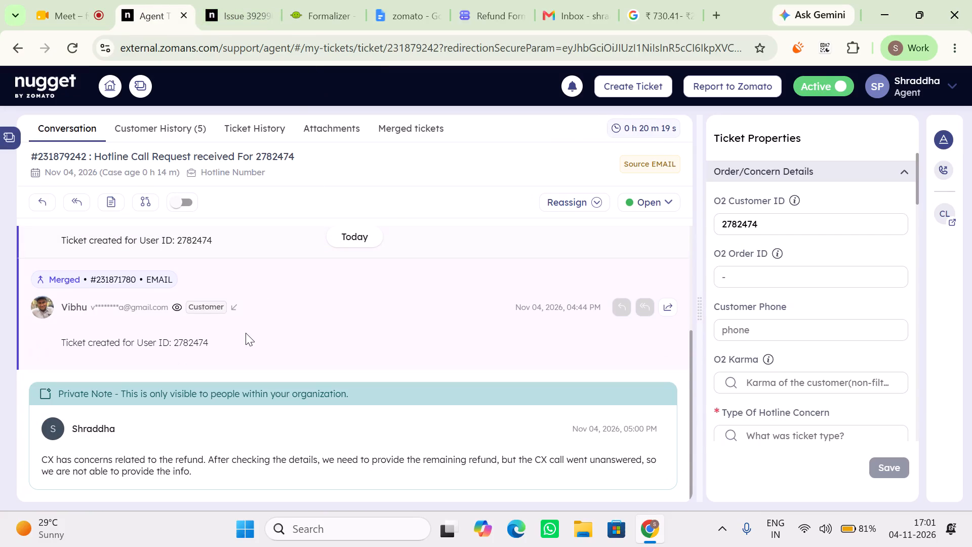
{"action": "scroll", "coordinate": [246, 333], "scroll_direction": "down", "scroll_amount": 3}
{"action": "scroll", "coordinate": [599, 340], "scroll_direction": "up", "scroll_amount": 2}
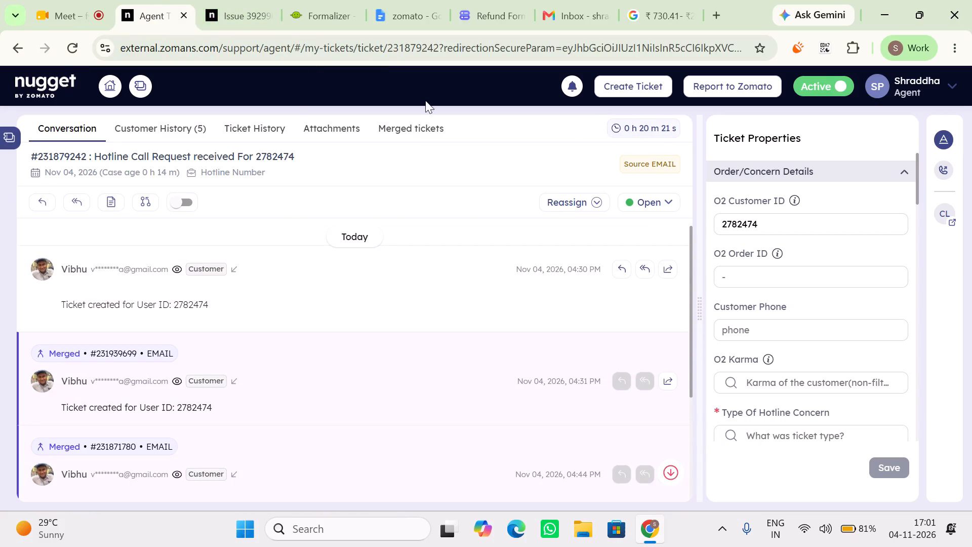
{"action": "left_click_drag", "start_coordinate": [156, 0], "coordinate": [220, 0]}
{"action": "left_click", "coordinate": [220, 0]}
{"action": "left_click", "coordinate": [177, 0]}
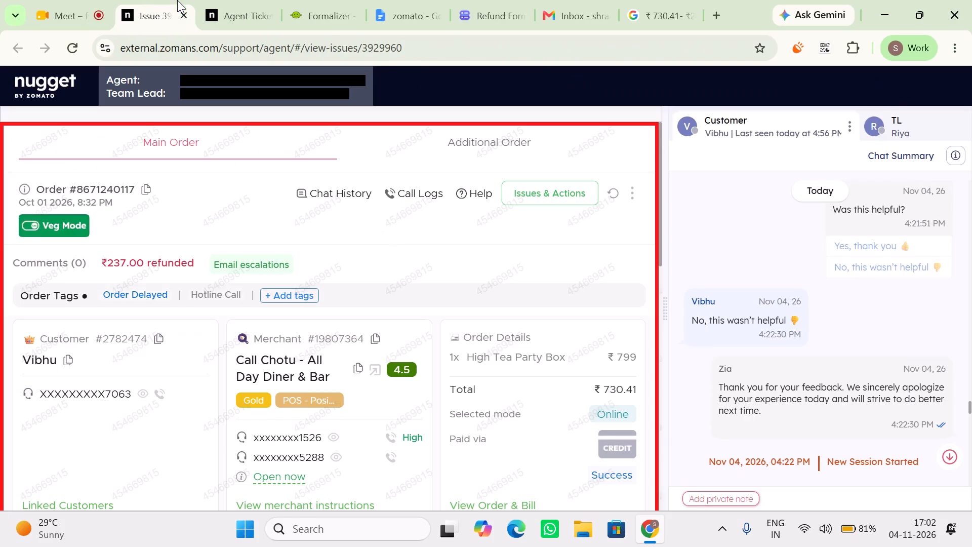
{"action": "scroll", "coordinate": [171, 198], "scroll_direction": "up", "scroll_amount": 3}
{"action": "left_click", "coordinate": [144, 191]}
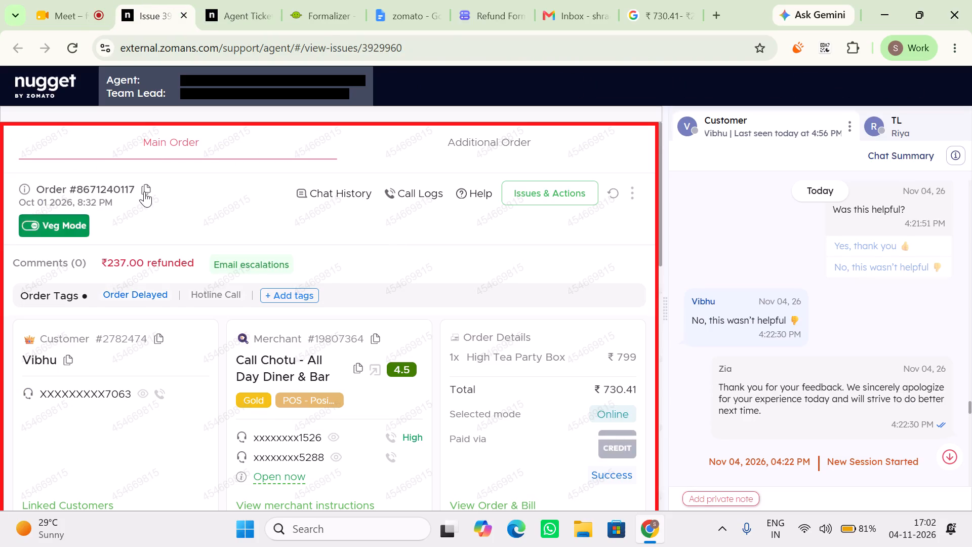
{"action": "left_click", "coordinate": [234, 0]}
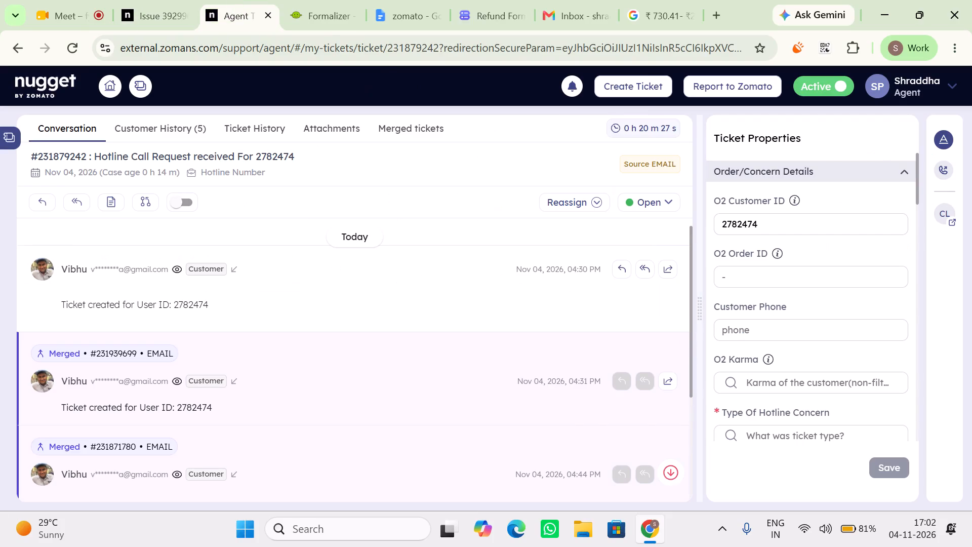
{"action": "left_click", "coordinate": [739, 274]}
{"action": "key", "text": "ctrl+v"}
Look up the customer's level in the issue page's customer overview and set the ticket's O2 Karma to Silver.
{"action": "left_click", "coordinate": [144, 0]}
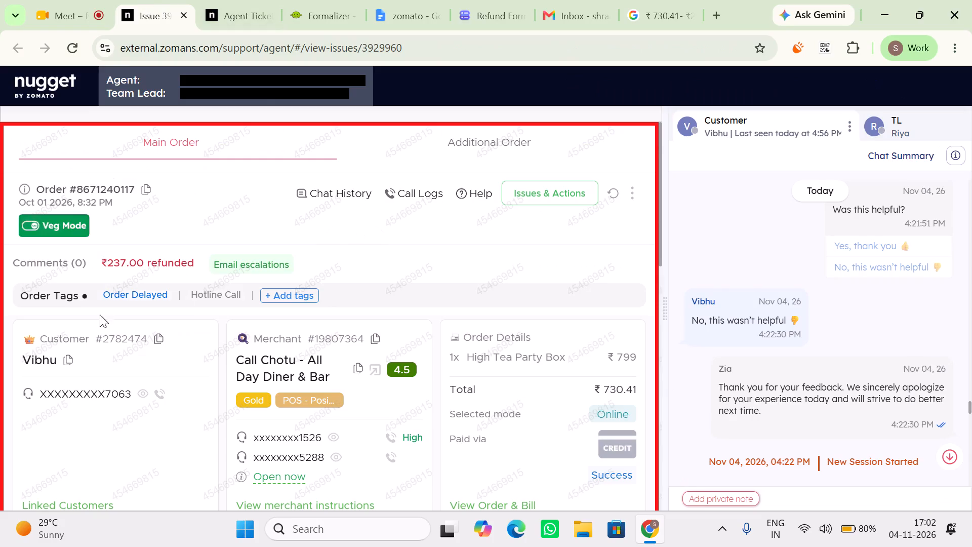
{"action": "left_click", "coordinate": [47, 360]}
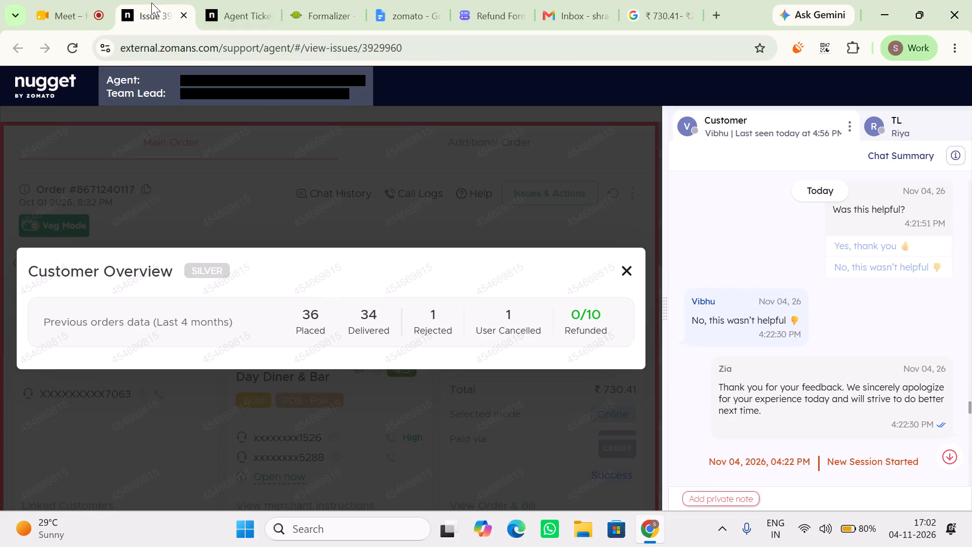
{"action": "left_click", "coordinate": [148, 0]}
{"action": "left_click", "coordinate": [268, 0]}
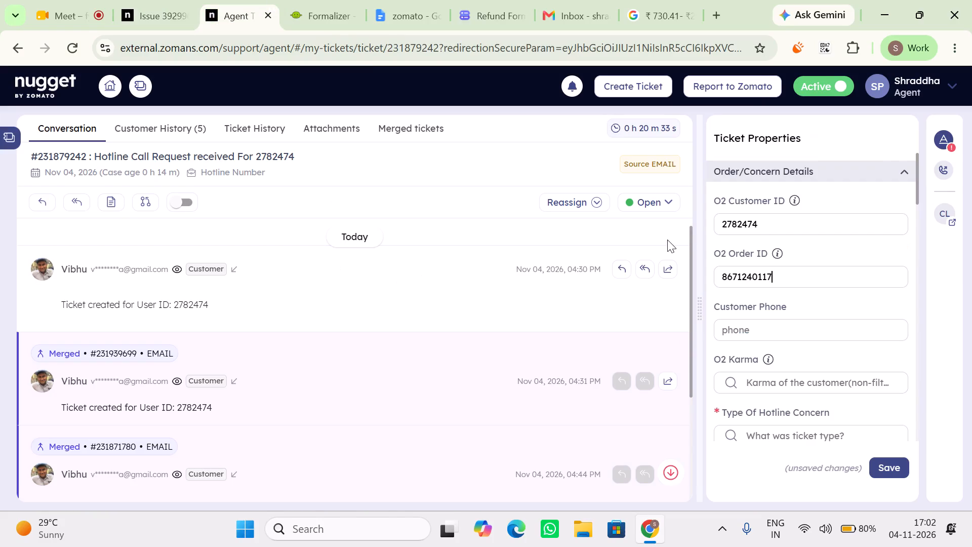
{"action": "left_click", "coordinate": [738, 323]}
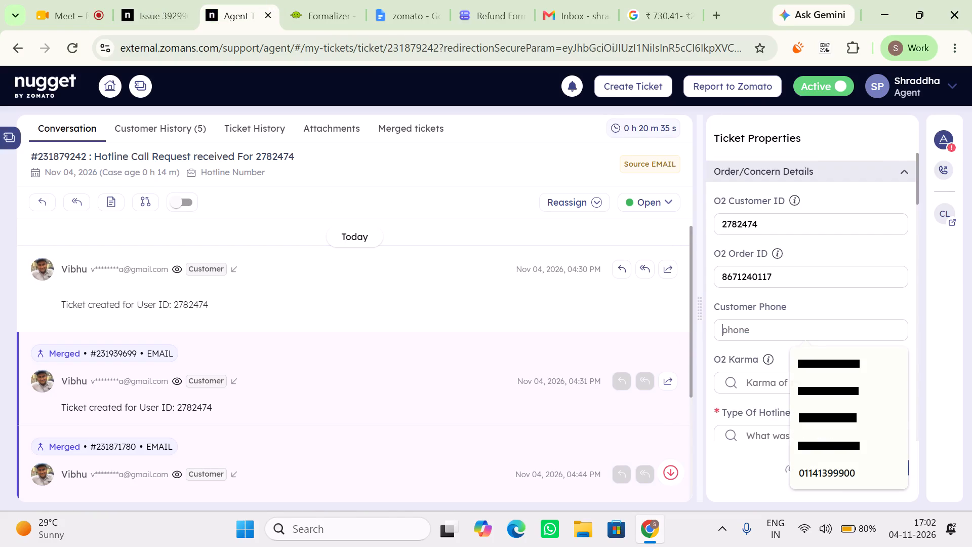
{"action": "left_click", "coordinate": [760, 385]}
{"action": "left_click", "coordinate": [760, 385]}
{"action": "left_click", "coordinate": [739, 260]}
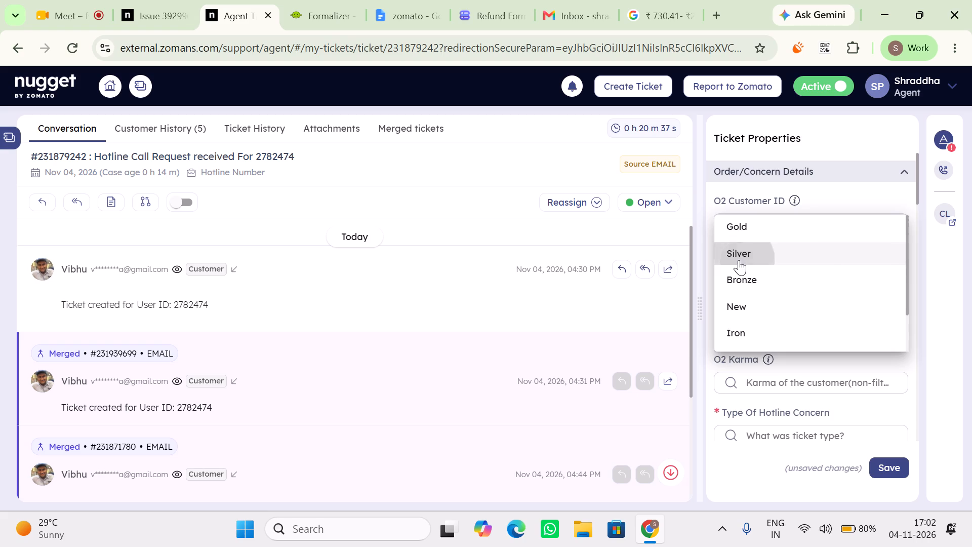
Set the ticket's Type Of Hotline Concern to Did not answer and its Primary Issue to Cancellation.
{"action": "scroll", "coordinate": [800, 316], "scroll_direction": "down", "scroll_amount": 1}
{"action": "left_click", "coordinate": [761, 272]}
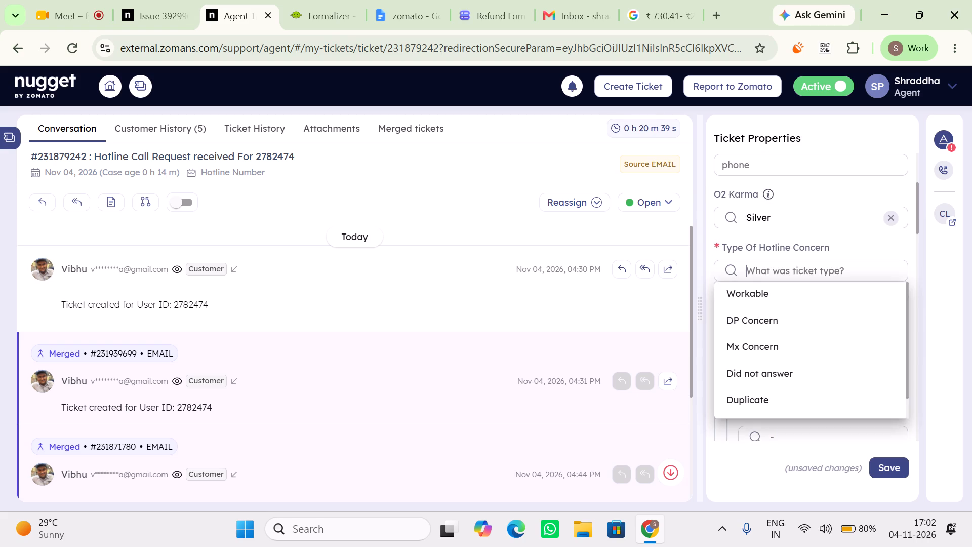
{"action": "scroll", "coordinate": [769, 372], "scroll_direction": "down", "scroll_amount": 1}
{"action": "left_click", "coordinate": [798, 341]}
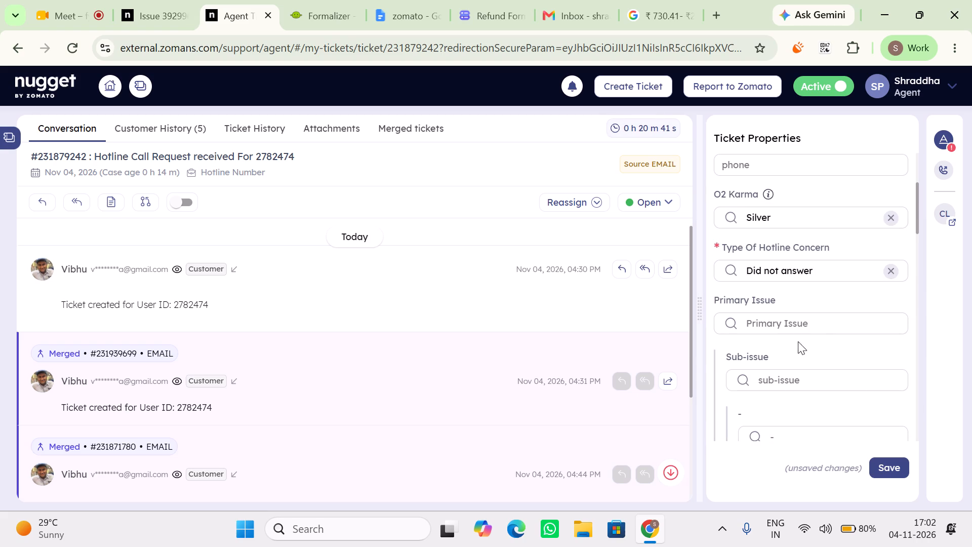
{"action": "left_click", "coordinate": [790, 317]}
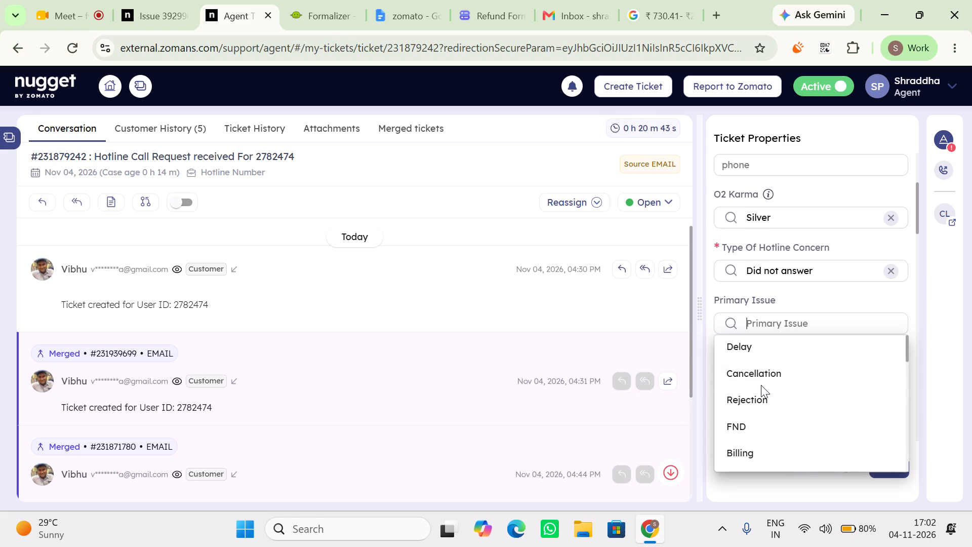
{"action": "left_click", "coordinate": [779, 379]}
Choose the "CX not at fault - wrongly charged" sub-issue and save the ticket properties.
{"action": "scroll", "coordinate": [779, 379], "scroll_direction": "down", "scroll_amount": 1}
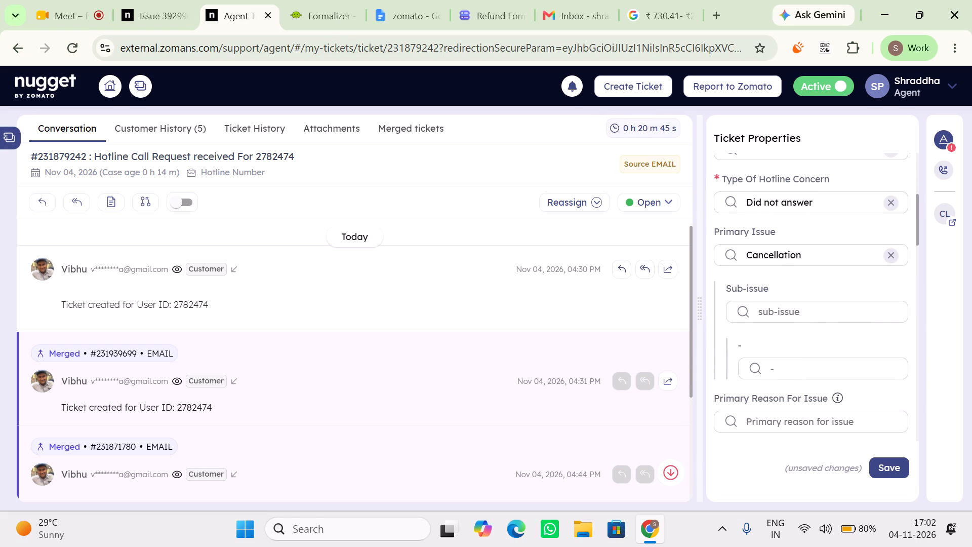
{"action": "left_click", "coordinate": [826, 314]}
{"action": "scroll", "coordinate": [784, 390], "scroll_direction": "down", "scroll_amount": 1}
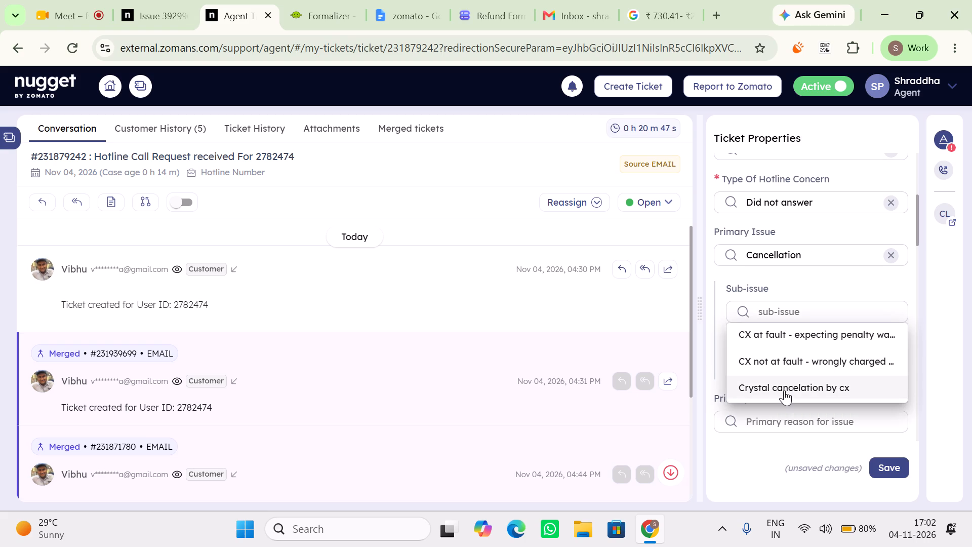
{"action": "scroll", "coordinate": [784, 390], "scroll_direction": "down", "scroll_amount": 1}
{"action": "left_click", "coordinate": [842, 358]}
{"action": "scroll", "coordinate": [842, 358], "scroll_direction": "down", "scroll_amount": 3}
{"action": "scroll", "coordinate": [842, 358], "scroll_direction": "up", "scroll_amount": 8}
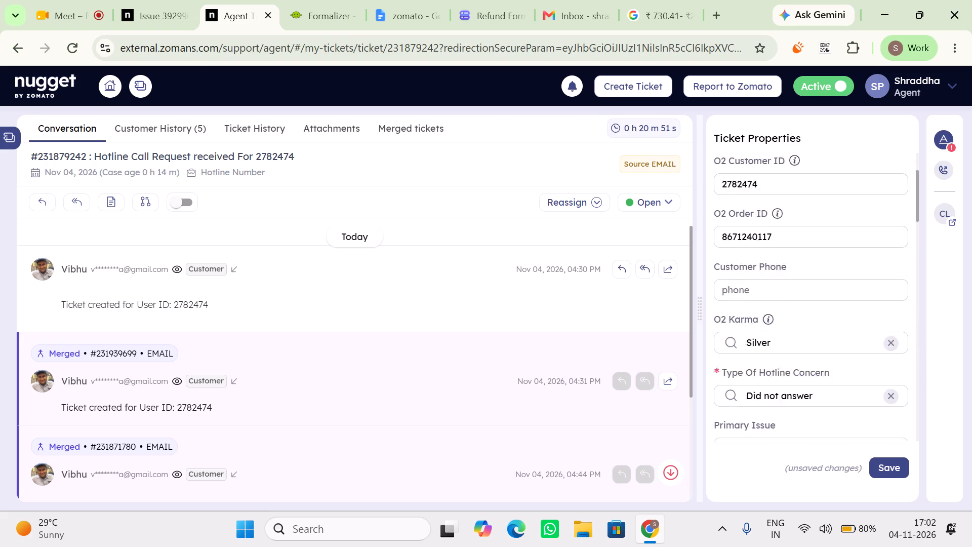
{"action": "left_click", "coordinate": [890, 458]}
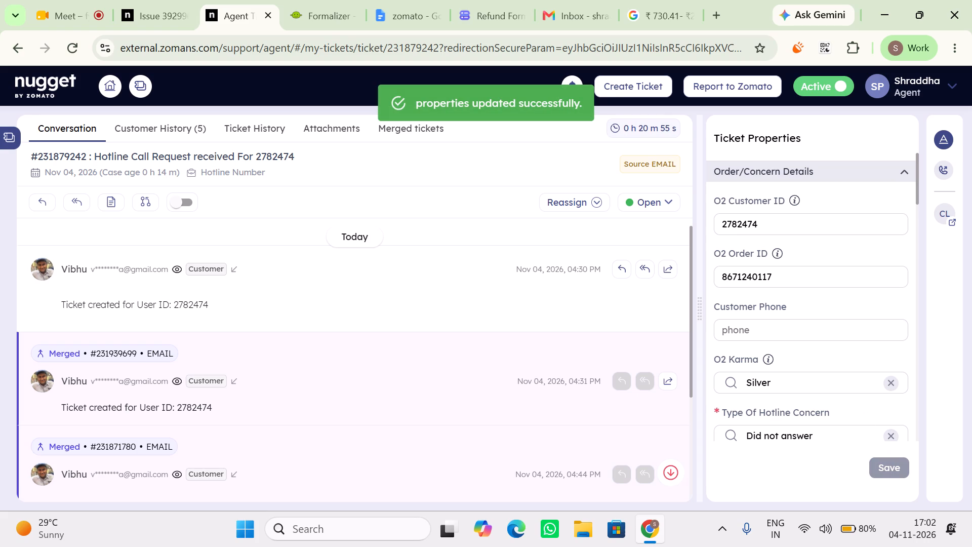
{"action": "scroll", "coordinate": [832, 281], "scroll_direction": "up", "scroll_amount": 5}
{"action": "left_click", "coordinate": [640, 206]}
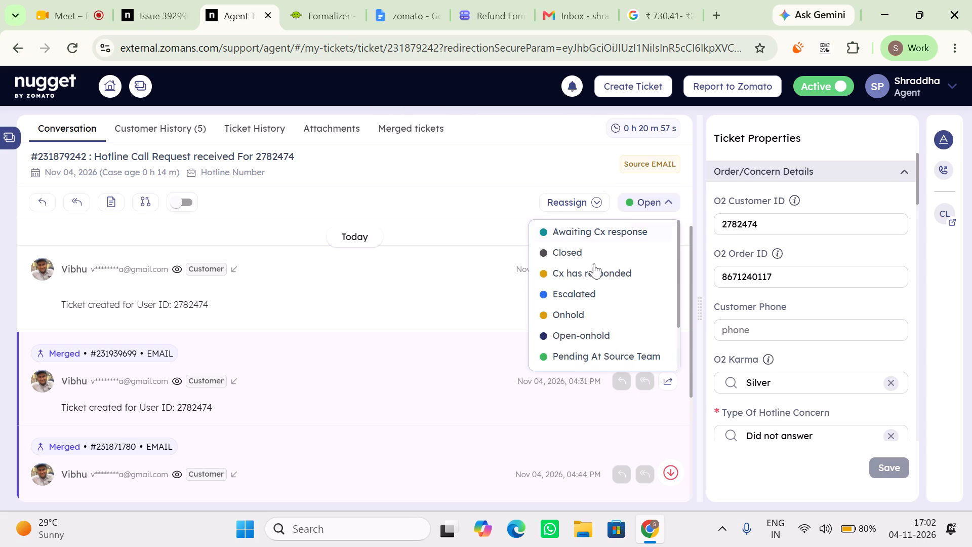
{"action": "left_click", "coordinate": [544, 254]}
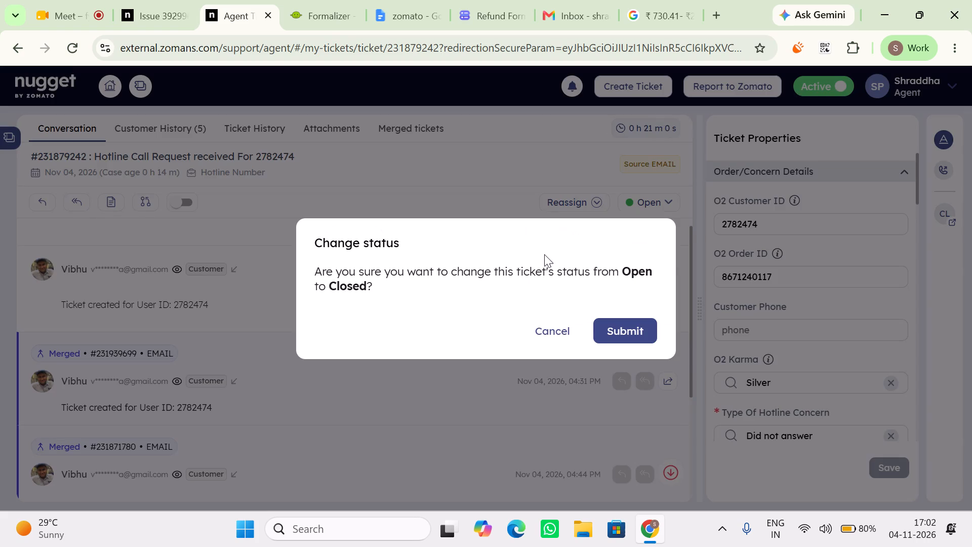
{"action": "left_click", "coordinate": [600, 334]}
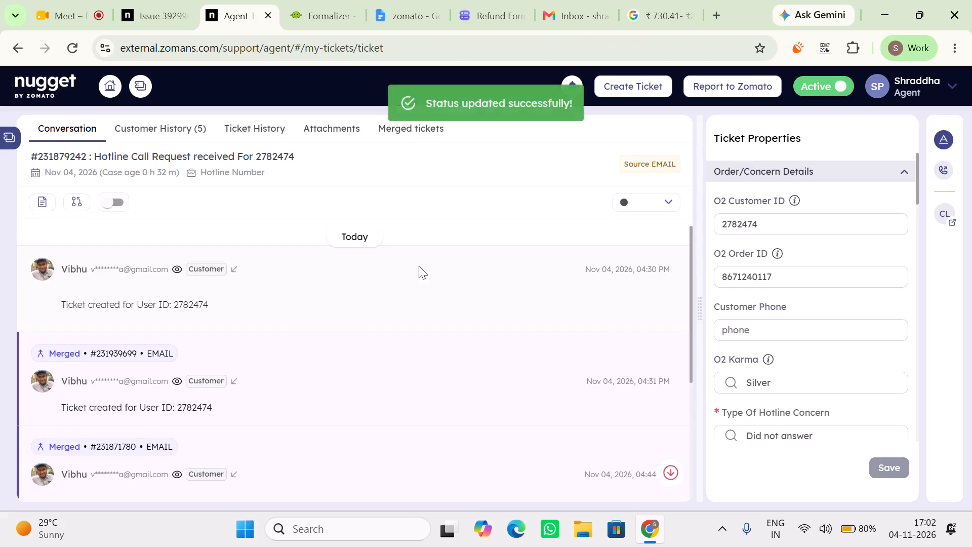
Close the finished Call Chotu issue page and return to the agent tickets page.
{"action": "left_click", "coordinate": [304, 0]}
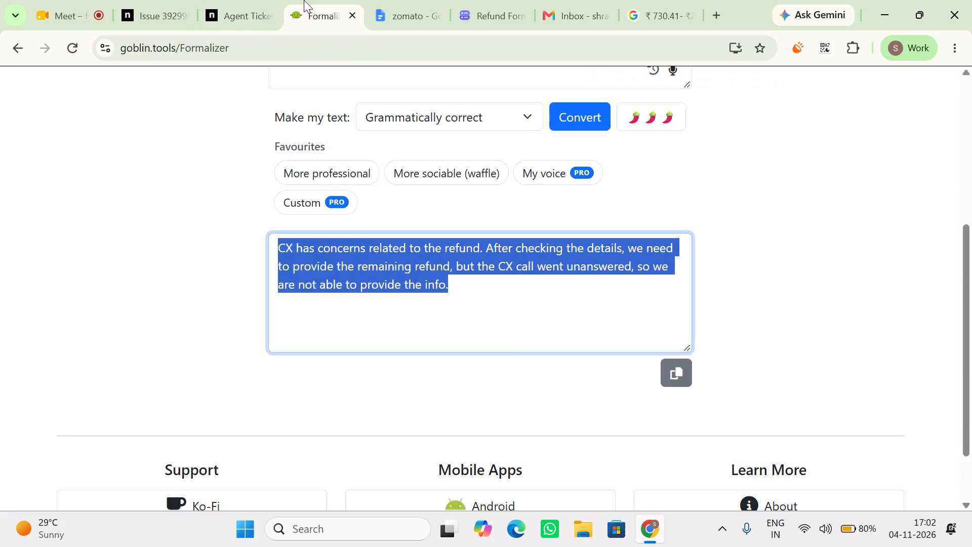
{"action": "left_click", "coordinate": [159, 0]}
{"action": "left_click", "coordinate": [188, 15]}
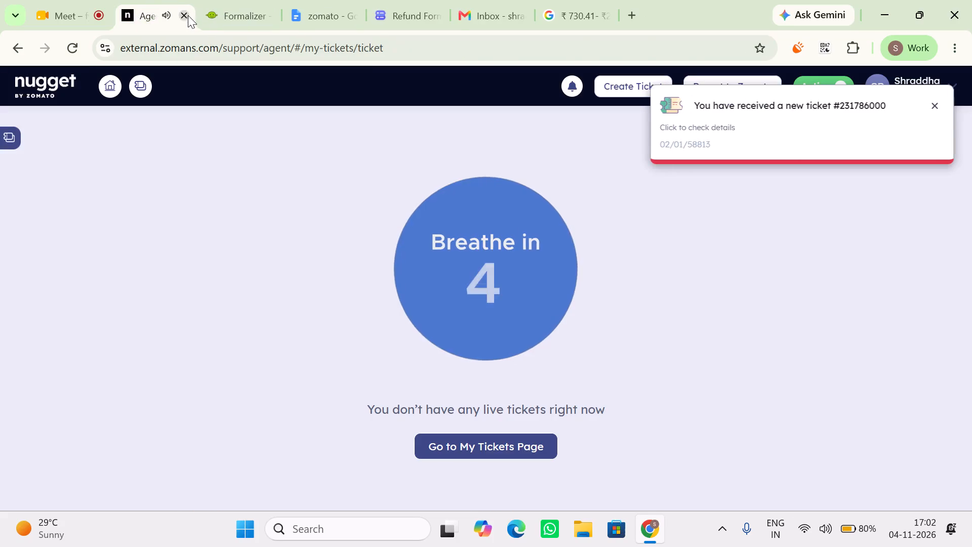
{"action": "left_click", "coordinate": [215, 0]}
{"action": "left_click", "coordinate": [172, 0]}
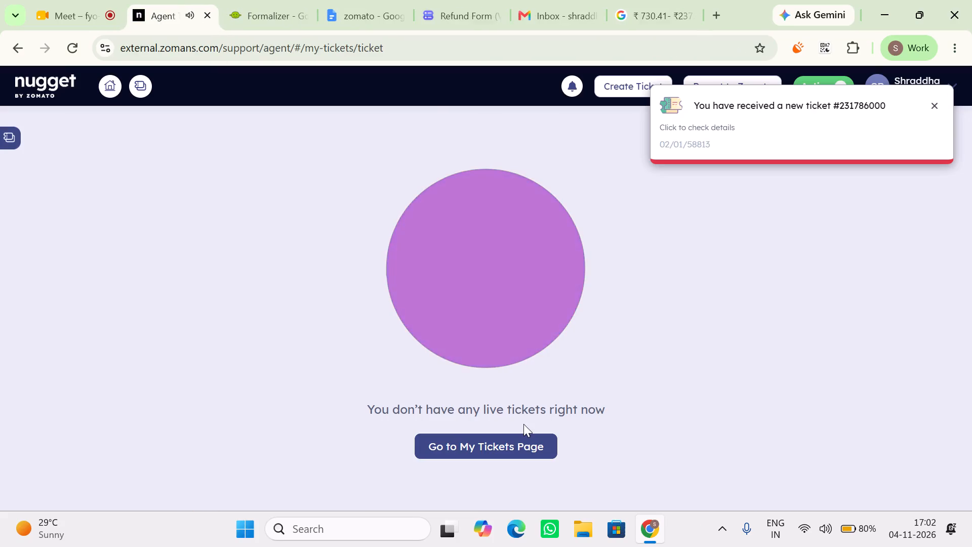
{"action": "left_click", "coordinate": [510, 441]}
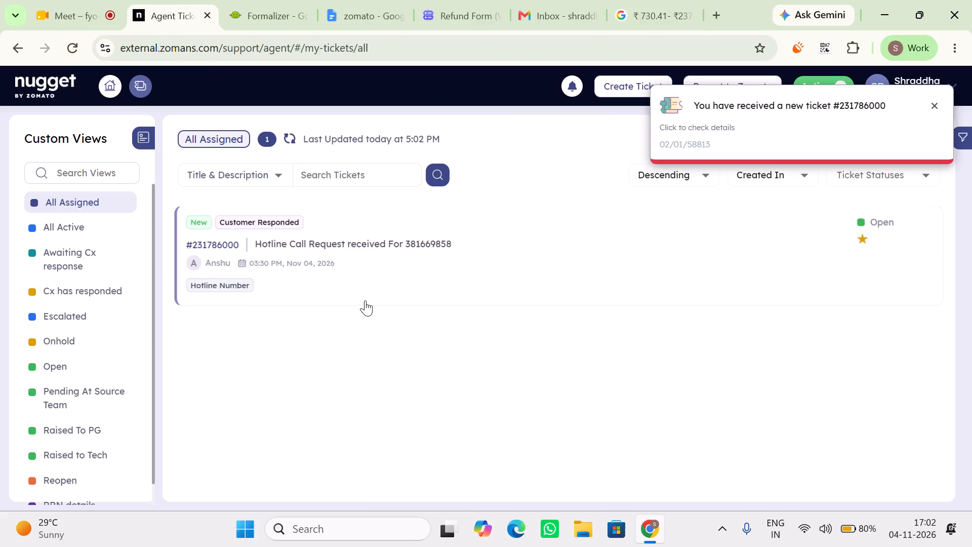
{"action": "left_click", "coordinate": [418, 275]}
{"action": "left_click", "coordinate": [261, 0]}
{"action": "left_click", "coordinate": [166, 0]}
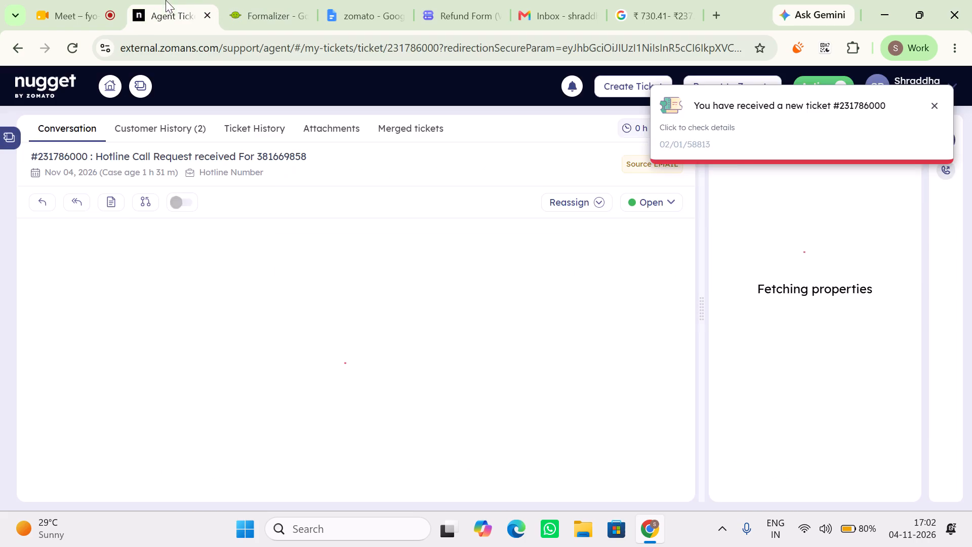
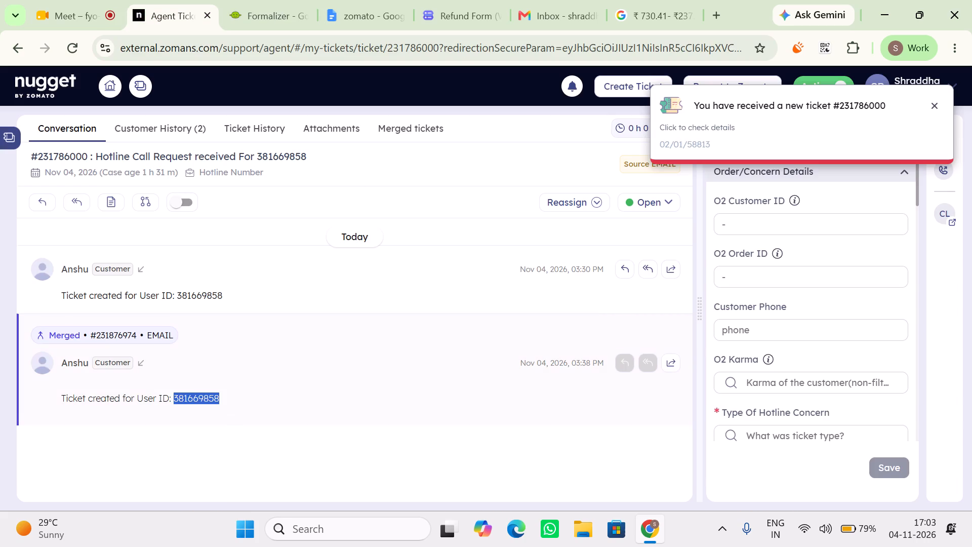
Copy the user ID from the ticket message into the O2 Customer ID property and save the ticket properties.
{"action": "scroll", "coordinate": [681, 295], "scroll_direction": "up", "scroll_amount": 5}
{"action": "double_click", "coordinate": [193, 300]}
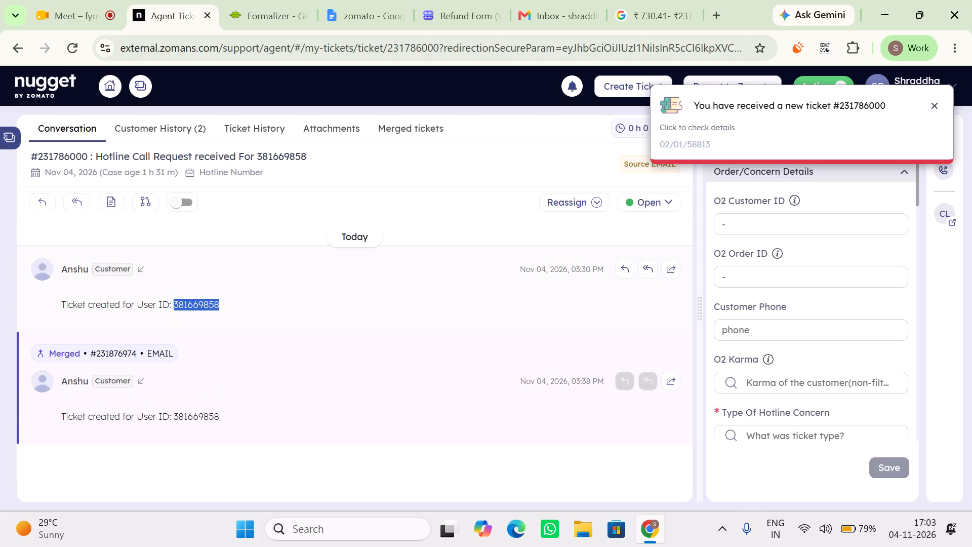
{"action": "key", "text": "ctrl+c"}
{"action": "left_click", "coordinate": [745, 213], "text": "ctrl"}
{"action": "left_click", "coordinate": [755, 220], "text": "ctrl"}
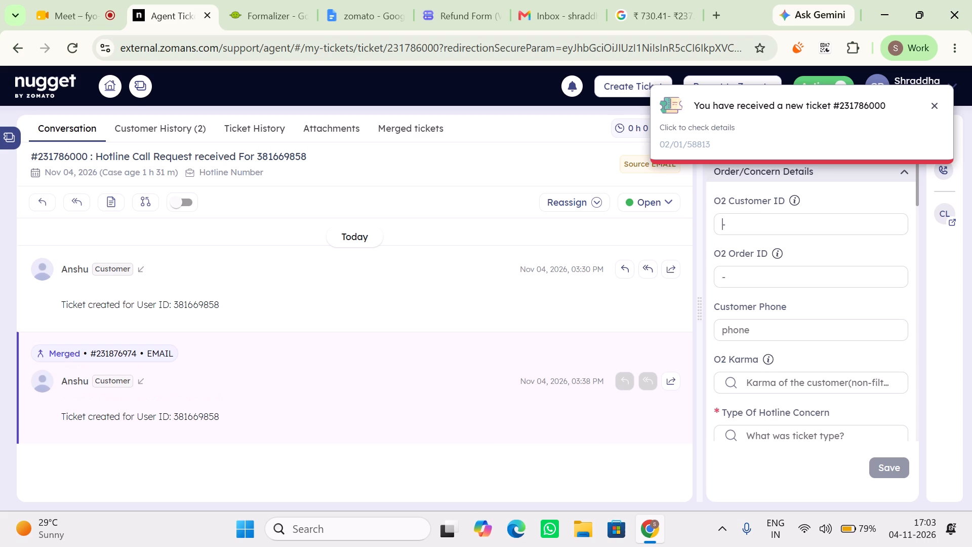
{"action": "key", "text": "ctrl+v"}
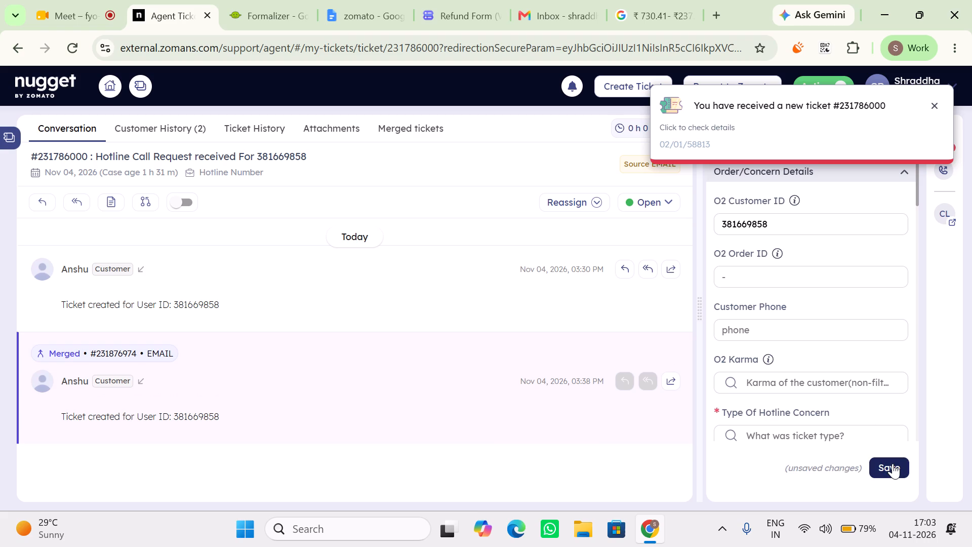
{"action": "left_click", "coordinate": [893, 463]}
{"action": "scroll", "coordinate": [764, 239], "scroll_direction": "up", "scroll_amount": 3}
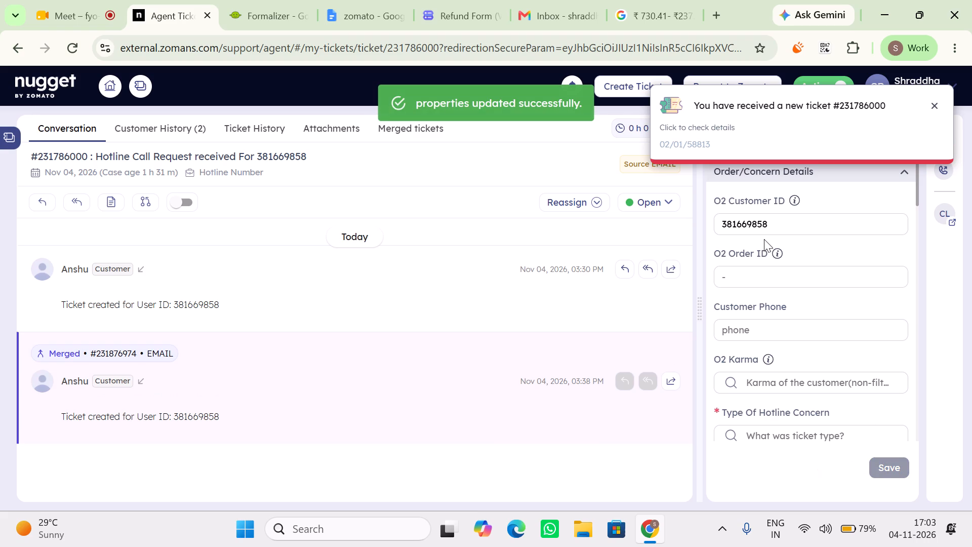
{"action": "scroll", "coordinate": [764, 239], "scroll_direction": "up", "scroll_amount": 3}
{"action": "left_click", "coordinate": [947, 217]}
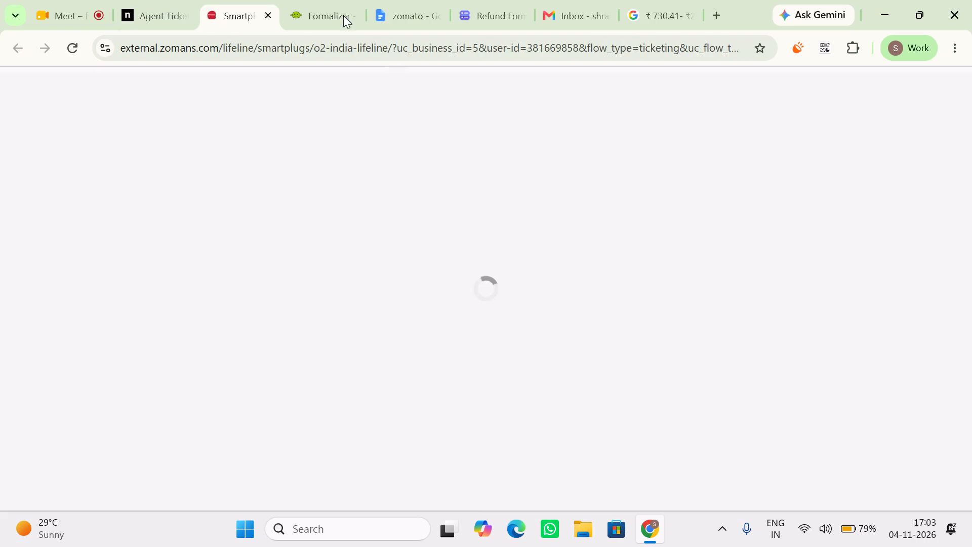
{"action": "left_click", "coordinate": [207, 0]}
{"action": "left_click", "coordinate": [165, 0]}
{"action": "left_click", "coordinate": [246, 1]}
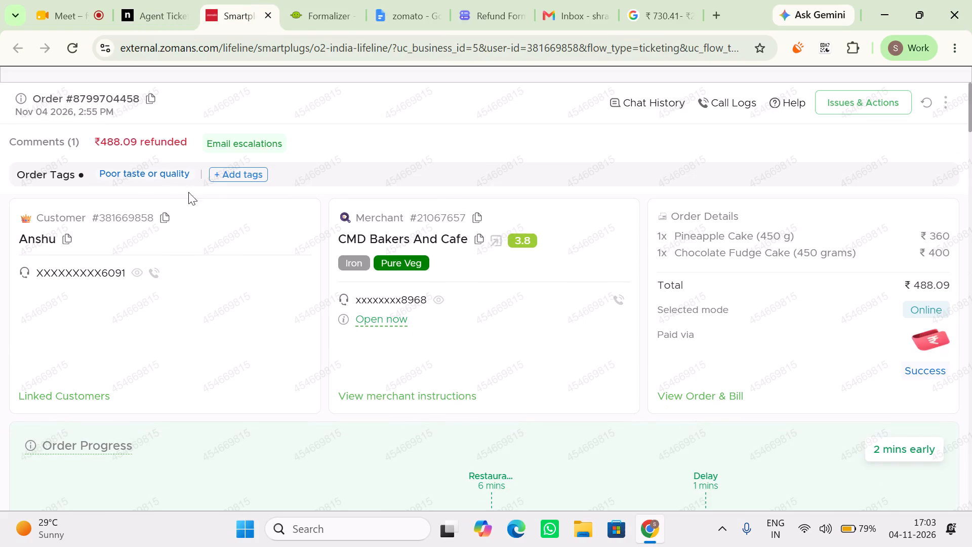
{"action": "left_click", "coordinate": [137, 144]}
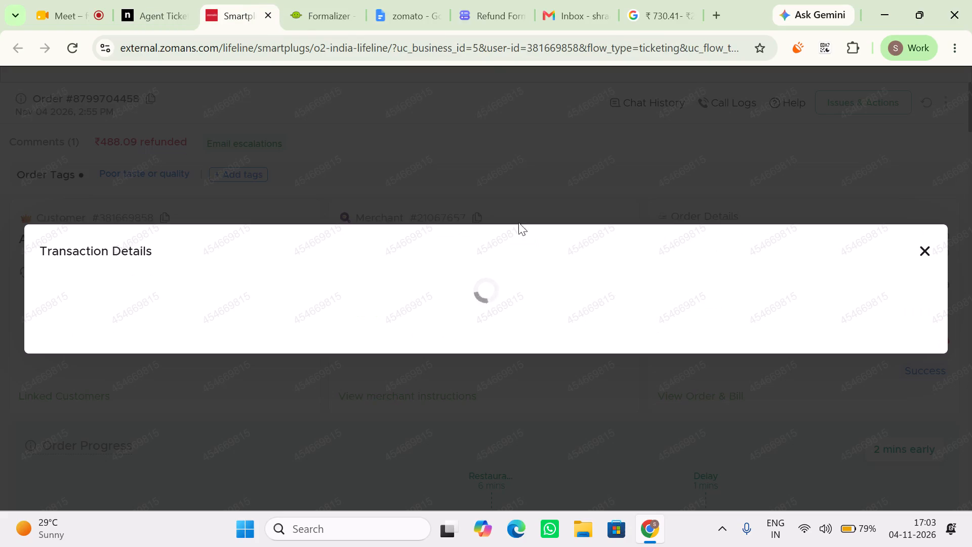
{"action": "scroll", "coordinate": [480, 392], "scroll_direction": "down", "scroll_amount": 1}
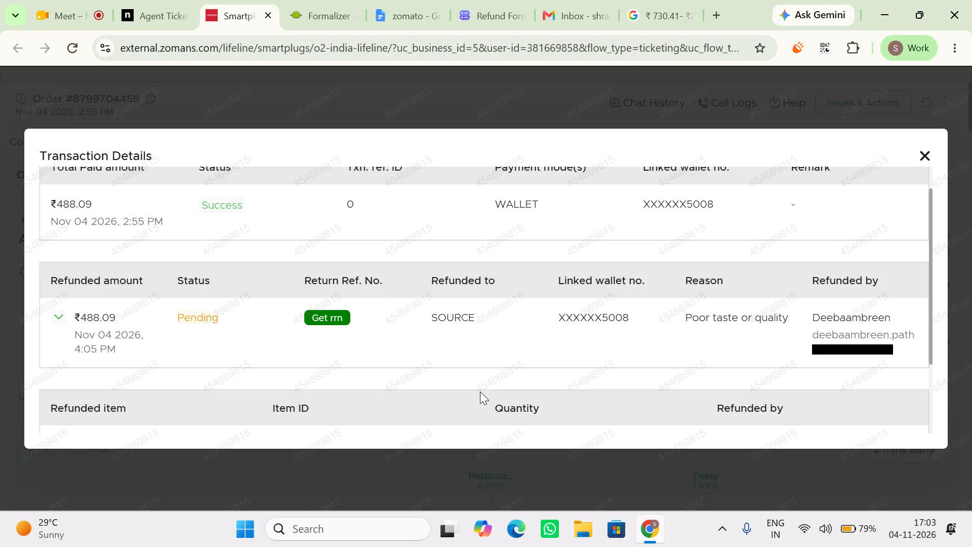
{"action": "scroll", "coordinate": [480, 392], "scroll_direction": "down", "scroll_amount": 3}
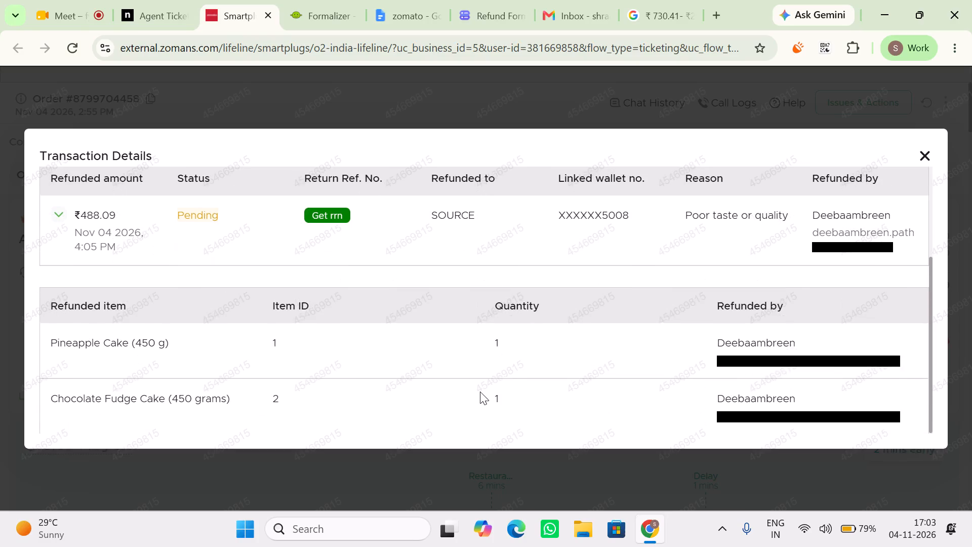
{"action": "scroll", "coordinate": [480, 392], "scroll_direction": "down", "scroll_amount": 1}
{"action": "scroll", "coordinate": [480, 392], "scroll_direction": "up", "scroll_amount": 6}
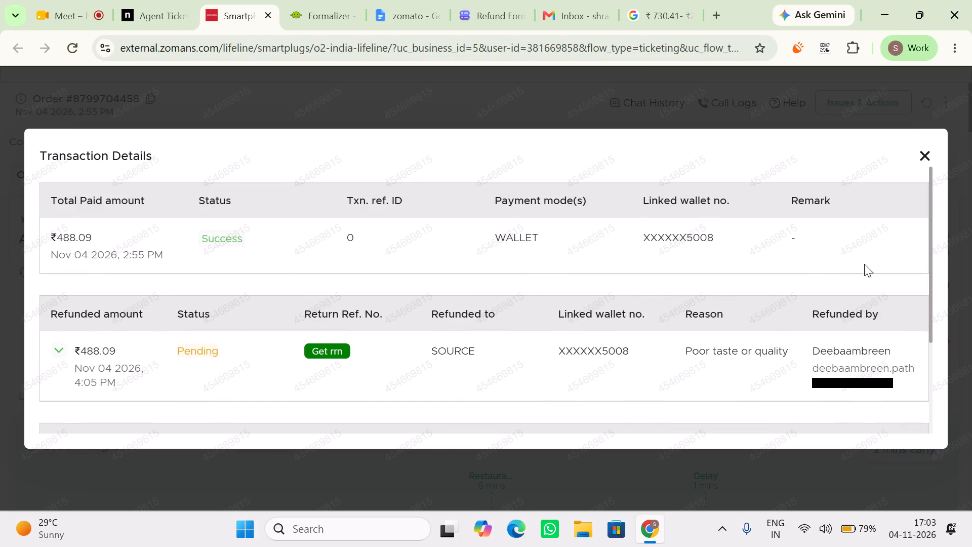
{"action": "left_click", "coordinate": [326, 350]}
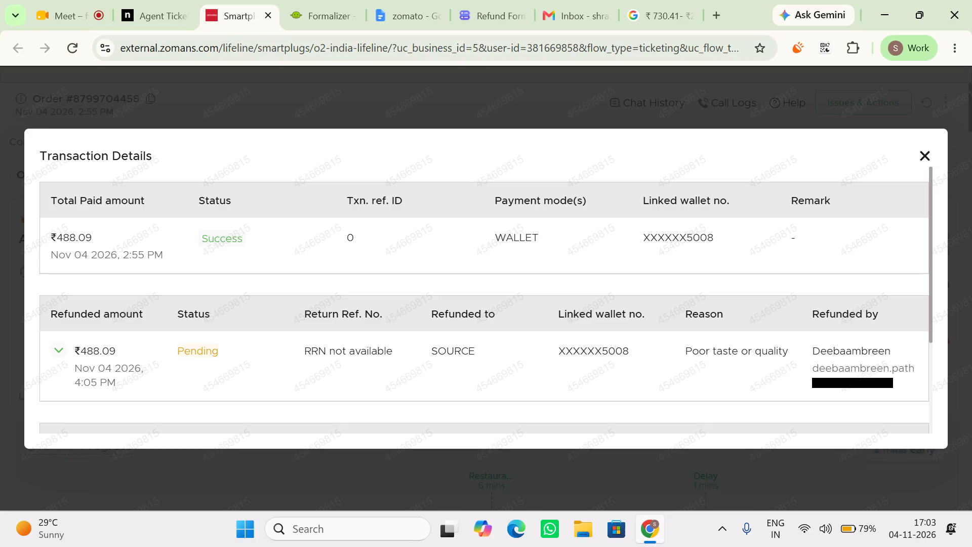
{"action": "left_click", "coordinate": [938, 145]}
{"action": "left_click", "coordinate": [925, 152]}
{"action": "scroll", "coordinate": [361, 357], "scroll_direction": "down", "scroll_amount": 1}
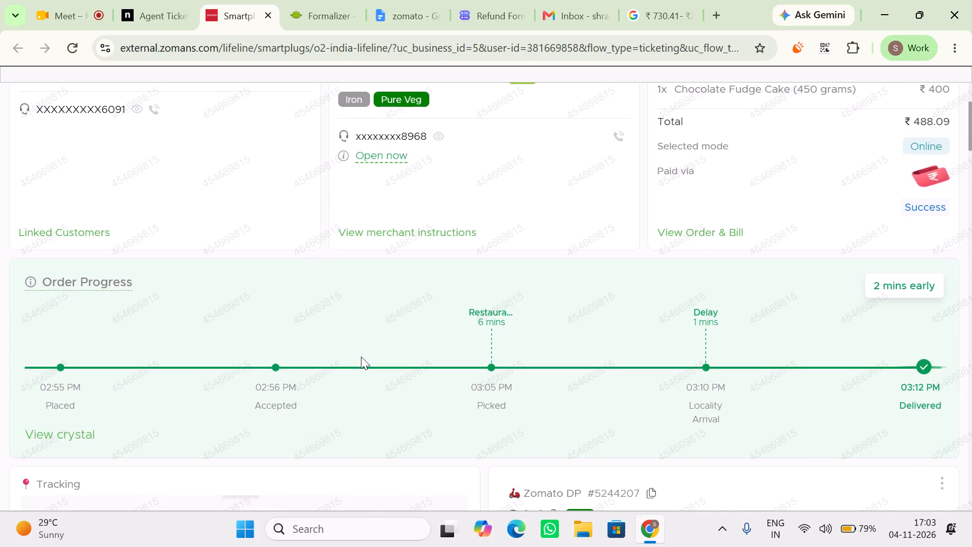
{"action": "scroll", "coordinate": [361, 357], "scroll_direction": "down", "scroll_amount": 1}
{"action": "scroll", "coordinate": [361, 357], "scroll_direction": "up", "scroll_amount": 2}
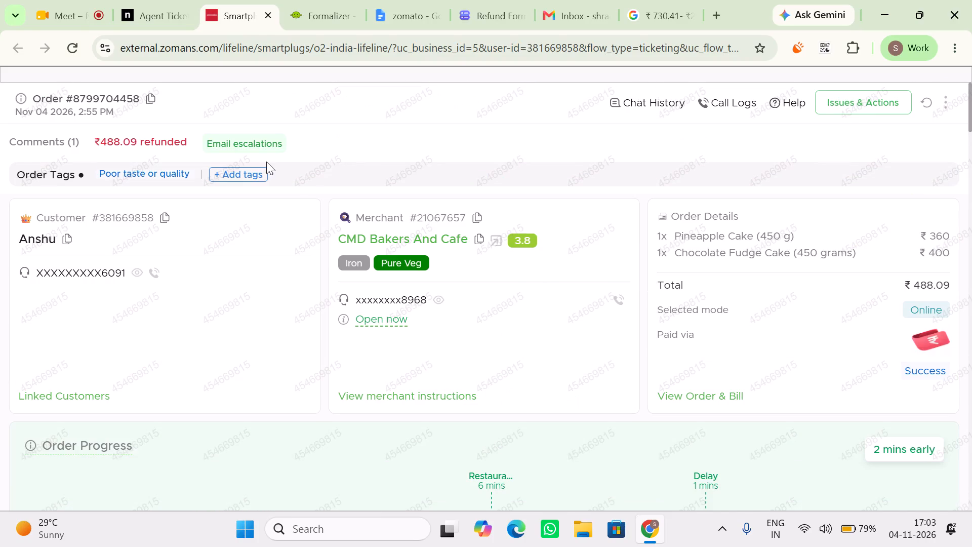
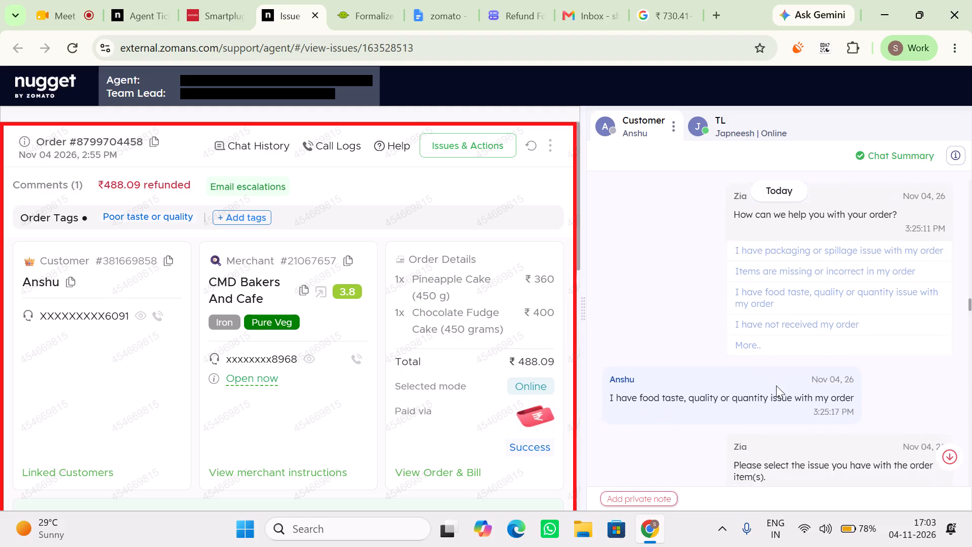
{"action": "scroll", "coordinate": [776, 385], "scroll_direction": "down", "scroll_amount": 5}
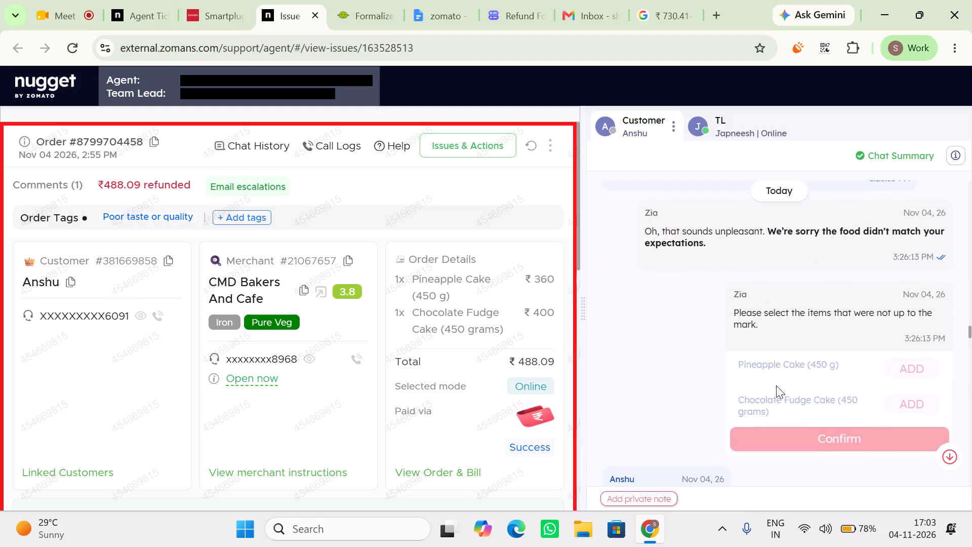
{"action": "scroll", "coordinate": [776, 385], "scroll_direction": "down", "scroll_amount": 5}
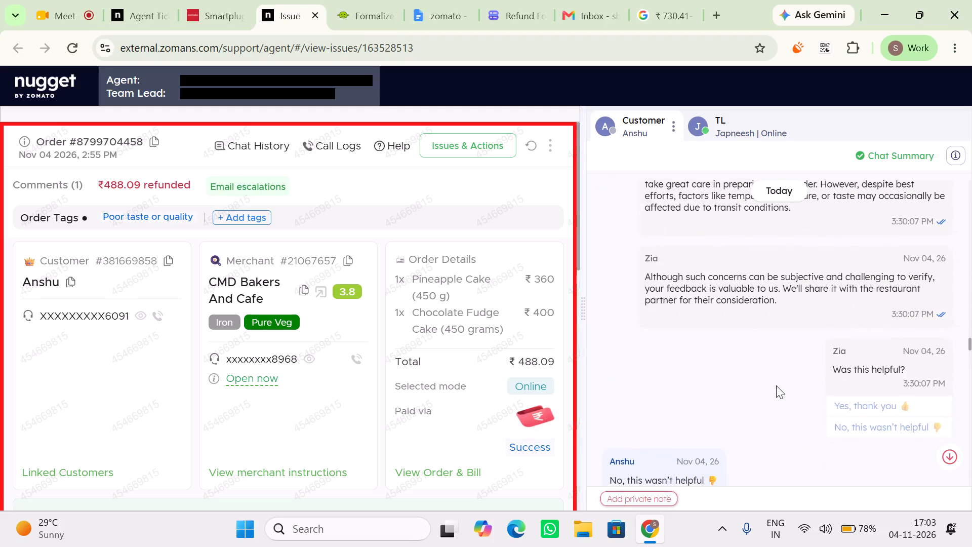
{"action": "scroll", "coordinate": [776, 385], "scroll_direction": "down", "scroll_amount": 4}
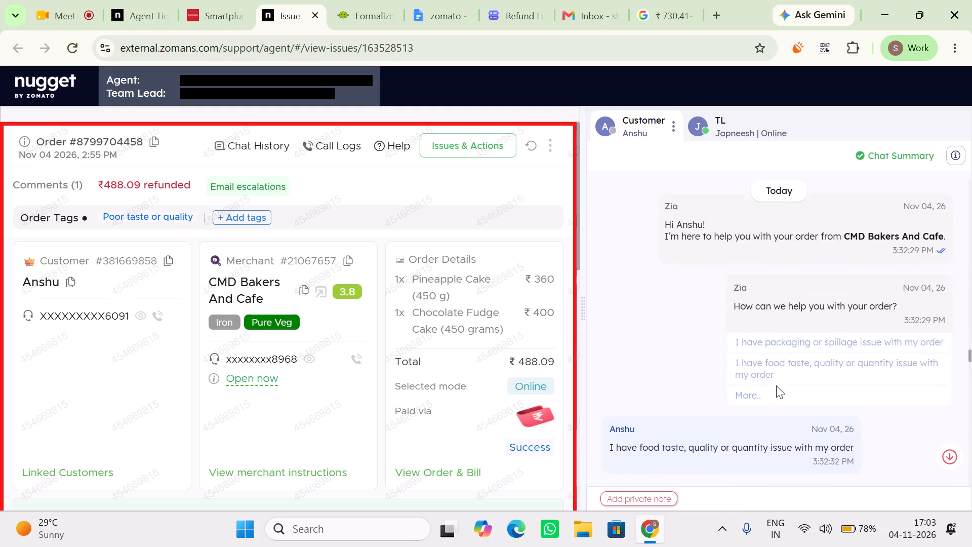
{"action": "scroll", "coordinate": [789, 359], "scroll_direction": "down", "scroll_amount": 4}
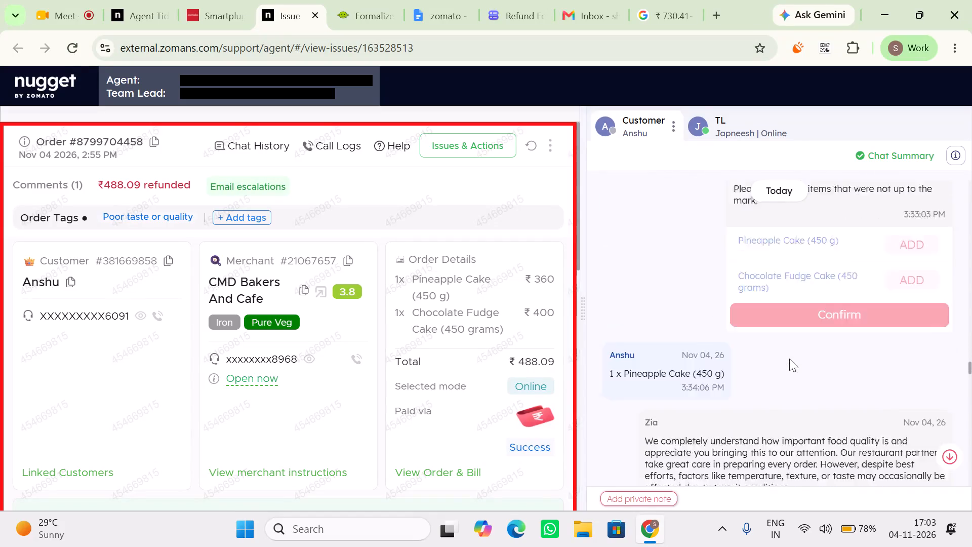
{"action": "scroll", "coordinate": [789, 359], "scroll_direction": "down", "scroll_amount": 5}
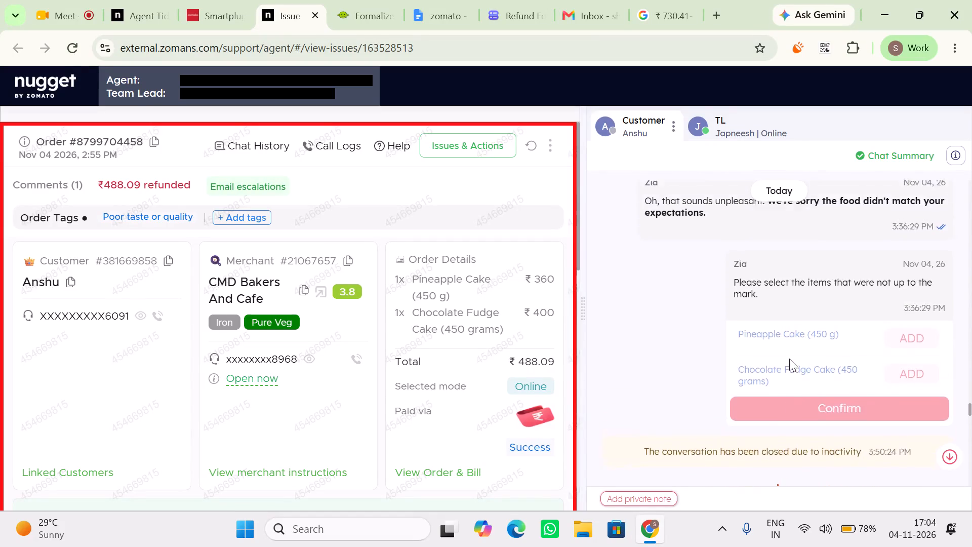
{"action": "scroll", "coordinate": [789, 359], "scroll_direction": "up", "scroll_amount": 1}
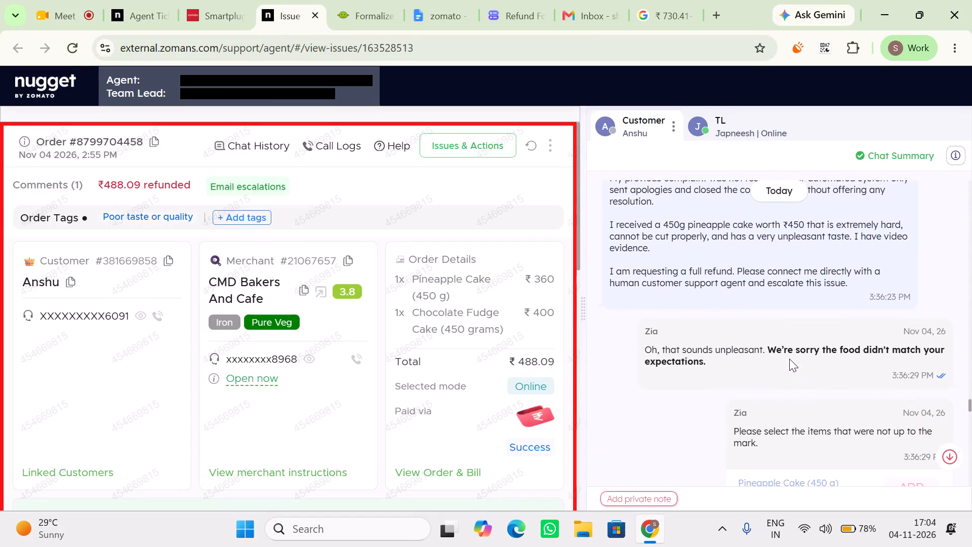
{"action": "scroll", "coordinate": [789, 359], "scroll_direction": "down", "scroll_amount": 2}
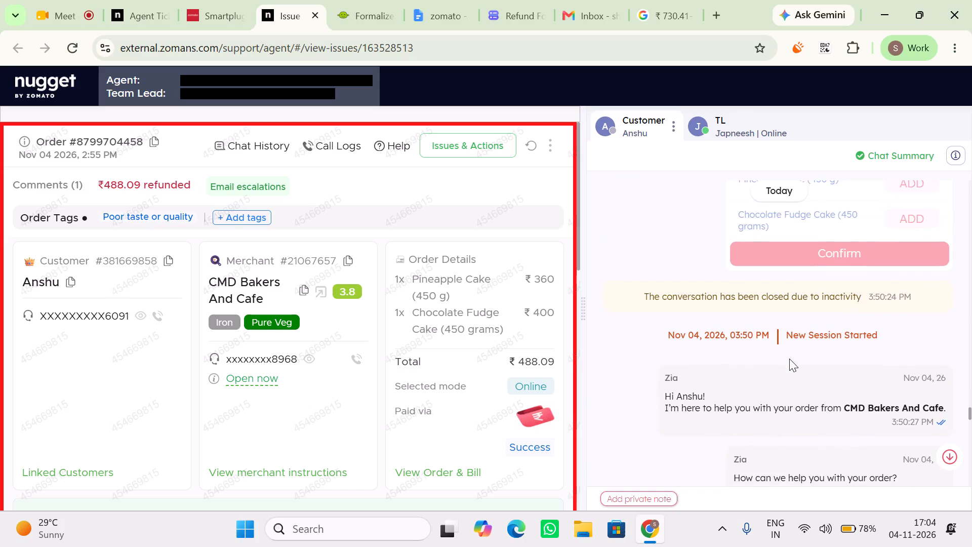
{"action": "scroll", "coordinate": [789, 359], "scroll_direction": "down", "scroll_amount": 7}
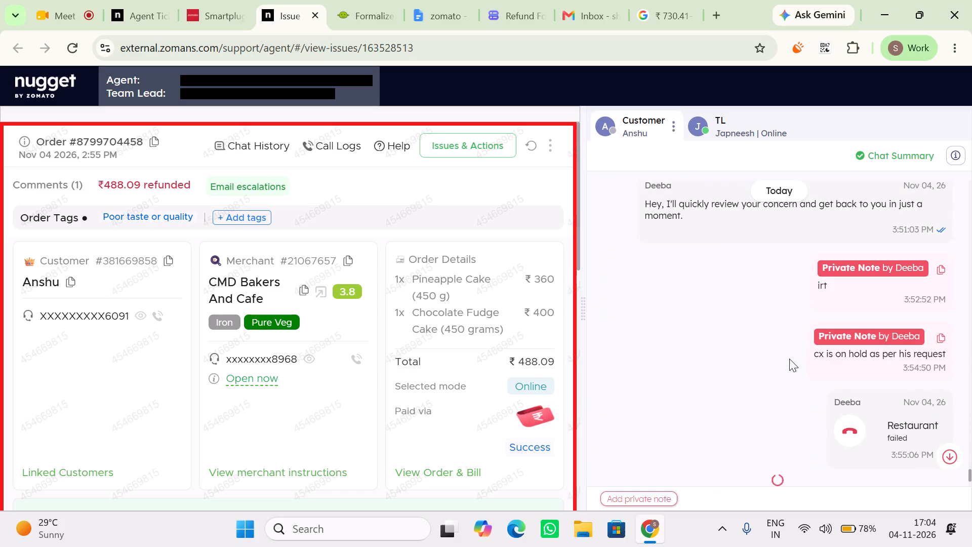
{"action": "scroll", "coordinate": [789, 359], "scroll_direction": "down", "scroll_amount": 5}
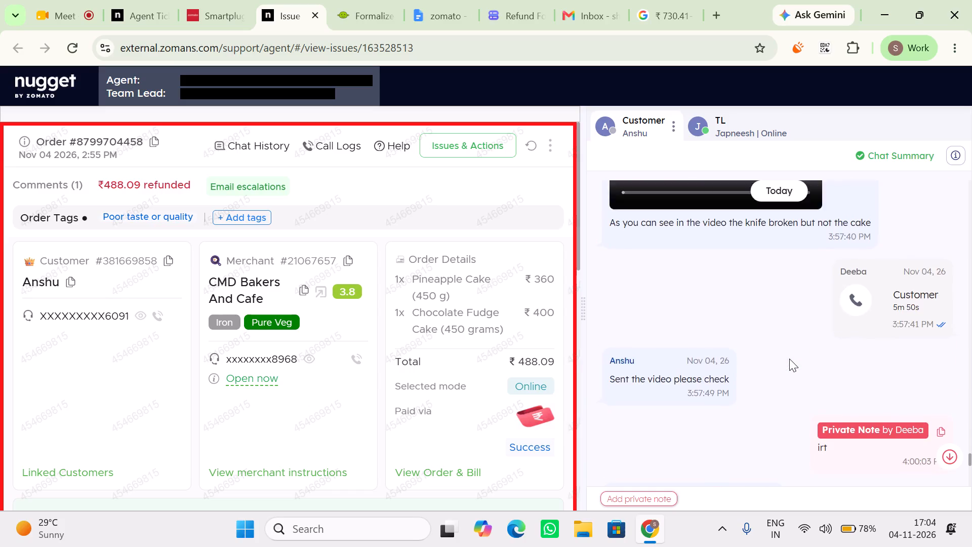
{"action": "scroll", "coordinate": [789, 359], "scroll_direction": "down", "scroll_amount": 15}
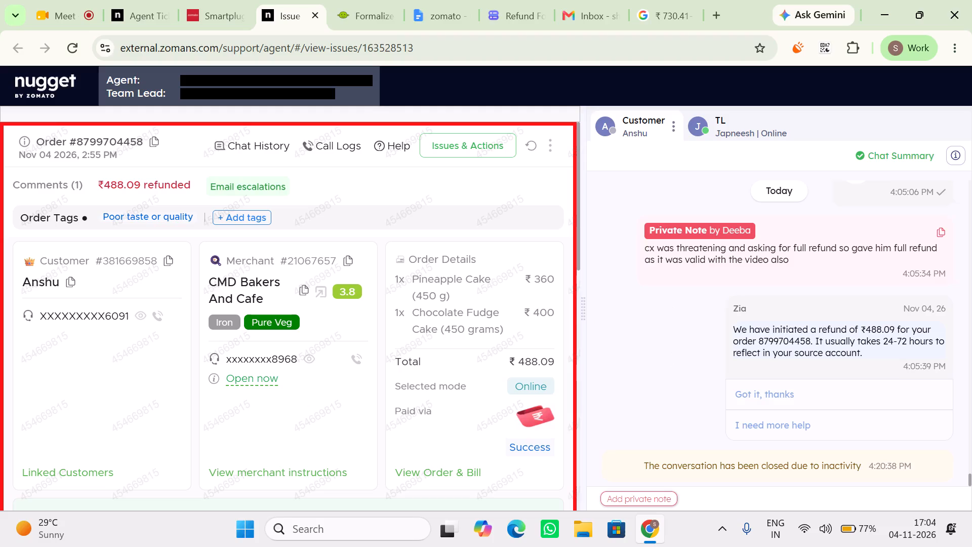
{"action": "scroll", "coordinate": [750, 338], "scroll_direction": "up", "scroll_amount": 2}
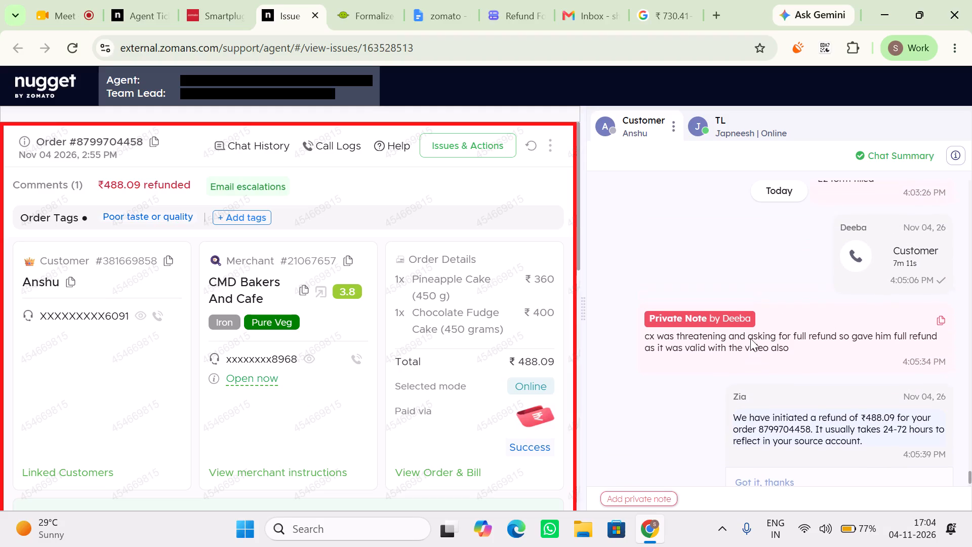
{"action": "scroll", "coordinate": [750, 338], "scroll_direction": "up", "scroll_amount": 1}
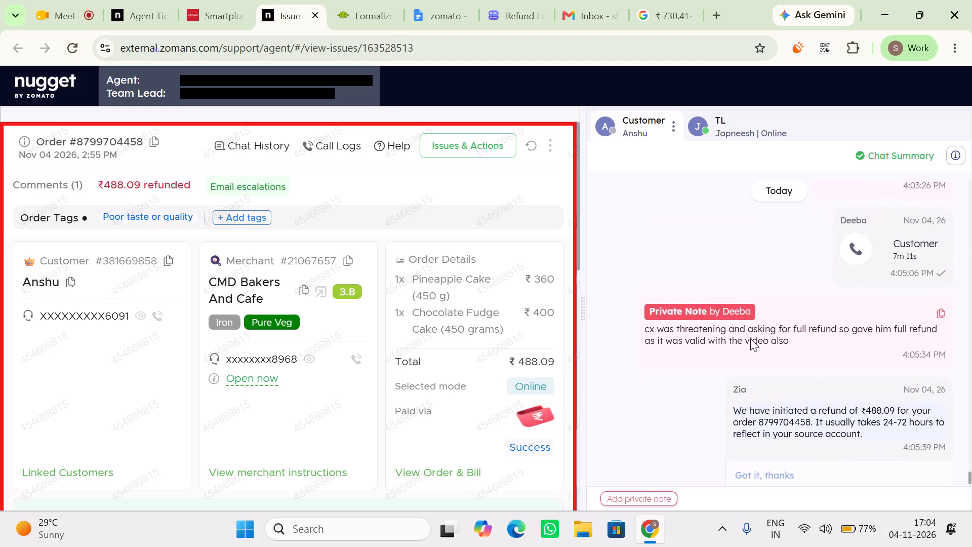
{"action": "scroll", "coordinate": [750, 338], "scroll_direction": "up", "scroll_amount": 1}
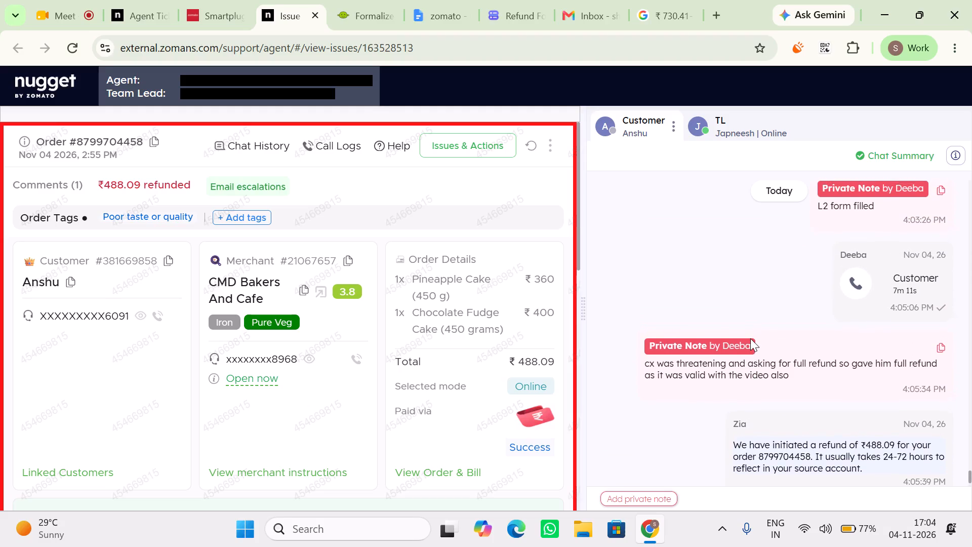
{"action": "scroll", "coordinate": [750, 338], "scroll_direction": "up", "scroll_amount": 1}
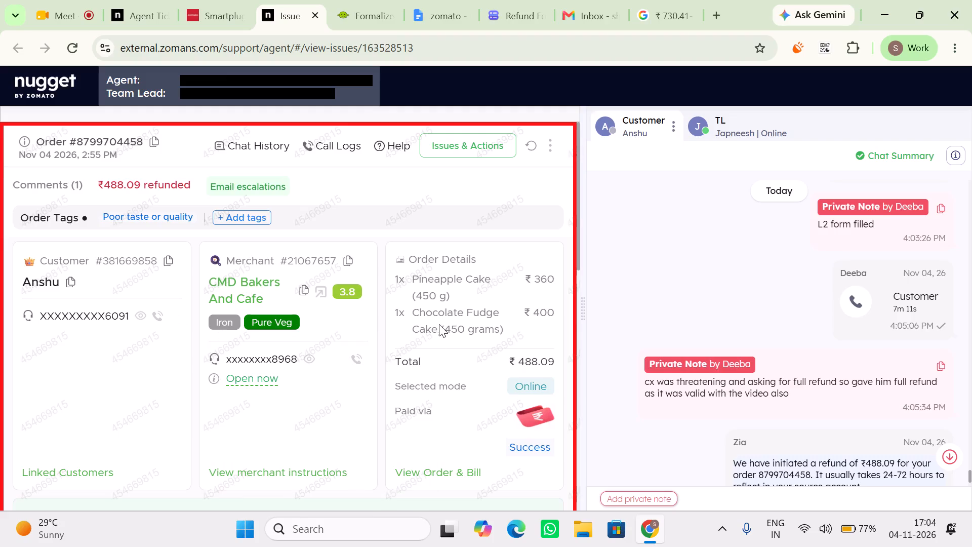
{"action": "scroll", "coordinate": [554, 407], "scroll_direction": "down", "scroll_amount": 1}
{"action": "scroll", "coordinate": [725, 431], "scroll_direction": "down", "scroll_amount": 2}
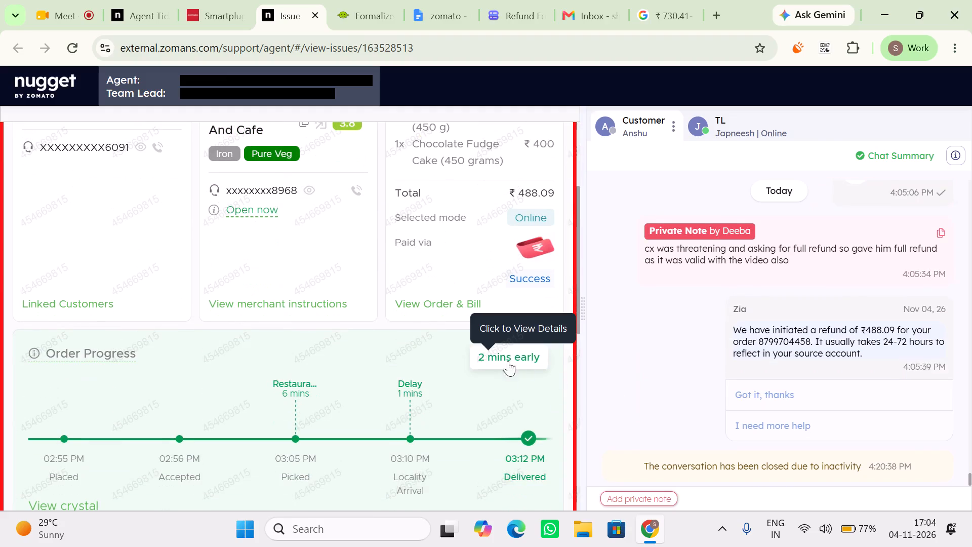
{"action": "scroll", "coordinate": [429, 363], "scroll_direction": "up", "scroll_amount": 1}
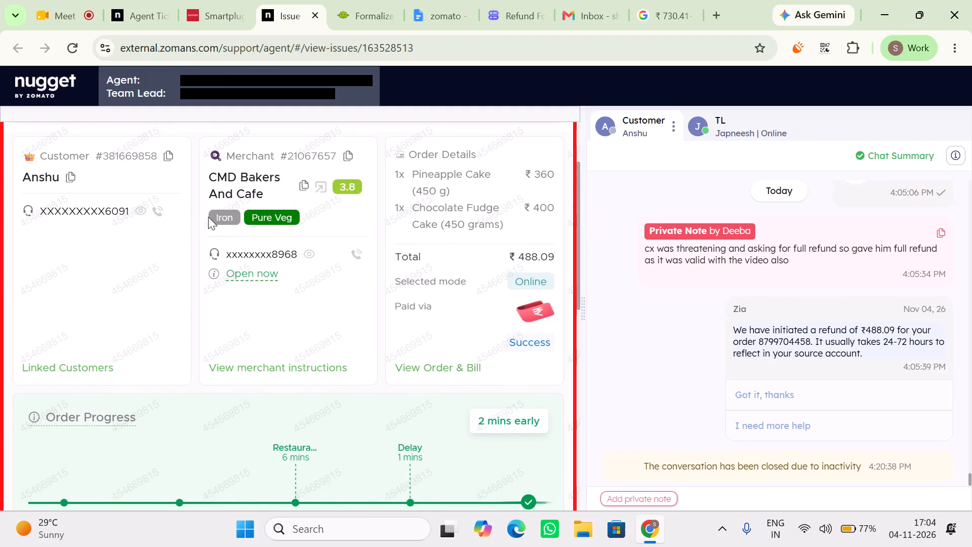
{"action": "scroll", "coordinate": [211, 220], "scroll_direction": "up", "scroll_amount": 1}
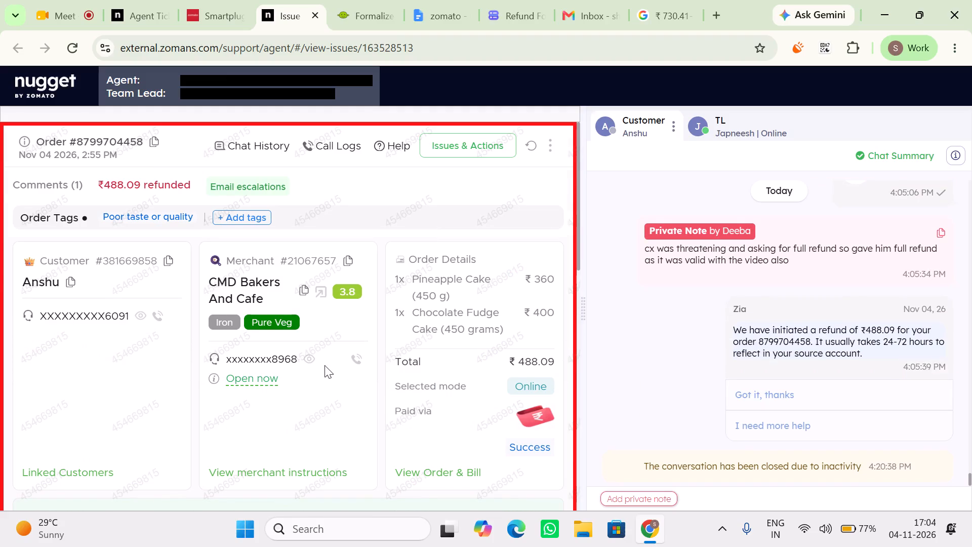
{"action": "left_click", "coordinate": [362, 361]}
{"action": "left_click", "coordinate": [157, 320]}
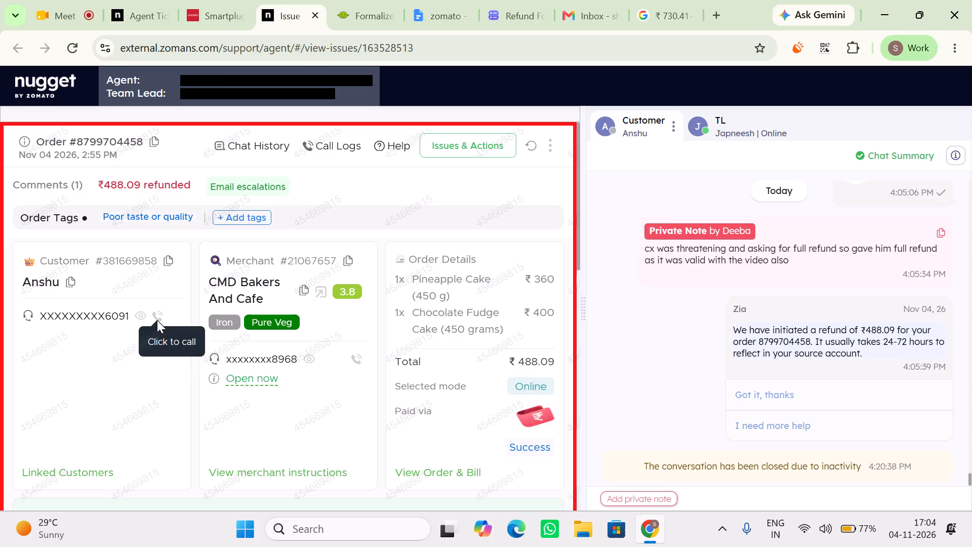
{"action": "left_click", "coordinate": [155, 314]}
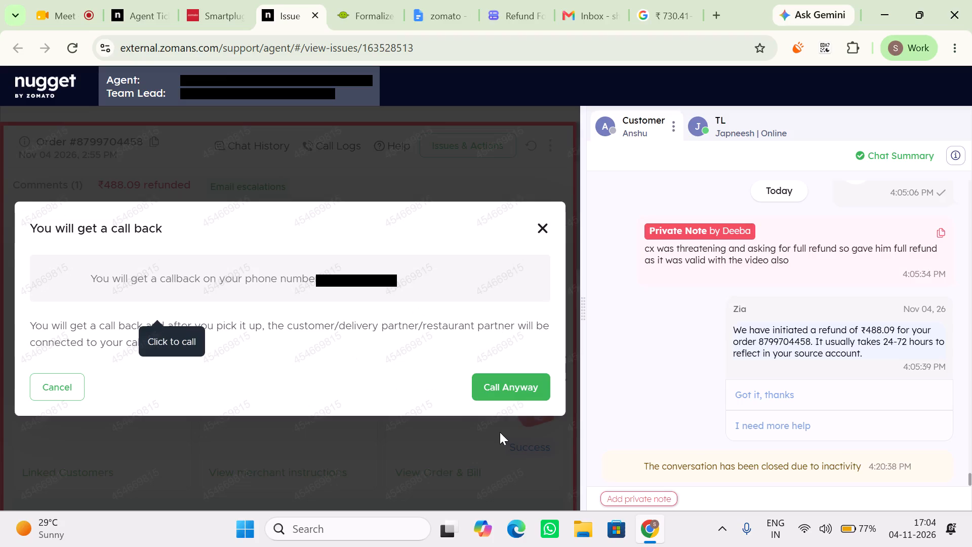
{"action": "left_click", "coordinate": [526, 403]}
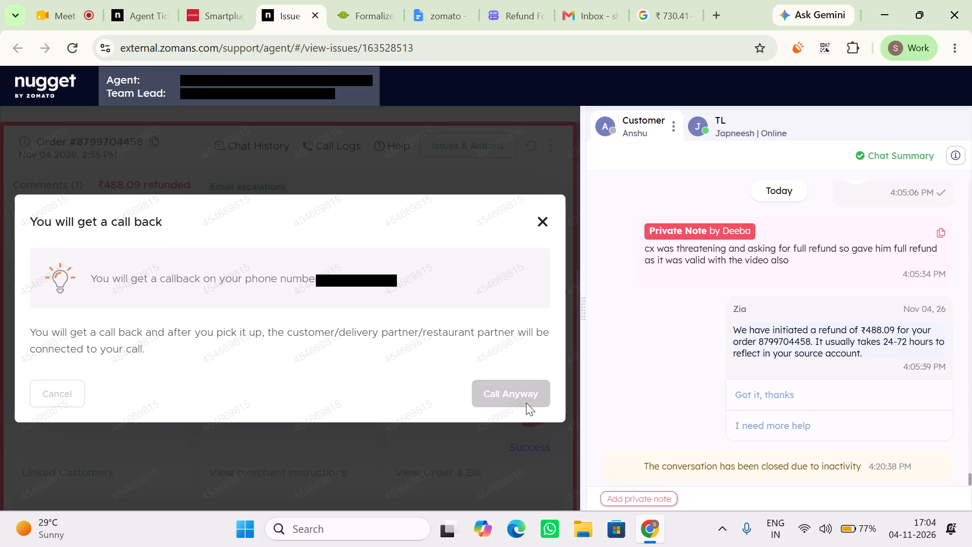
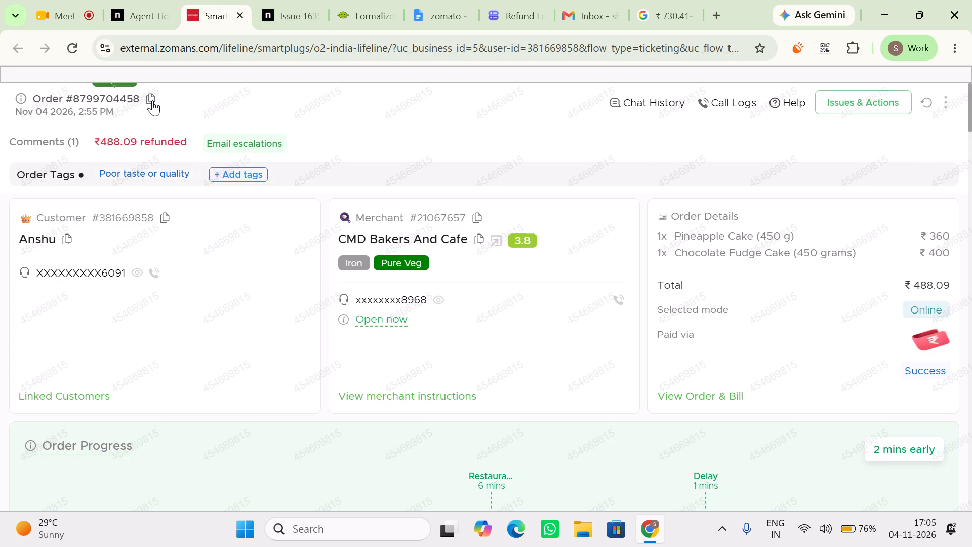
{"action": "left_click", "coordinate": [135, 0]}
{"action": "left_click_drag", "start_coordinate": [782, 292], "coordinate": [736, 258], "text": "ctrl"}
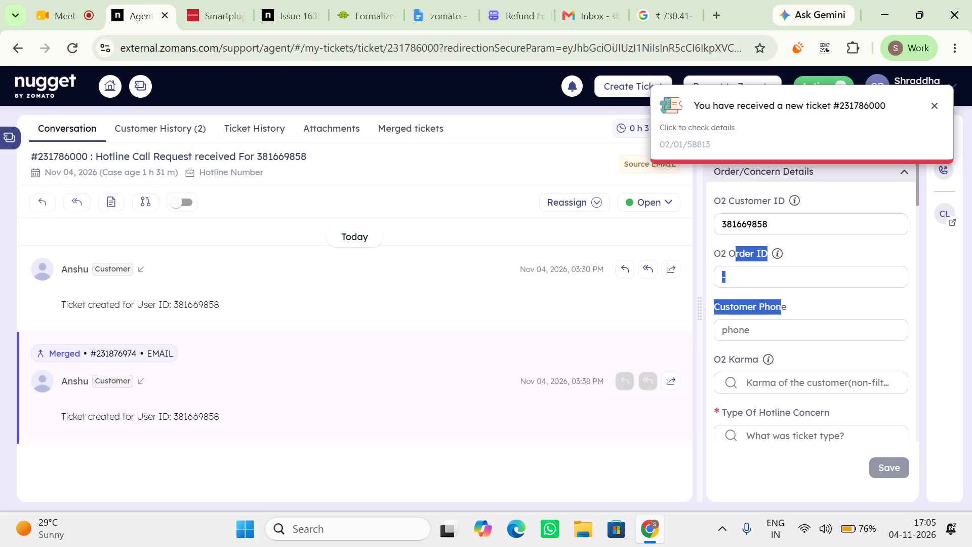
{"action": "left_click_drag", "start_coordinate": [736, 258], "coordinate": [772, 293]}
{"action": "left_click_drag", "start_coordinate": [772, 293], "coordinate": [759, 281]}
{"action": "left_click", "coordinate": [759, 281]}
{"action": "key", "text": "ctrl+v"}
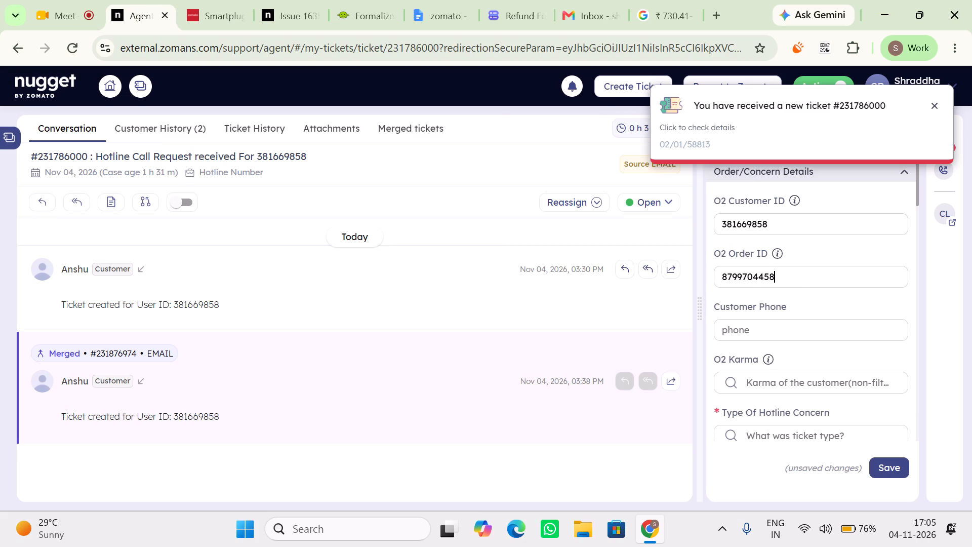
{"action": "scroll", "coordinate": [812, 387], "scroll_direction": "up", "scroll_amount": 1}
Check the customer's tier in the order's Customer Overview and set the ticket's O2 Karma to Bronze.
{"action": "left_click", "coordinate": [214, 0]}
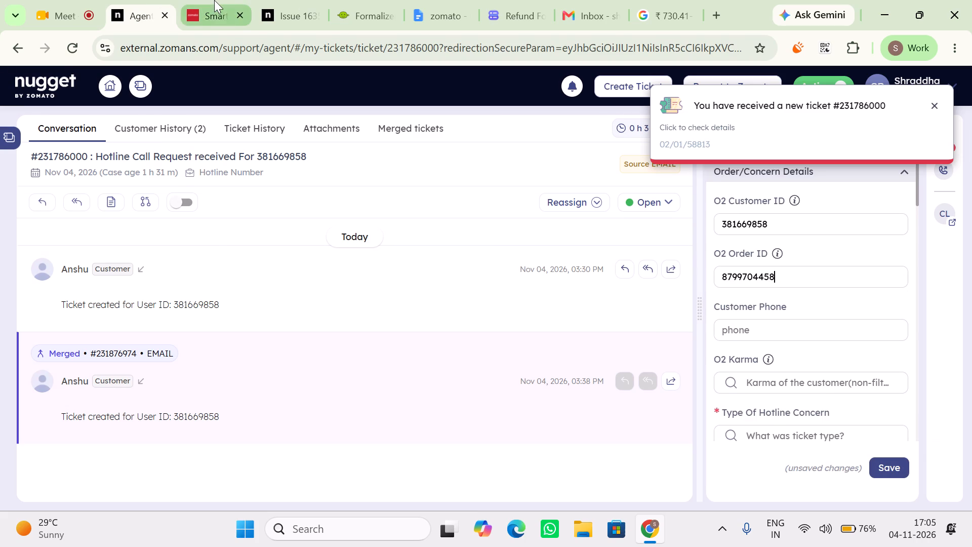
{"action": "left_click", "coordinate": [134, 0]}
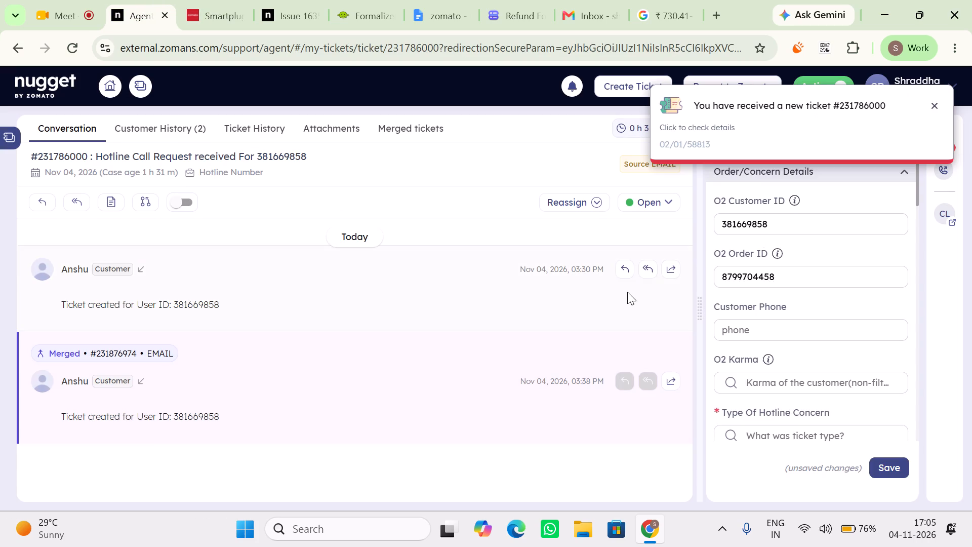
{"action": "scroll", "coordinate": [795, 353], "scroll_direction": "down", "scroll_amount": 1}
{"action": "left_click", "coordinate": [244, 0]}
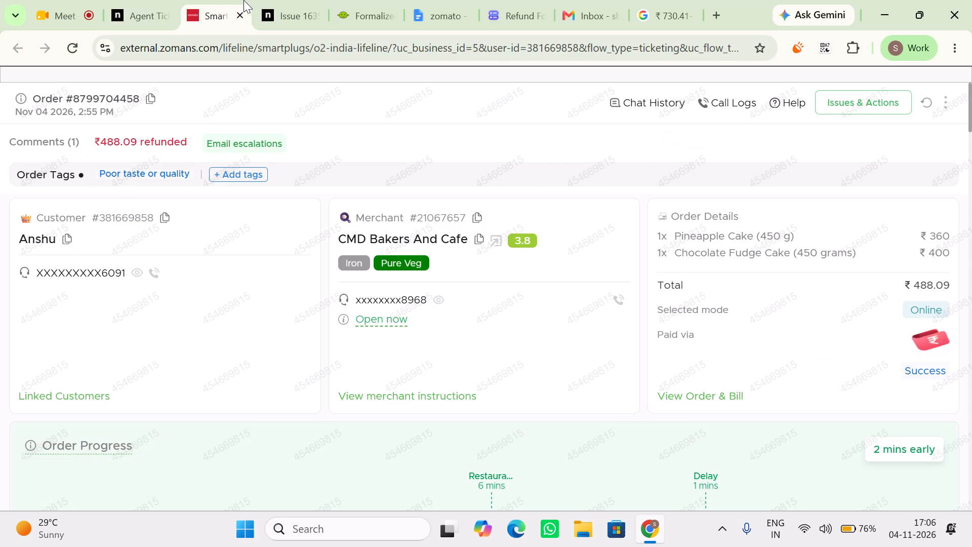
{"action": "left_click", "coordinate": [47, 235]}
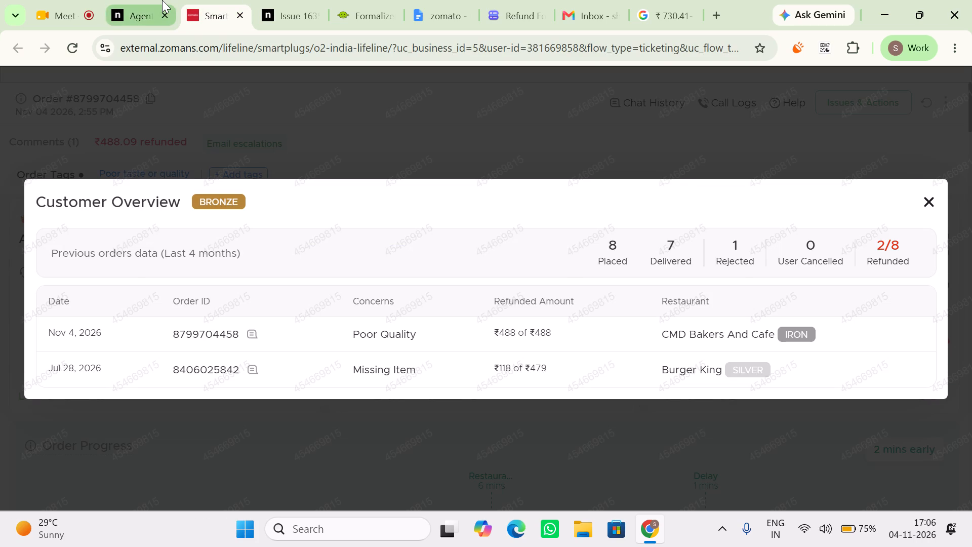
{"action": "left_click", "coordinate": [162, 0]}
{"action": "left_click", "coordinate": [797, 322]}
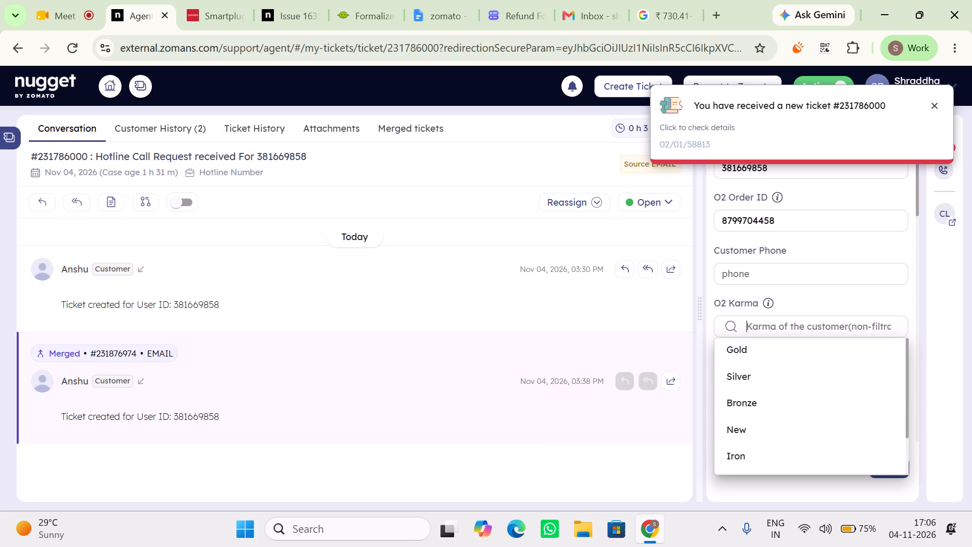
{"action": "left_click", "coordinate": [772, 407]}
Set the Type Of Hotline Concern to Duplicate and save the ticket properties.
{"action": "scroll", "coordinate": [772, 407], "scroll_direction": "down", "scroll_amount": 1}
{"action": "left_click", "coordinate": [763, 272]}
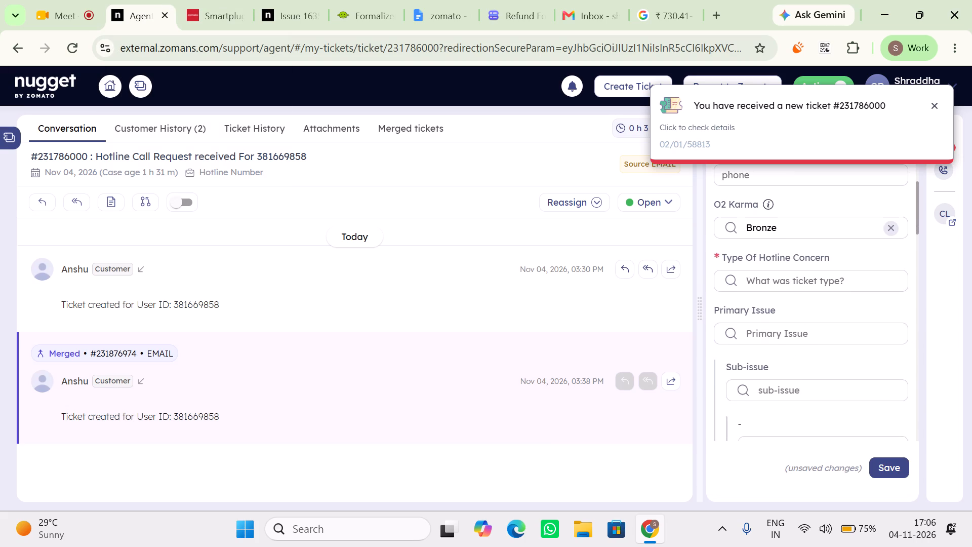
{"action": "scroll", "coordinate": [790, 378], "scroll_direction": "down", "scroll_amount": 1}
{"action": "left_click", "coordinate": [765, 377]}
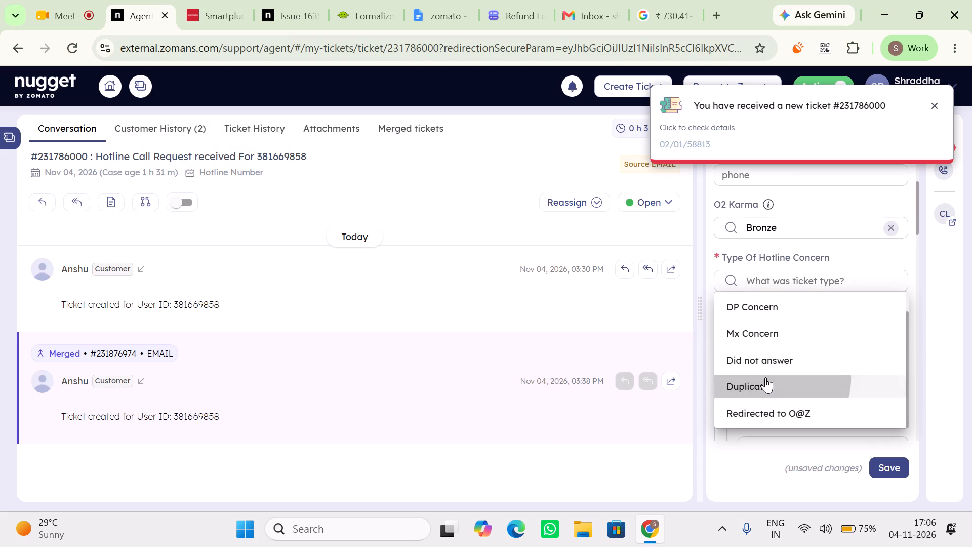
{"action": "left_click", "coordinate": [796, 329]}
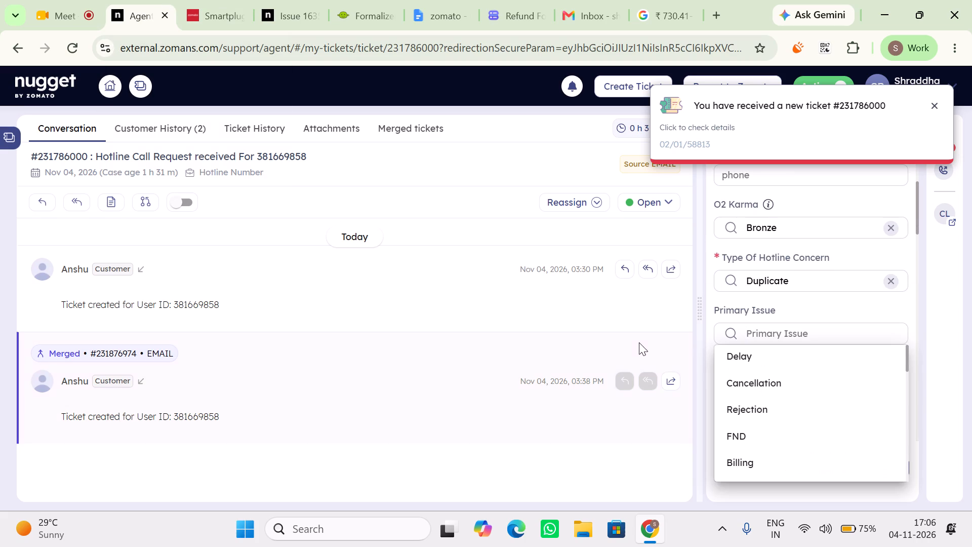
{"action": "left_click", "coordinate": [616, 315]}
{"action": "scroll", "coordinate": [780, 387], "scroll_direction": "down", "scroll_amount": 5}
{"action": "scroll", "coordinate": [780, 387], "scroll_direction": "up", "scroll_amount": 10}
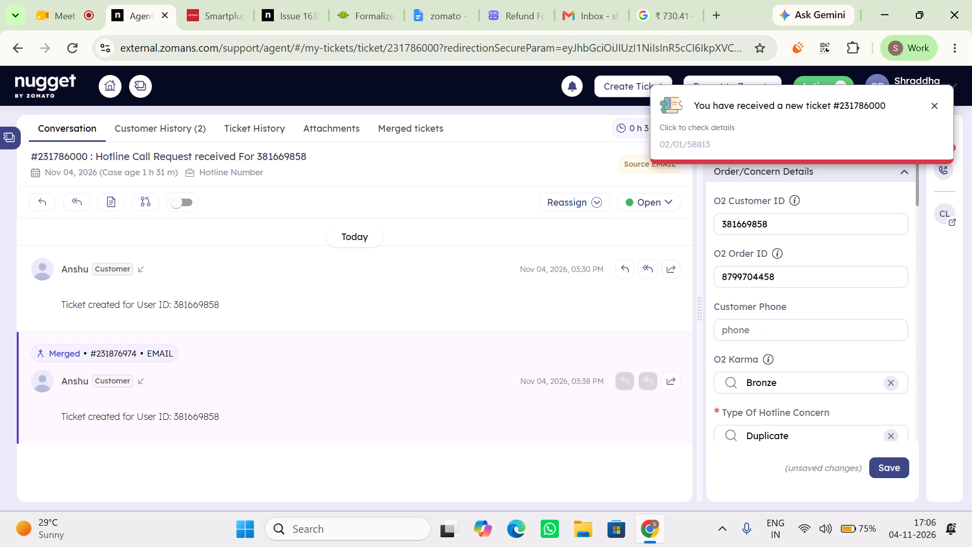
{"action": "left_click", "coordinate": [894, 462]}
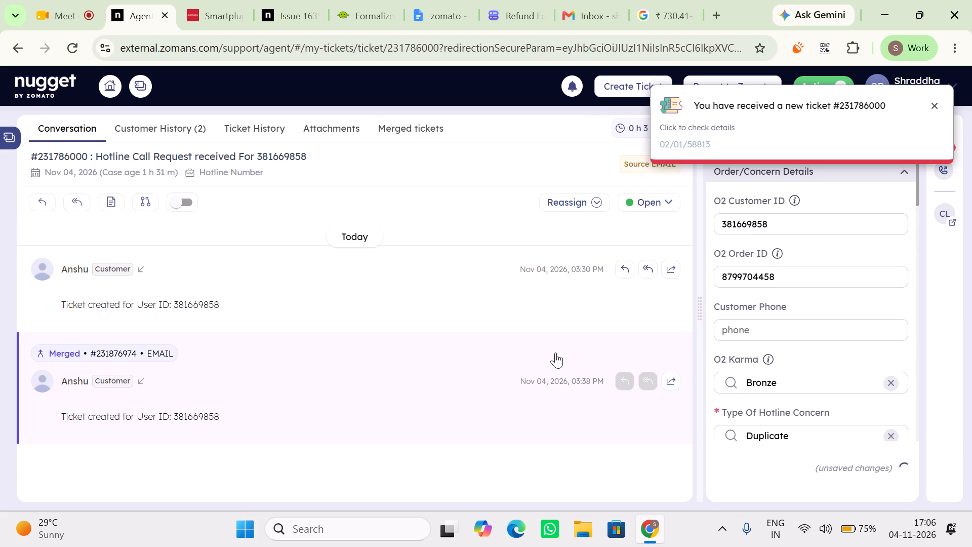
Look through the statement and Tab 1 pages of the zomato Google Docs document for a suitable ticket note.
{"action": "left_click", "coordinate": [368, 0]}
{"action": "scroll", "coordinate": [405, 167], "scroll_direction": "up", "scroll_amount": 4}
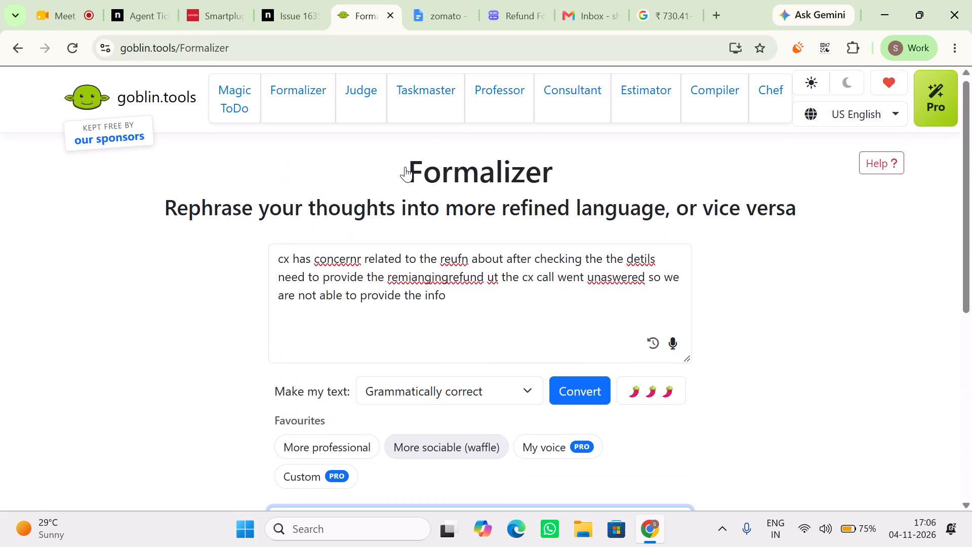
{"action": "left_click", "coordinate": [404, 0]}
{"action": "scroll", "coordinate": [394, 248], "scroll_direction": "up", "scroll_amount": 5}
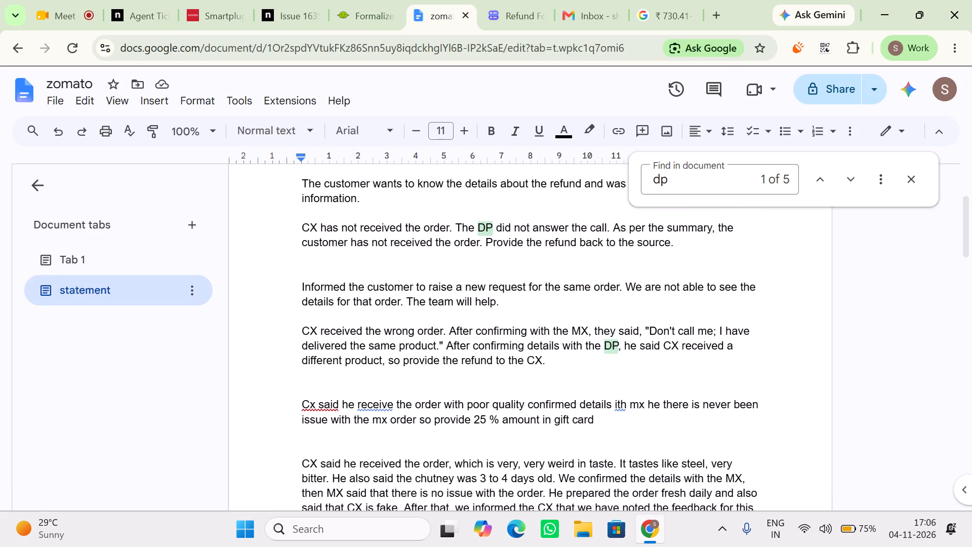
{"action": "scroll", "coordinate": [394, 248], "scroll_direction": "up", "scroll_amount": 2}
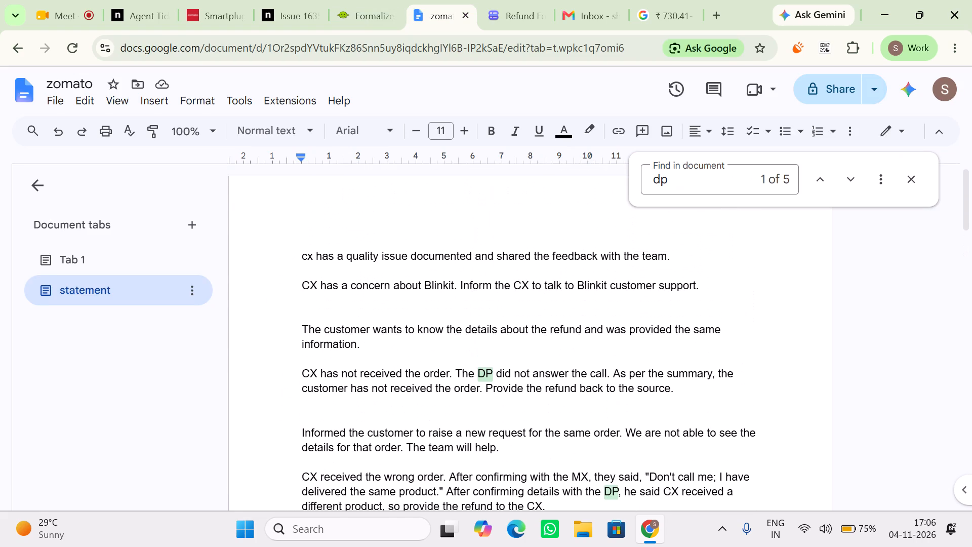
{"action": "scroll", "coordinate": [394, 248], "scroll_direction": "up", "scroll_amount": 2}
{"action": "scroll", "coordinate": [394, 248], "scroll_direction": "down", "scroll_amount": 1}
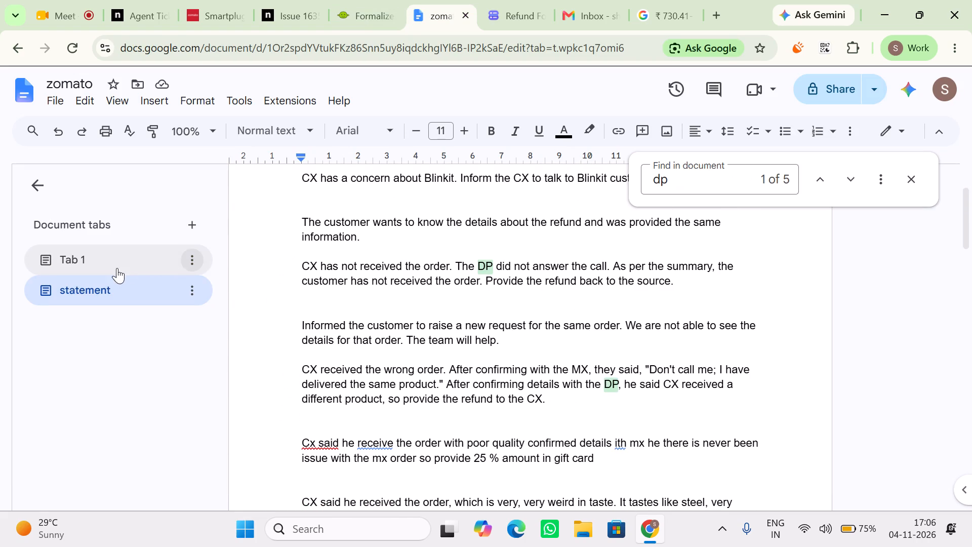
{"action": "left_click", "coordinate": [113, 267]}
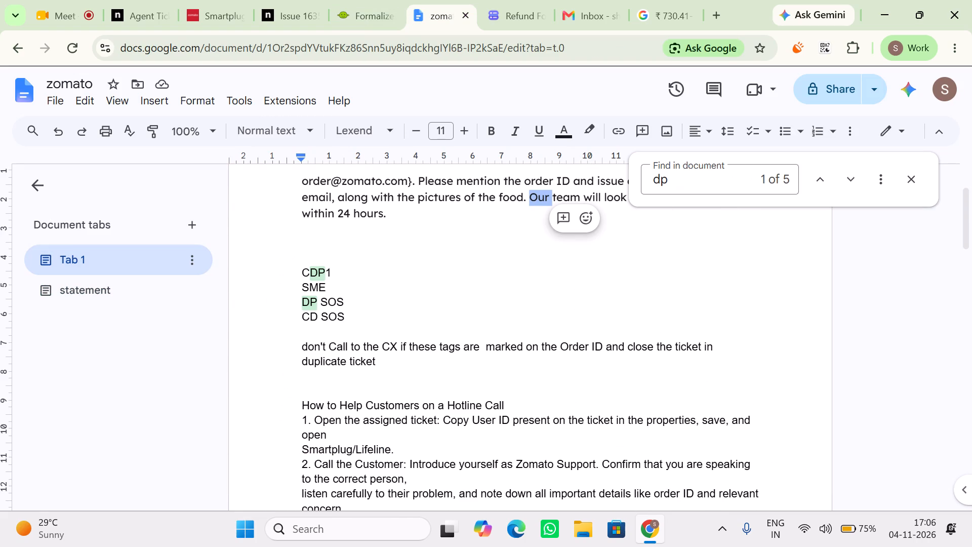
{"action": "left_click", "coordinate": [97, 282]}
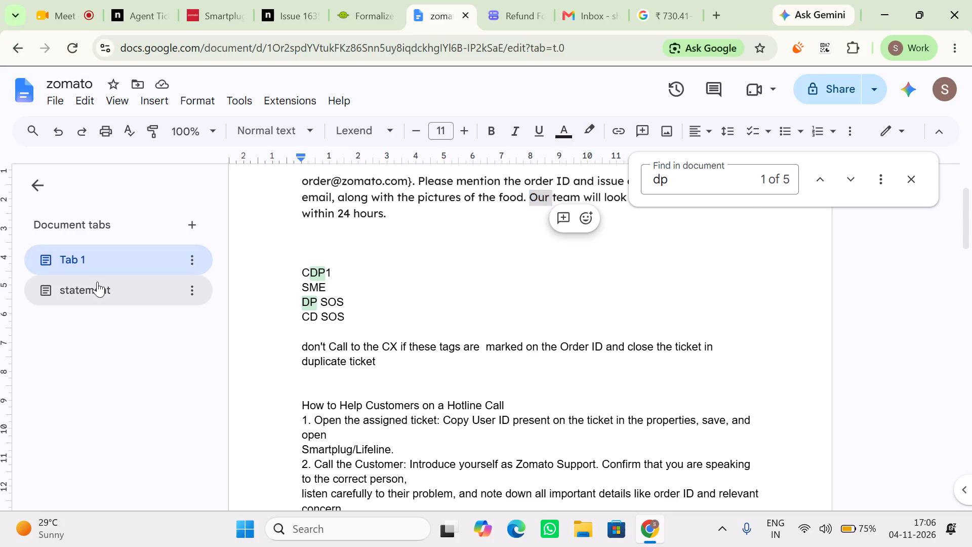
Search the zomato document for "resol" and go through the matches in both document tabs.
{"action": "triple_click", "coordinate": [694, 171]}
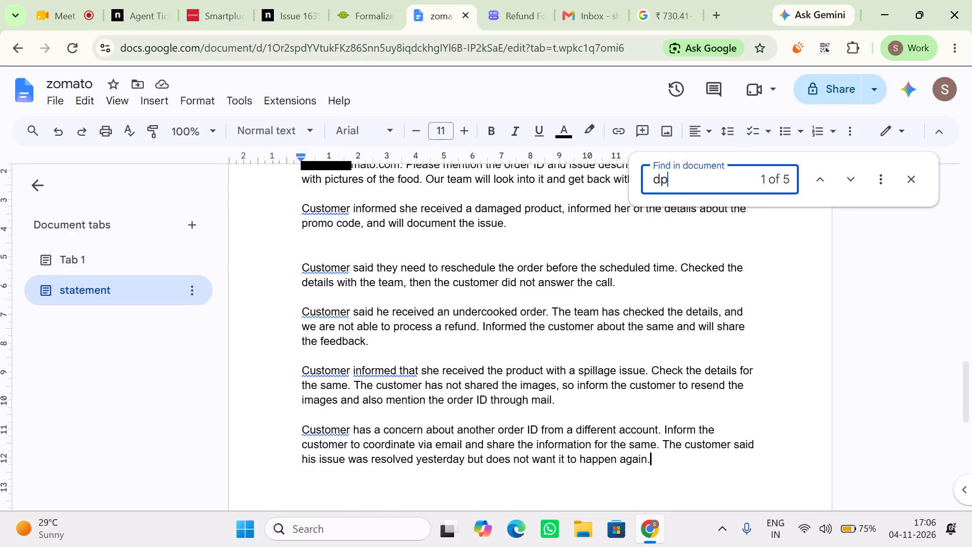
{"action": "type", "text": "resol"}
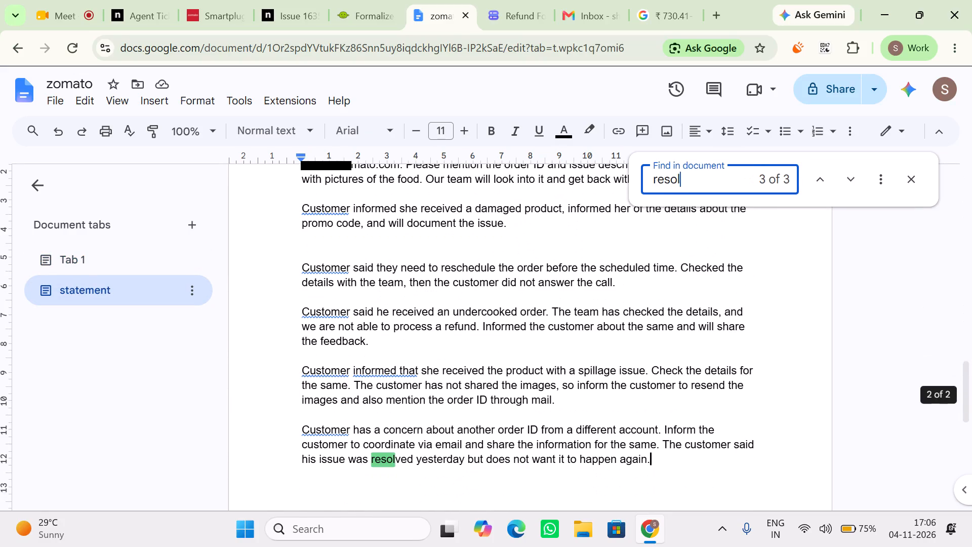
{"action": "scroll", "coordinate": [509, 347], "scroll_direction": "down", "scroll_amount": 1}
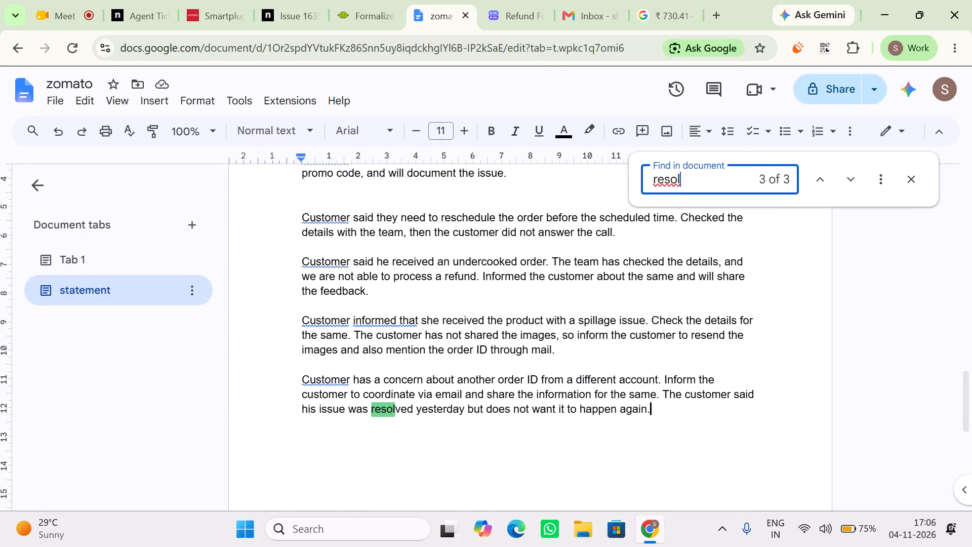
{"action": "scroll", "coordinate": [437, 399], "scroll_direction": "down", "scroll_amount": 1}
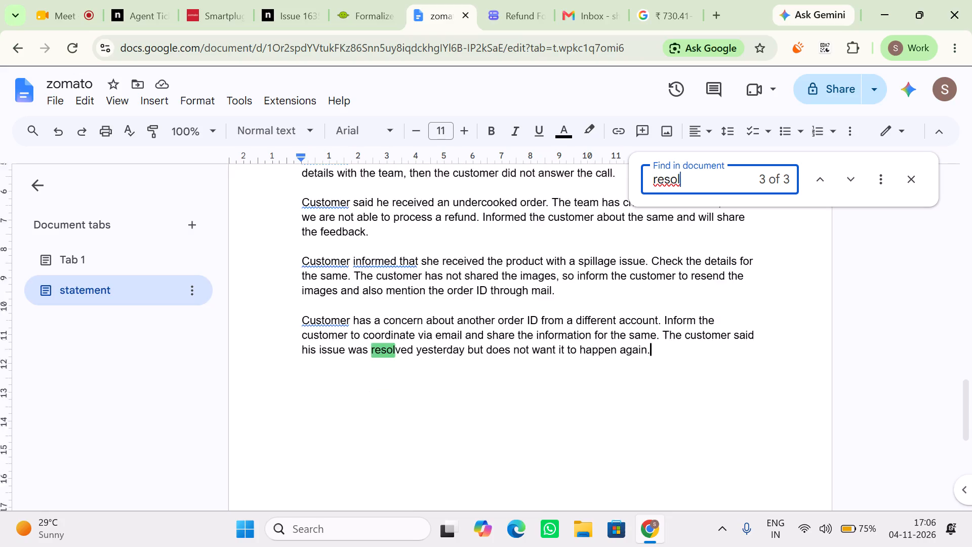
{"action": "scroll", "coordinate": [437, 399], "scroll_direction": "down", "scroll_amount": 1}
{"action": "scroll", "coordinate": [437, 399], "scroll_direction": "up", "scroll_amount": 7}
{"action": "key", "text": "Return"}
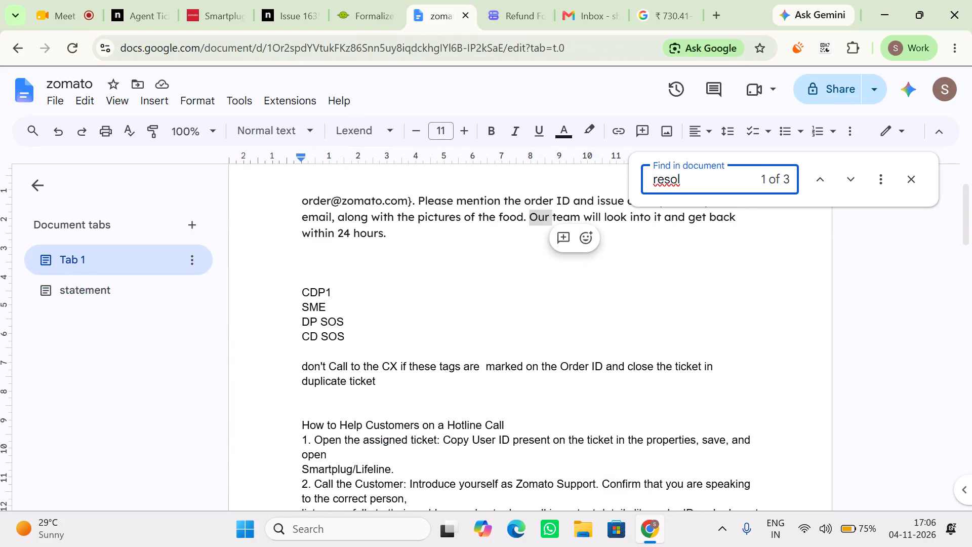
{"action": "key", "text": "Return"}
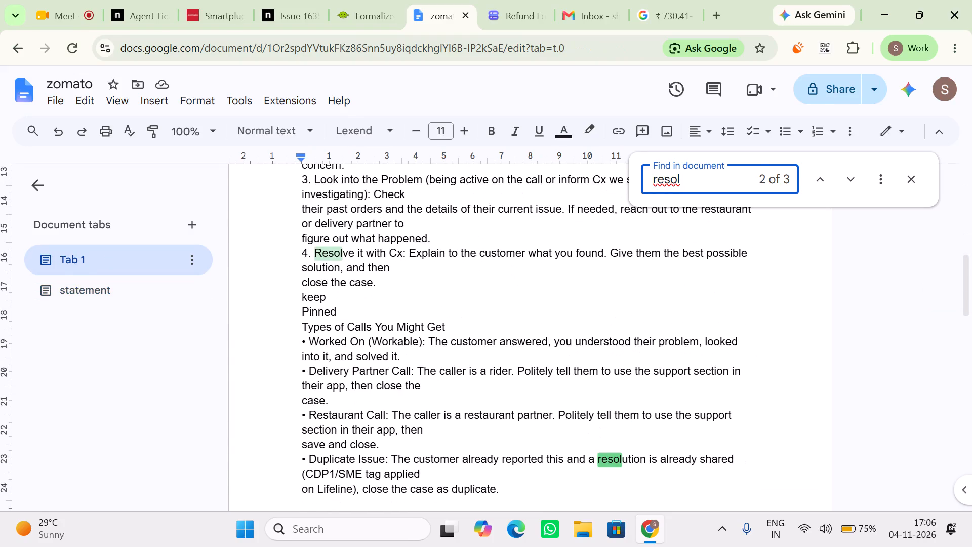
{"action": "key", "text": "Return"}
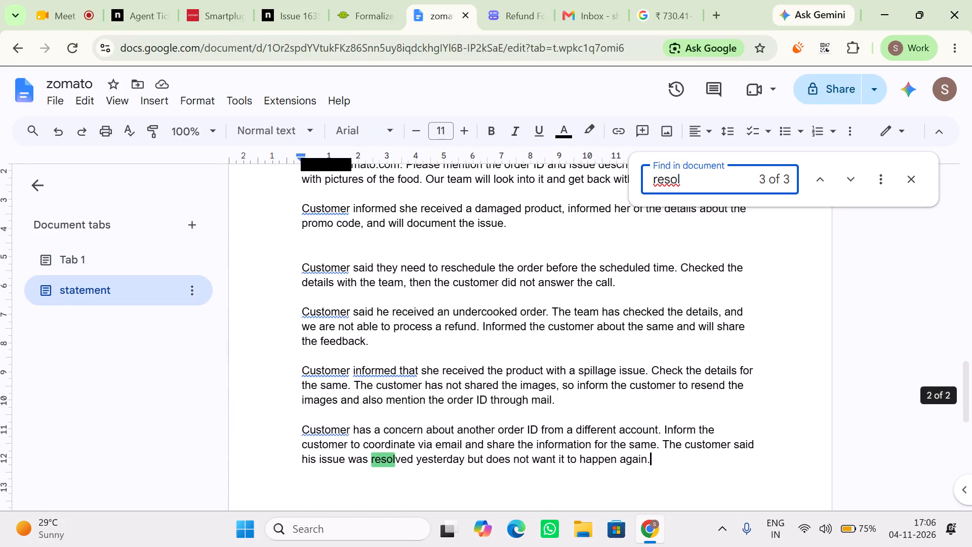
{"action": "scroll", "coordinate": [262, 323], "scroll_direction": "down", "scroll_amount": 2}
{"action": "key", "text": "Return"}
{"action": "key", "text": "Return"}
{"action": "key", "text": "Return"}
{"action": "scroll", "coordinate": [628, 284], "scroll_direction": "down", "scroll_amount": 7}
{"action": "scroll", "coordinate": [628, 284], "scroll_direction": "up", "scroll_amount": 1}
{"action": "scroll", "coordinate": [806, 313], "scroll_direction": "up", "scroll_amount": 2}
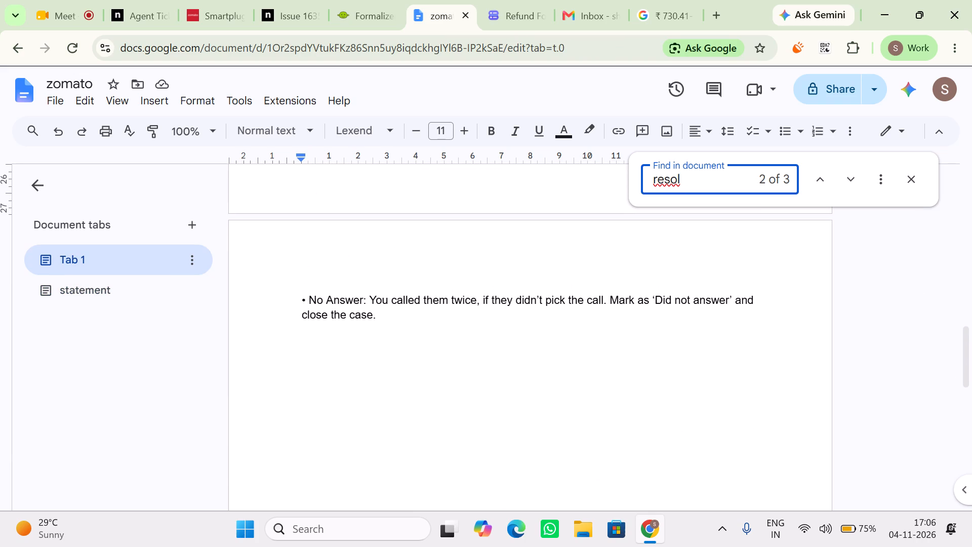
Add the line "cx said issue already resolve" at the end of the document's statement tab.
{"action": "left_click", "coordinate": [132, 279]}
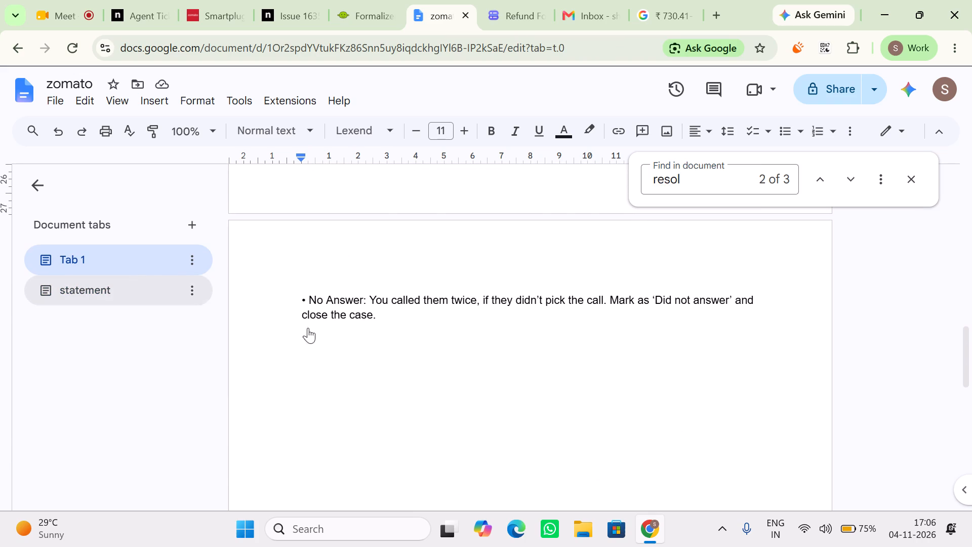
{"action": "scroll", "coordinate": [454, 387], "scroll_direction": "right", "scroll_amount": 1}
{"action": "key", "text": "Return"}
{"action": "key", "text": "Return"}
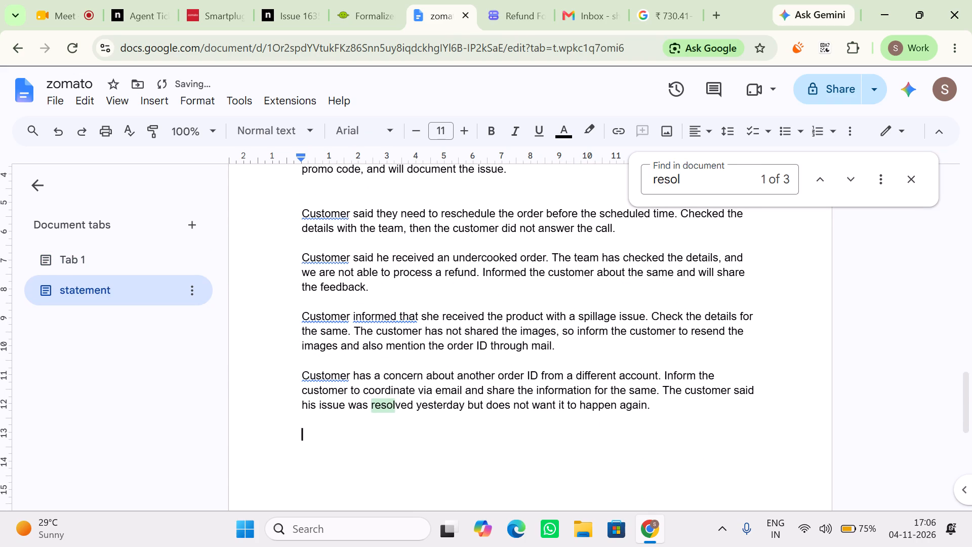
{"action": "type", "text": "cx said issue already resolve"}
Copy the new statement and put it in the goblin.tools Formalizer input in place of the previous text.
{"action": "triple_click", "coordinate": [371, 444]}
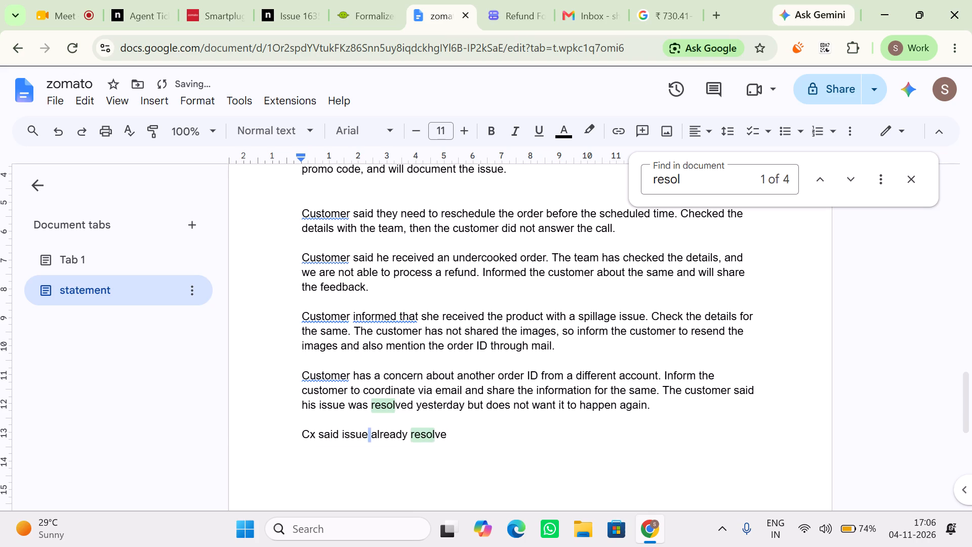
{"action": "key", "text": "ctrl+c"}
{"action": "left_click", "coordinate": [362, 0]}
{"action": "left_click", "coordinate": [203, 0]}
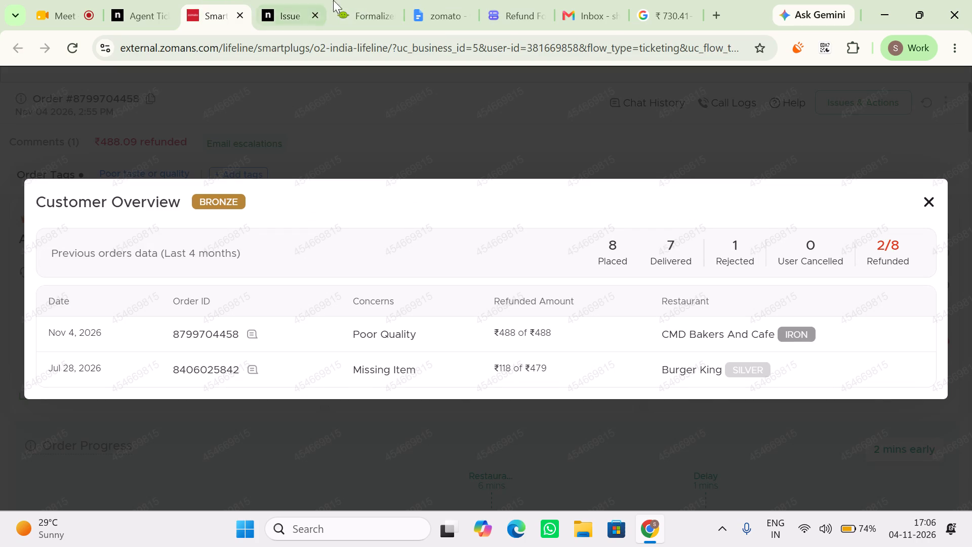
{"action": "left_click", "coordinate": [350, 0]}
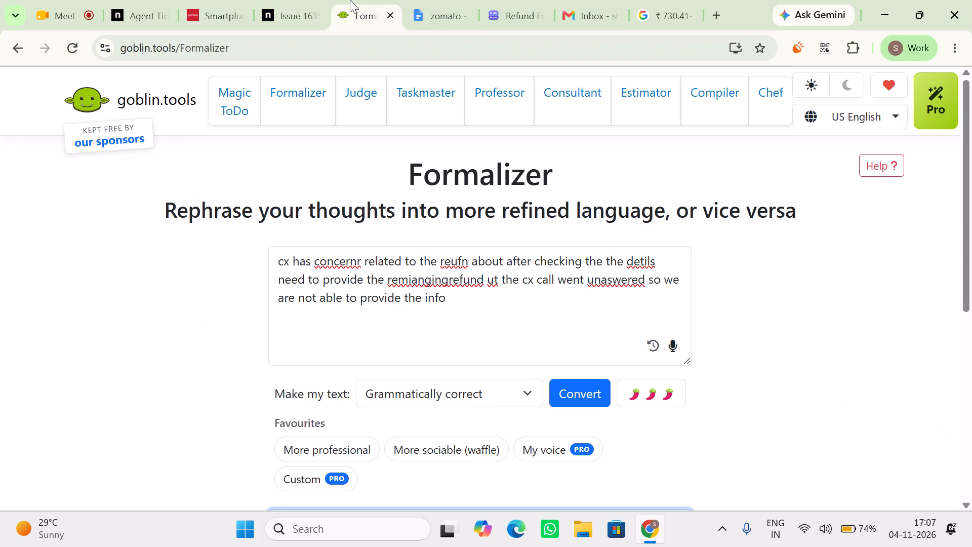
{"action": "triple_click", "coordinate": [392, 278]}
{"action": "key", "text": "ctrl+v"}
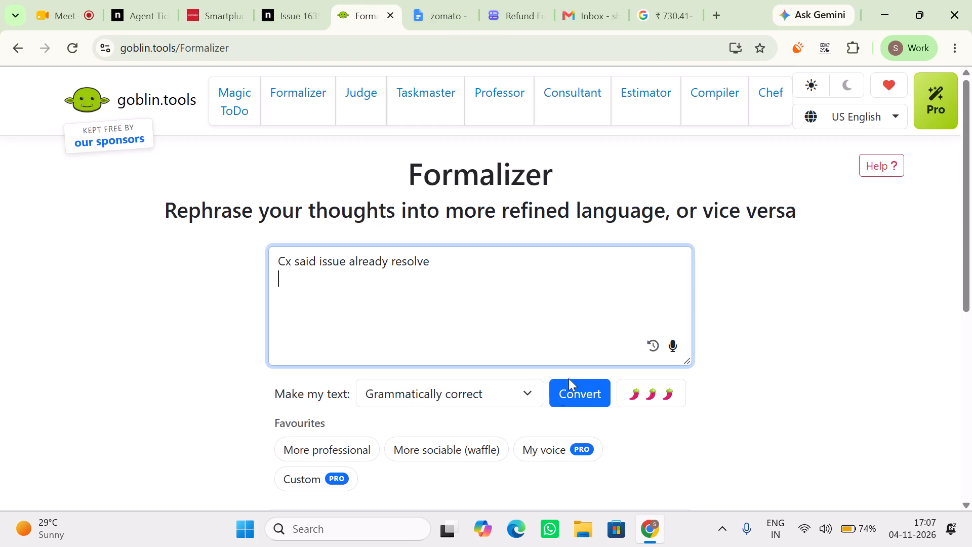
Copy the Formalizer's existing output about the refund concern and paste it below the new statement in the zomato document.
{"action": "scroll", "coordinate": [529, 413], "scroll_direction": "down", "scroll_amount": 3}
{"action": "triple_click", "coordinate": [336, 269]}
{"action": "key", "text": "ctrl+c"}
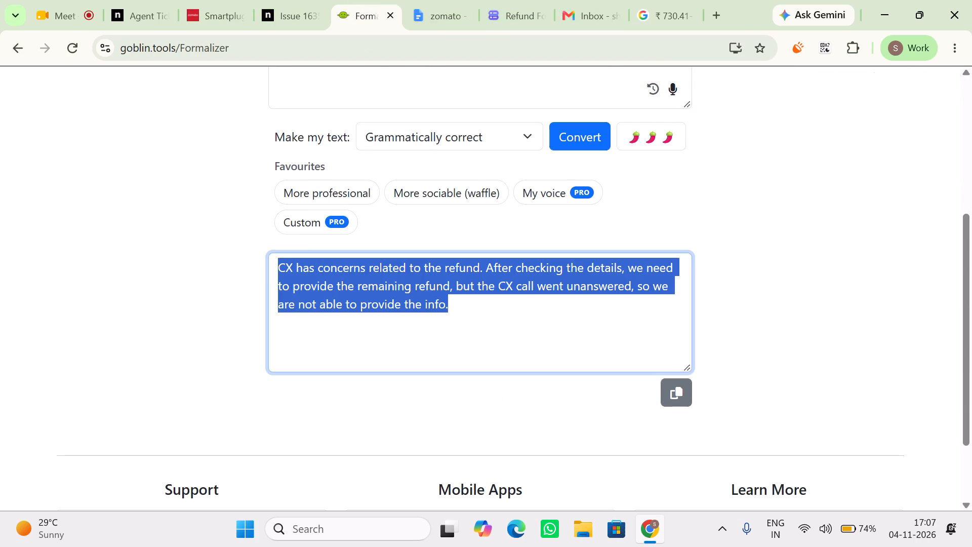
{"action": "left_click", "coordinate": [501, 0]}
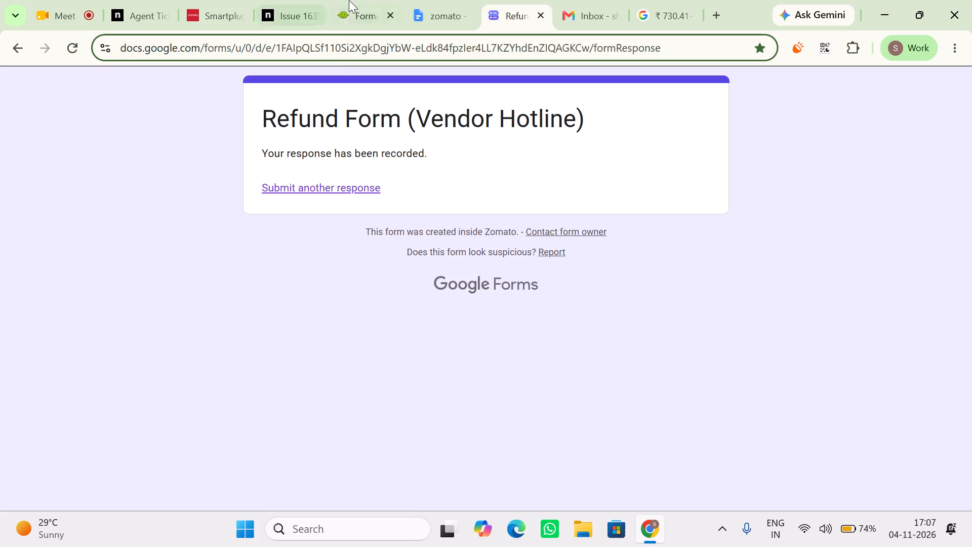
{"action": "left_click", "coordinate": [434, 0]}
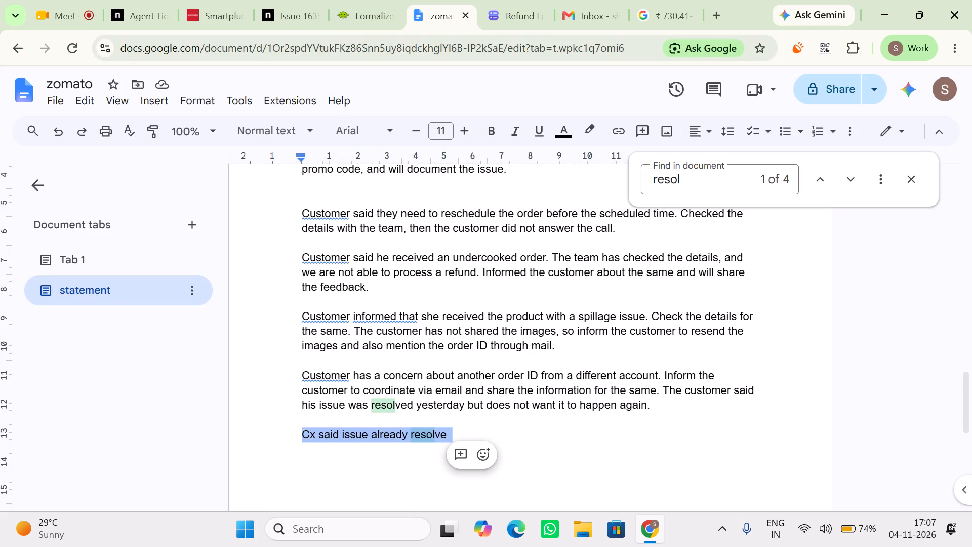
{"action": "left_click", "coordinate": [472, 430]}
{"action": "key", "text": "Return"}
{"action": "key", "text": "Return"}
{"action": "key", "text": "Return"}
{"action": "key", "text": "ctrl+v"}
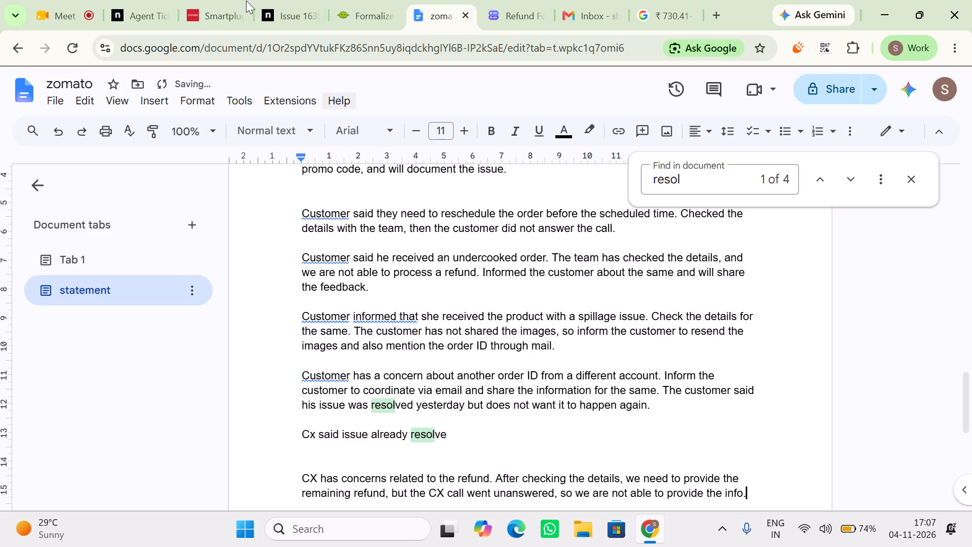
Convert the Formalizer's input statement to grammatically correct text.
{"action": "left_click", "coordinate": [212, 3]}
{"action": "left_click", "coordinate": [336, 0]}
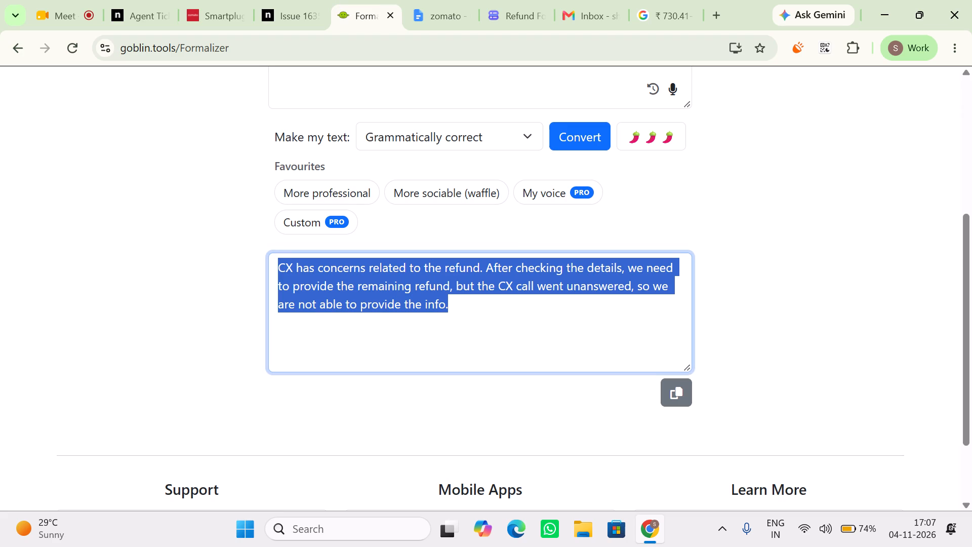
{"action": "left_click", "coordinate": [585, 143]}
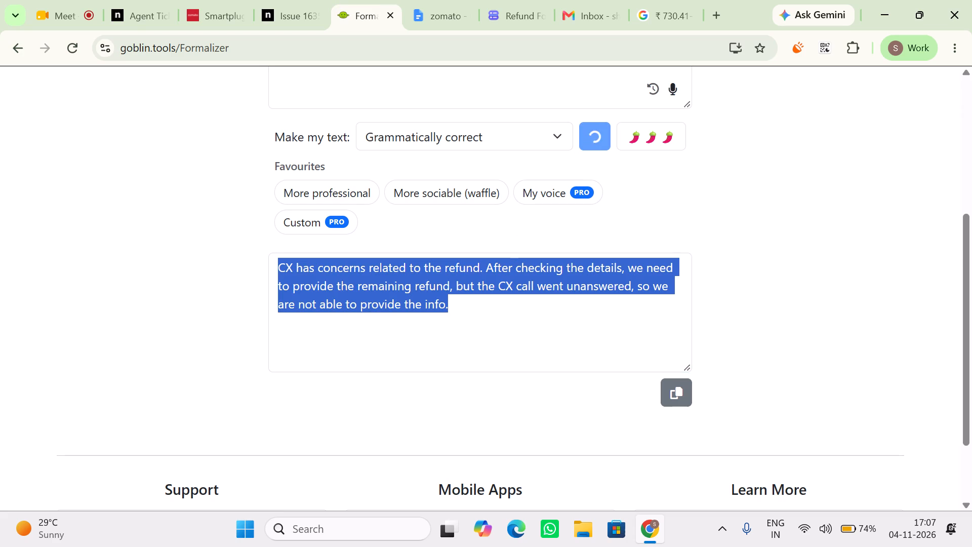
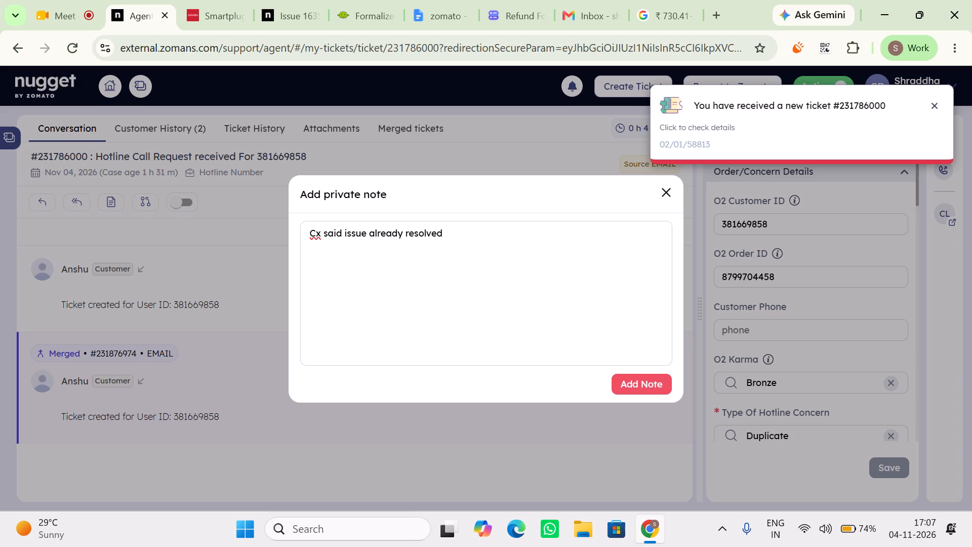
Dismiss the notification about new ticket #231786000.
{"action": "left_click", "coordinate": [937, 111]}
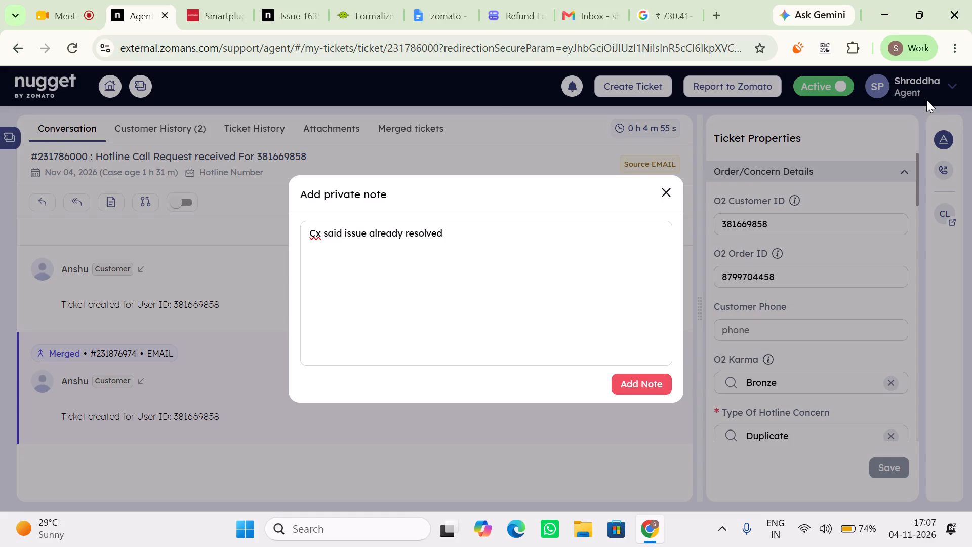
Duplicate the browser tab of ticket #231786000, keeping the private note draft open in the original.
{"action": "left_click", "coordinate": [278, 0]}
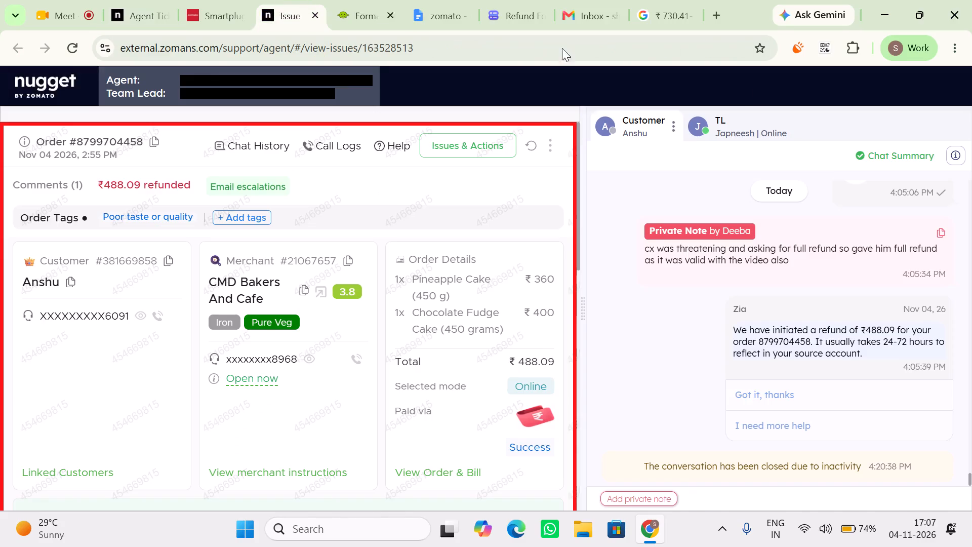
{"action": "left_click", "coordinate": [236, 5]}
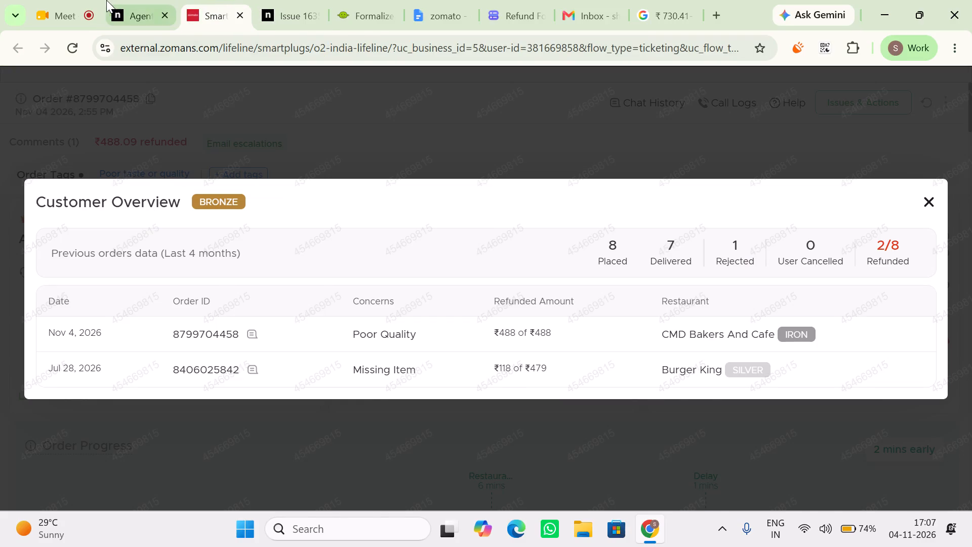
{"action": "right_click", "coordinate": [106, 0]}
{"action": "left_click", "coordinate": [192, 147]}
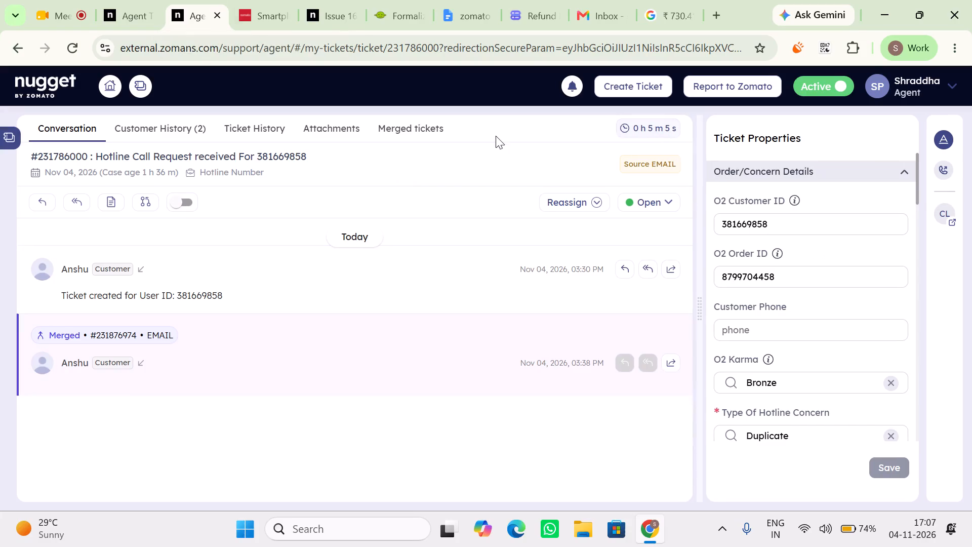
Open the agent's Productivity Hours page and examine today's ticket totals, online and break time, and the half-hourly trends.
{"action": "left_click", "coordinate": [926, 93]}
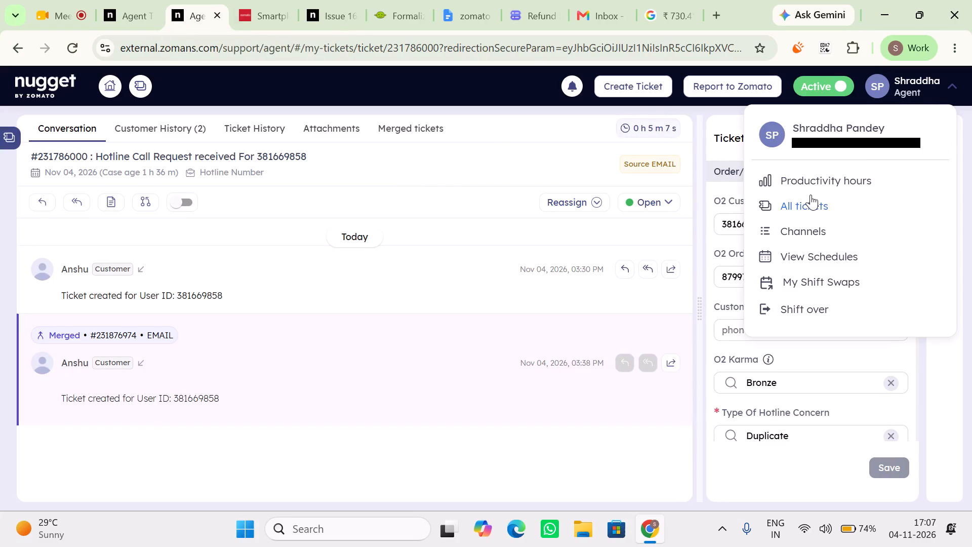
{"action": "left_click", "coordinate": [844, 182]}
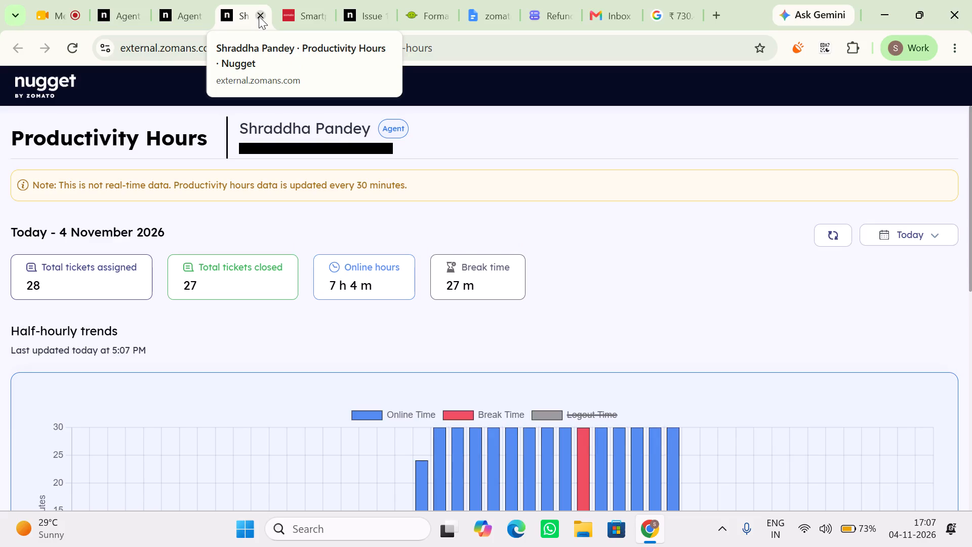
{"action": "scroll", "coordinate": [442, 287], "scroll_direction": "down", "scroll_amount": 1}
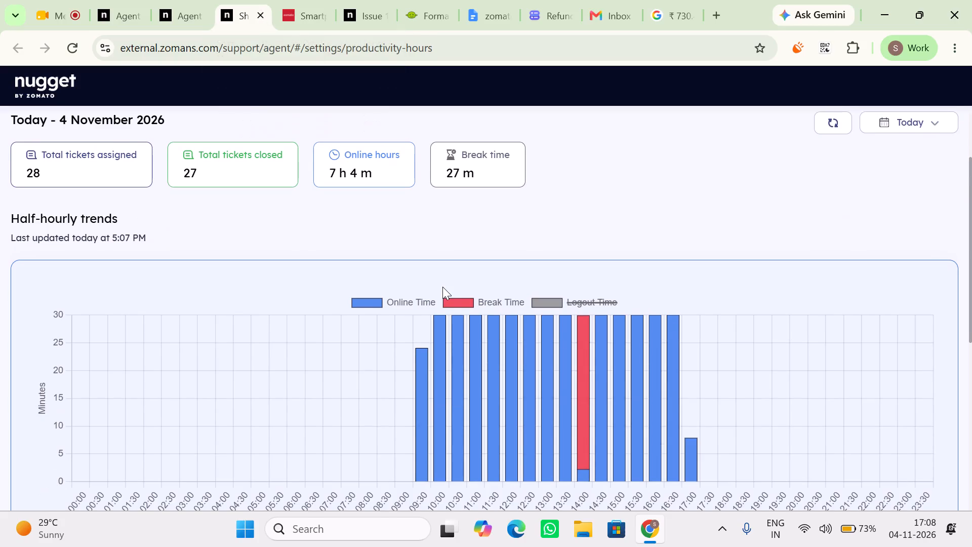
{"action": "scroll", "coordinate": [442, 287], "scroll_direction": "down", "scroll_amount": 2}
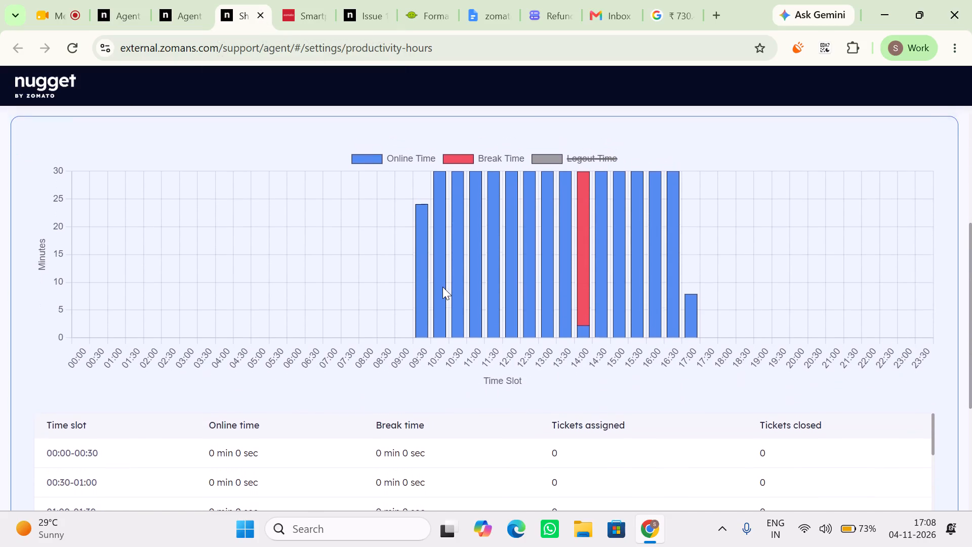
{"action": "scroll", "coordinate": [442, 287], "scroll_direction": "down", "scroll_amount": 1}
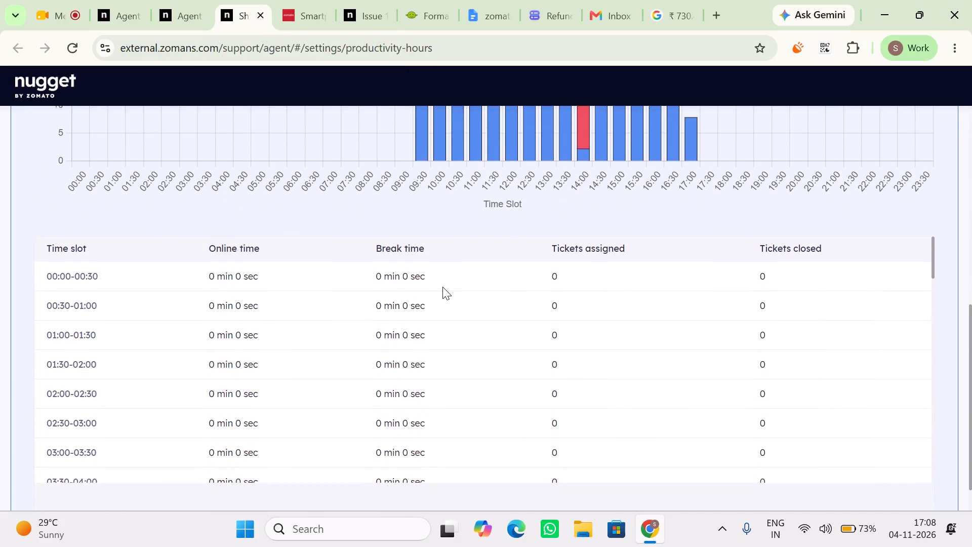
{"action": "scroll", "coordinate": [517, 270], "scroll_direction": "up", "scroll_amount": 3}
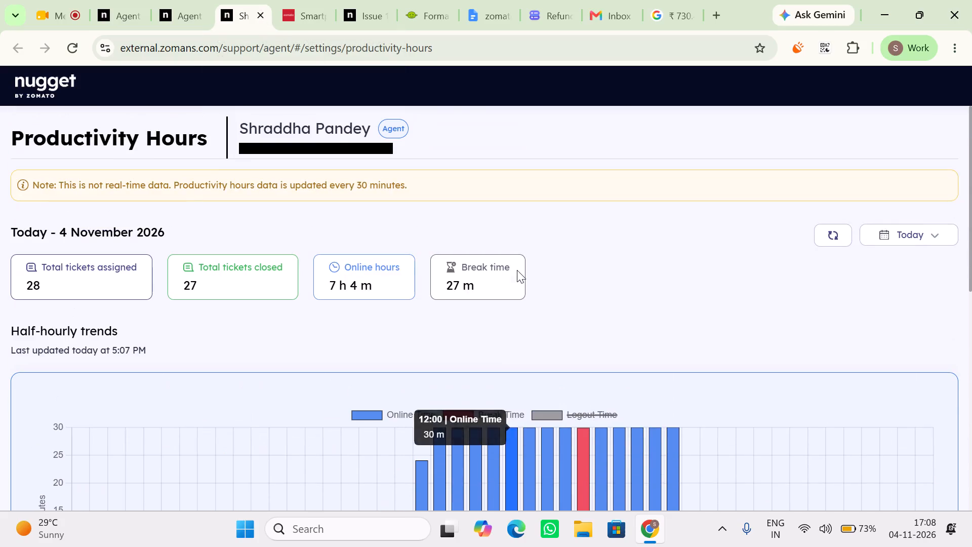
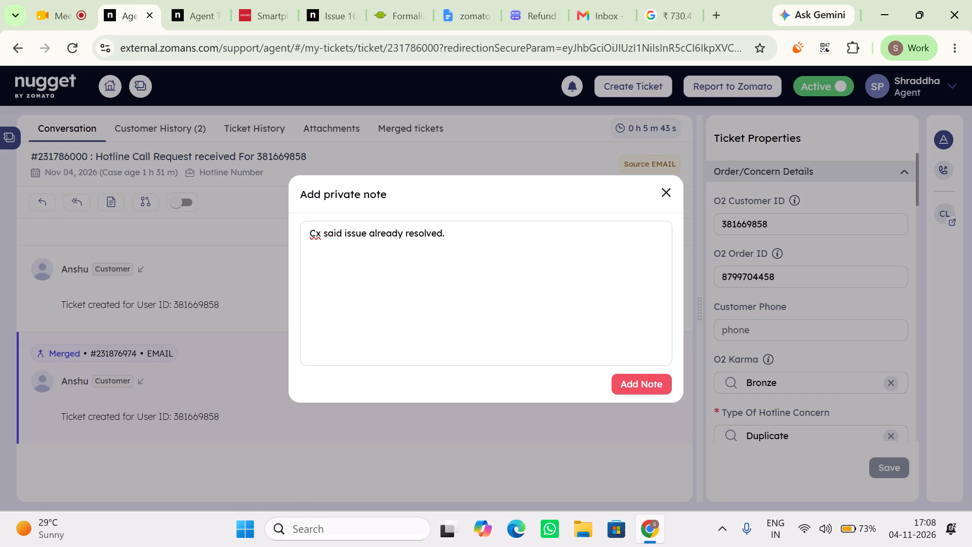
Search Windows for "ku" and open the Kuro app.
{"action": "left_click", "coordinate": [309, 520]}
{"action": "type", "text": "ku"}
{"action": "left_click", "coordinate": [620, 267]}
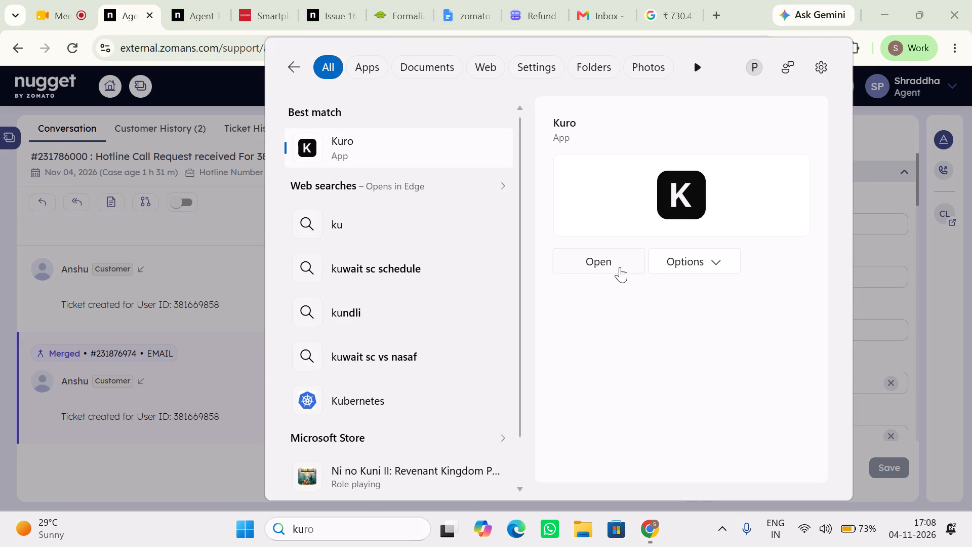
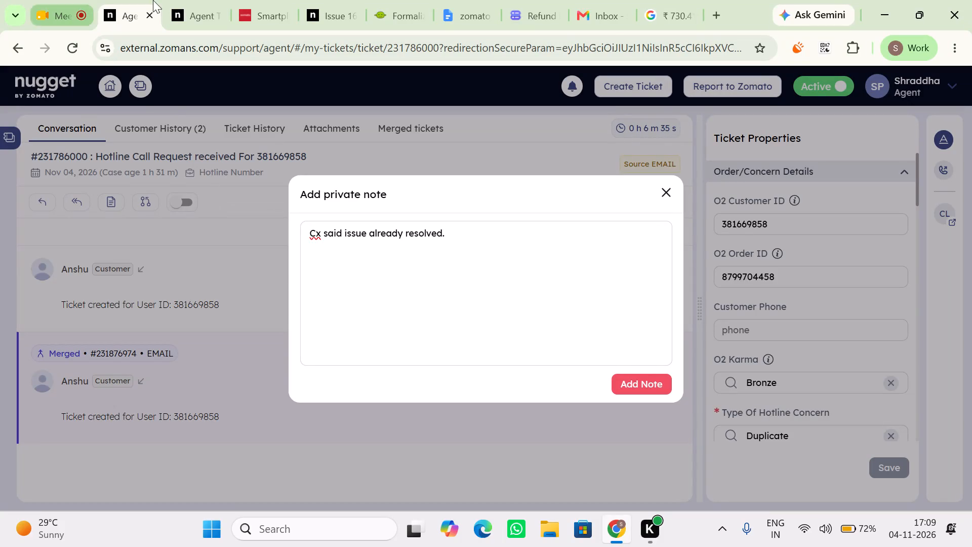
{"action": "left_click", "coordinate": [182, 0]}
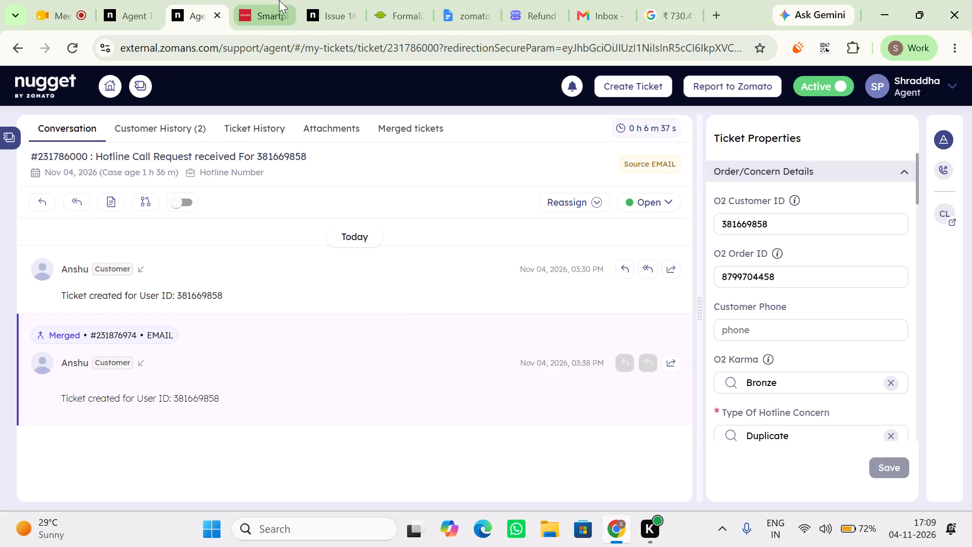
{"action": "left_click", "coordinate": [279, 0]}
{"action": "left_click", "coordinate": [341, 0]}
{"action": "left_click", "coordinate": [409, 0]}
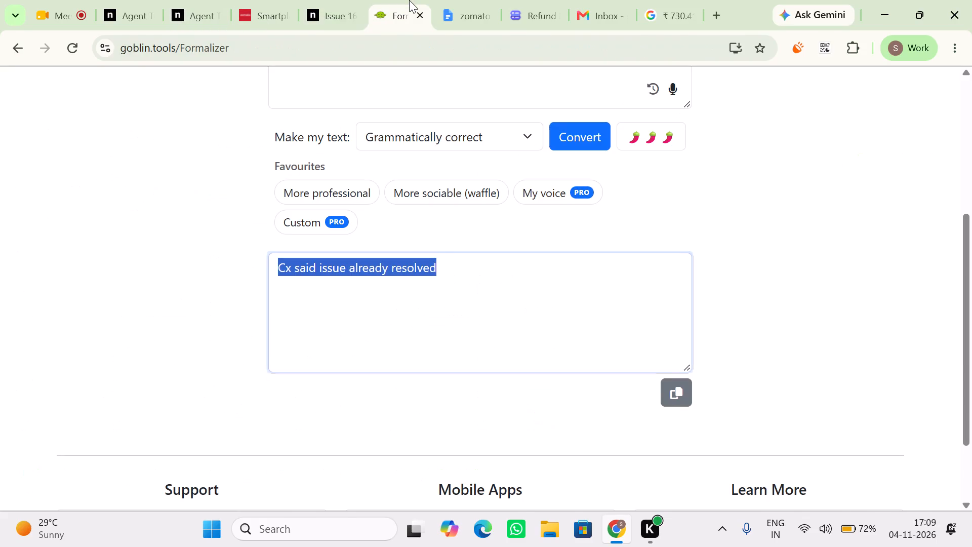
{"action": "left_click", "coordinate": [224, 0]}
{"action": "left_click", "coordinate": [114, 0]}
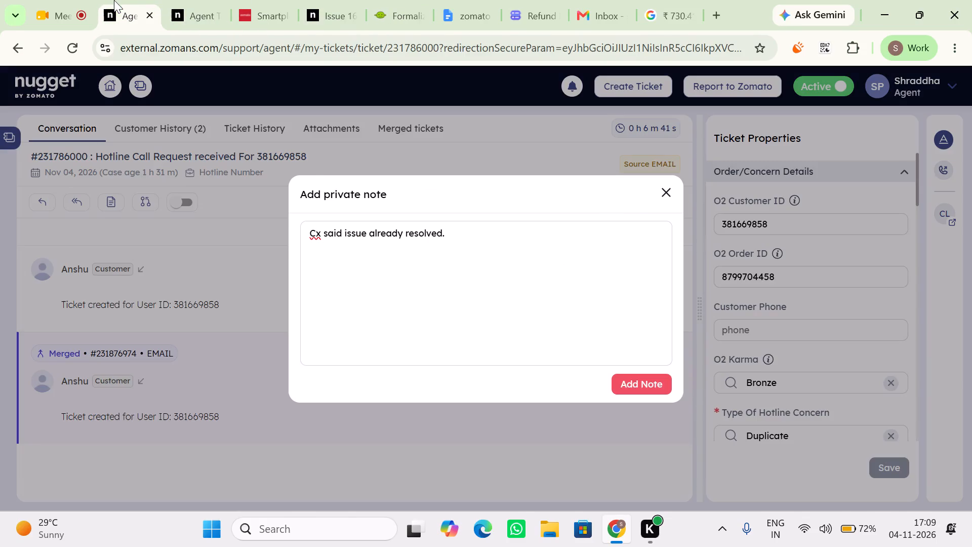
Open the agent's Productivity Hours page to check today's ticket, online and break figures.
{"action": "left_click", "coordinate": [196, 0]}
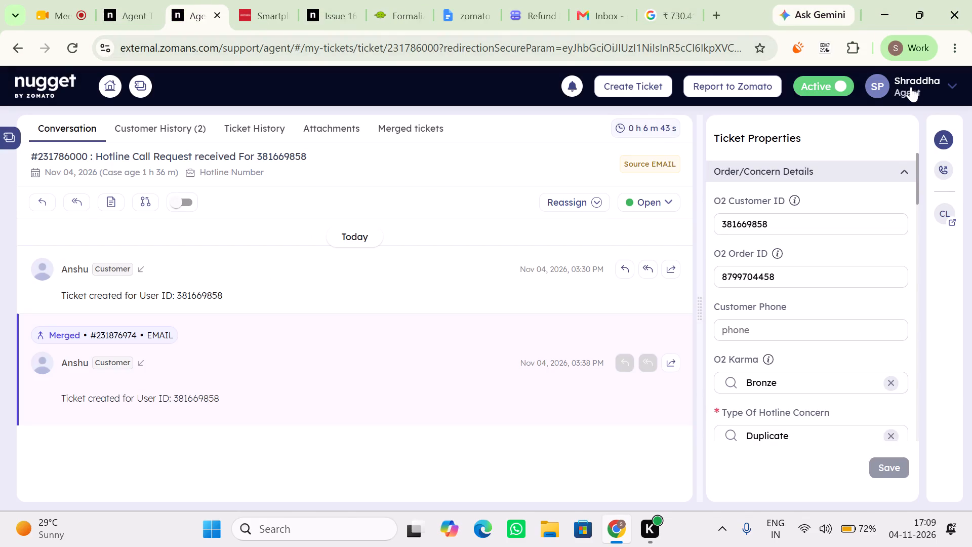
{"action": "left_click", "coordinate": [911, 87]}
{"action": "left_click", "coordinate": [839, 174]}
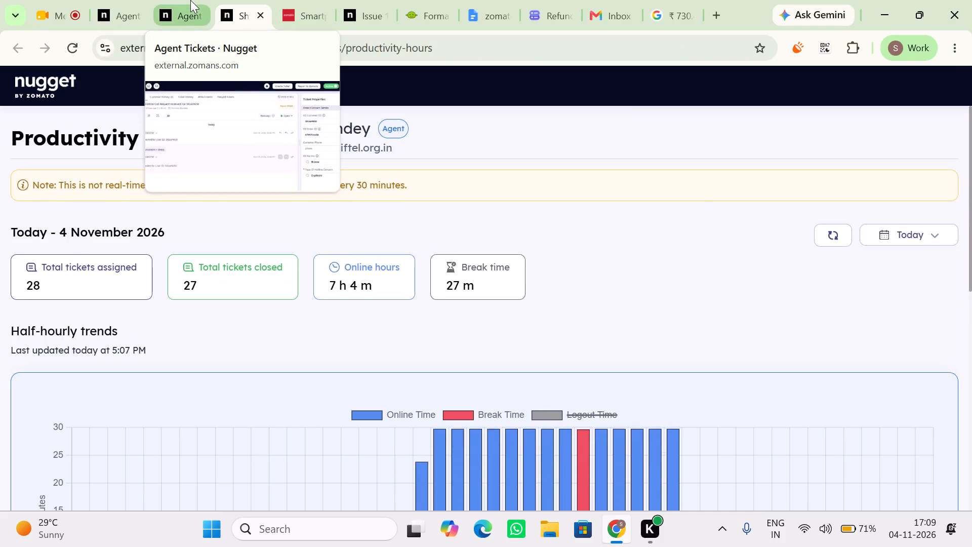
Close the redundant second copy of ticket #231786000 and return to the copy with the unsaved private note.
{"action": "left_click", "coordinate": [190, 0]}
{"action": "left_click", "coordinate": [249, 13]}
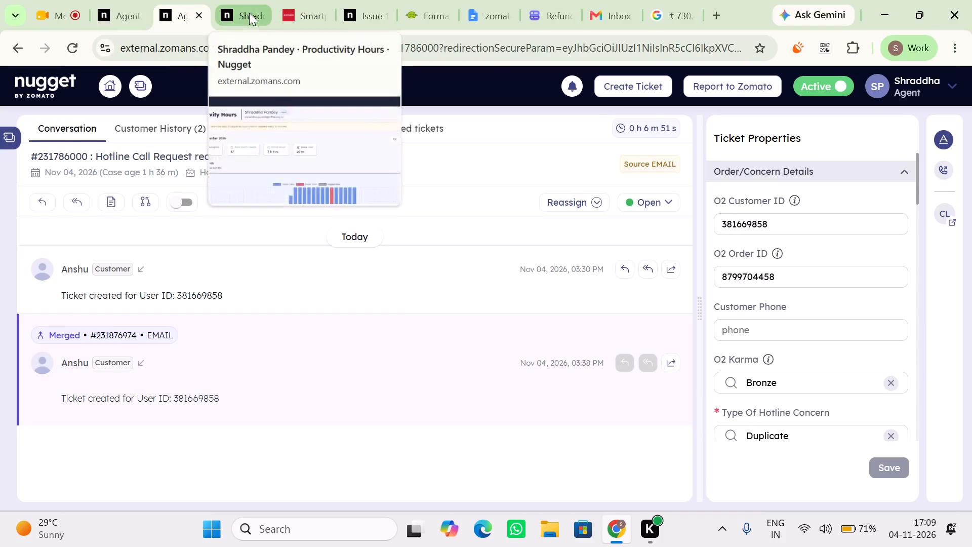
{"action": "left_click", "coordinate": [202, 15]}
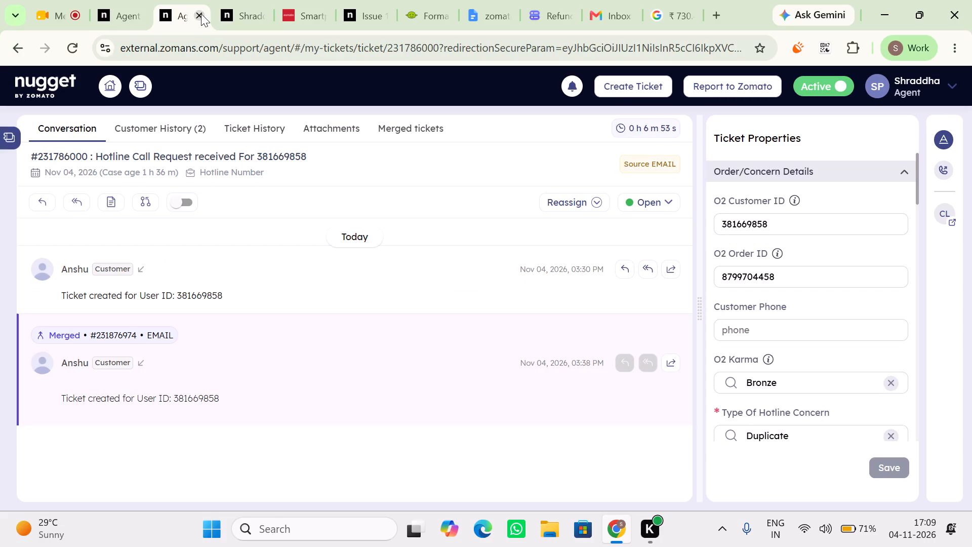
{"action": "left_click", "coordinate": [198, 9]}
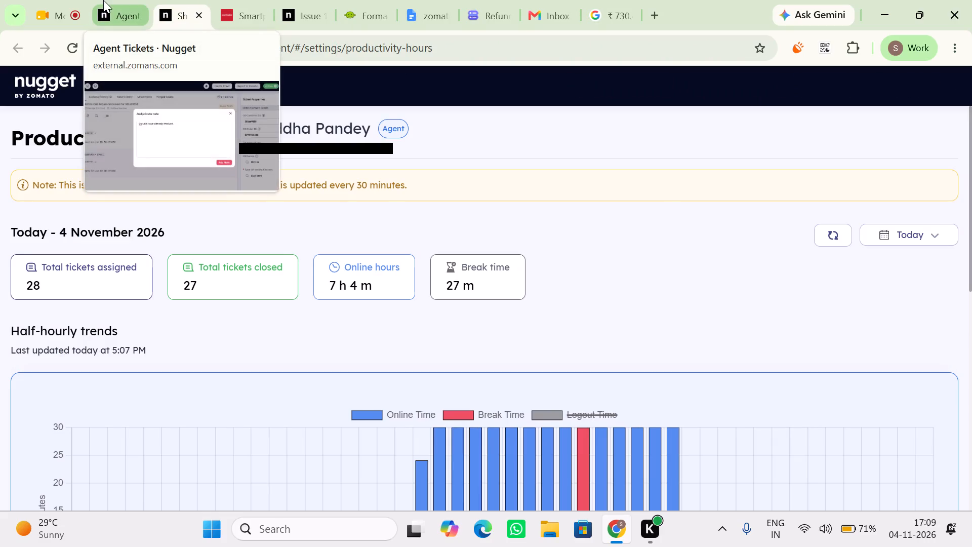
{"action": "left_click", "coordinate": [103, 0]}
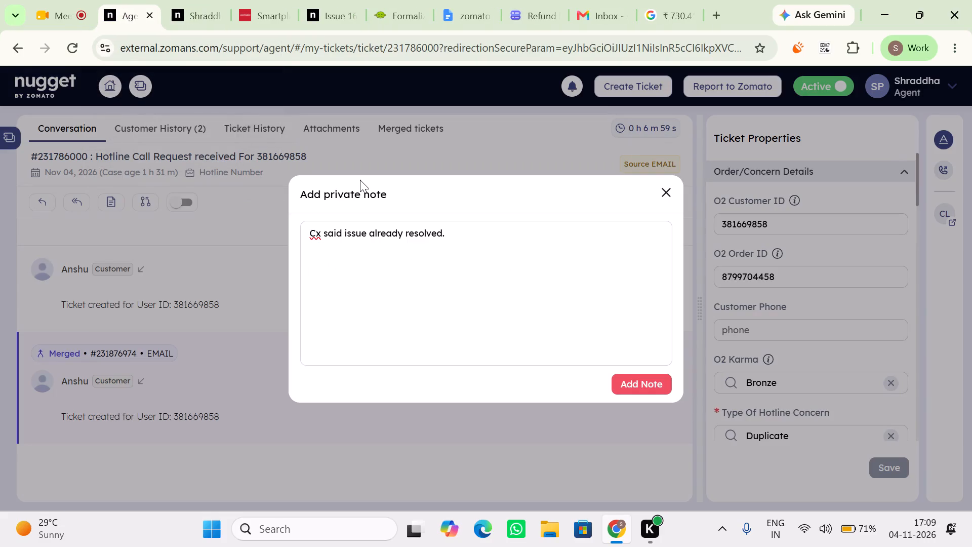
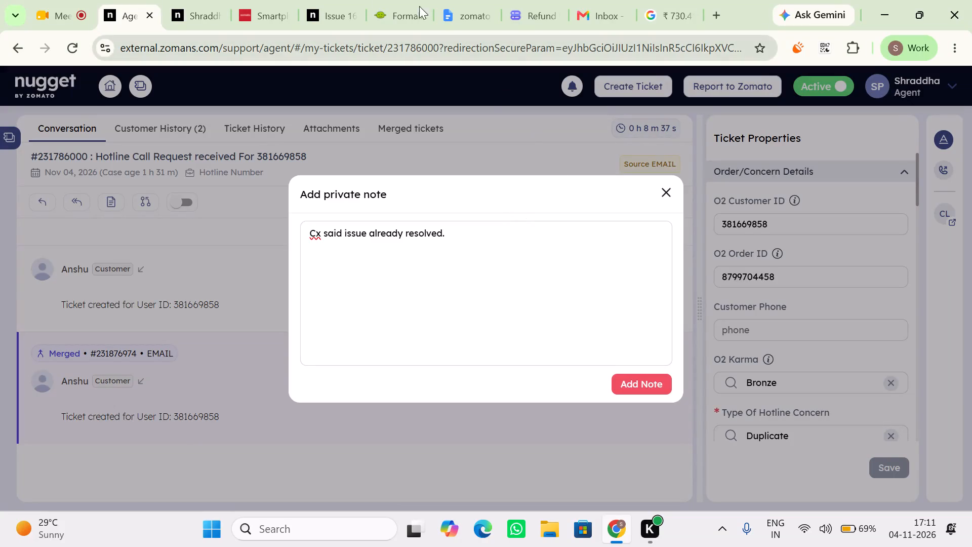
{"action": "left_click", "coordinate": [317, 1]}
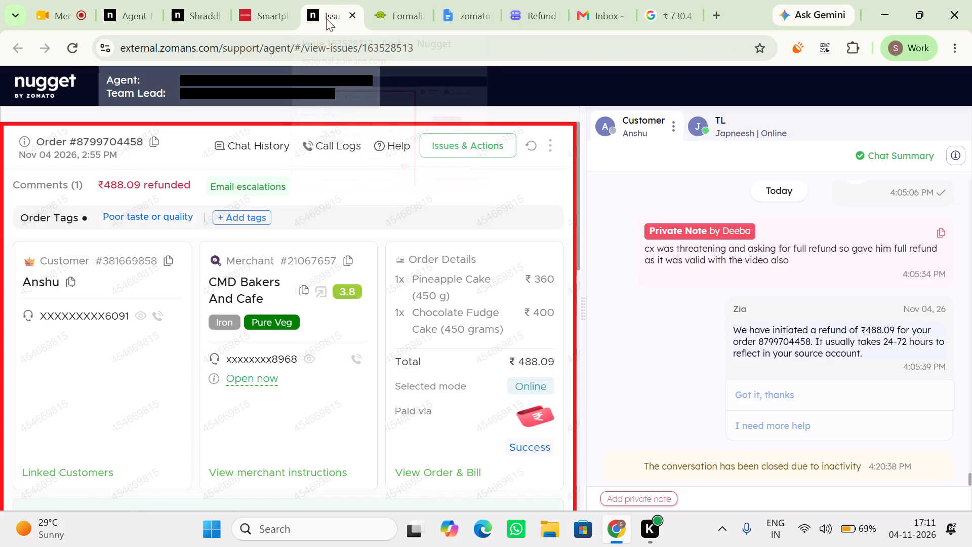
{"action": "left_click", "coordinate": [272, 0]}
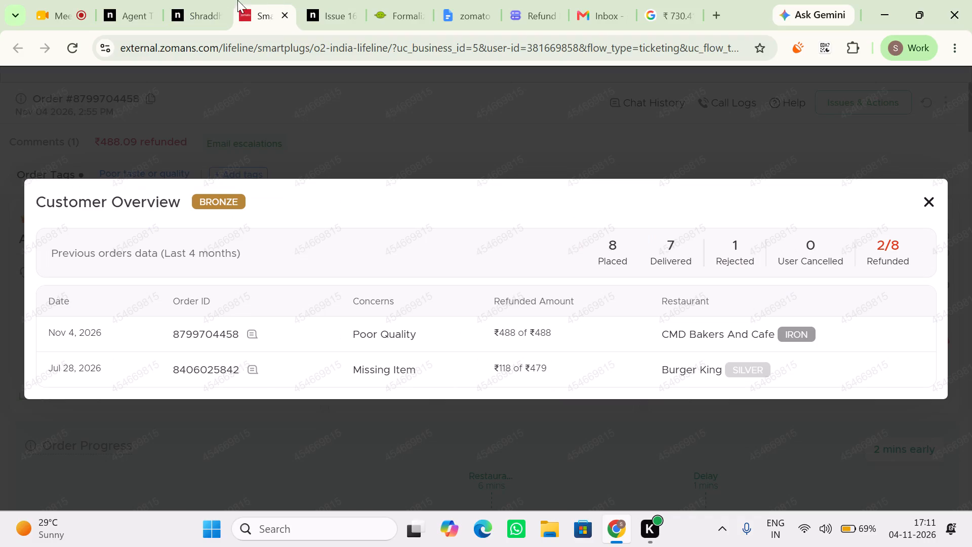
{"action": "left_click", "coordinate": [234, 0]}
{"action": "left_click", "coordinate": [216, 0]}
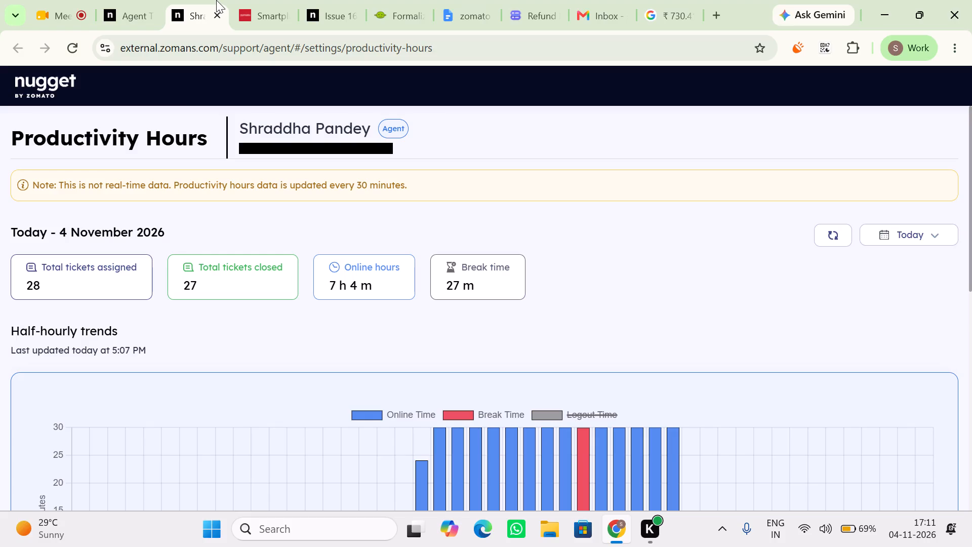
{"action": "left_click", "coordinate": [148, 0]}
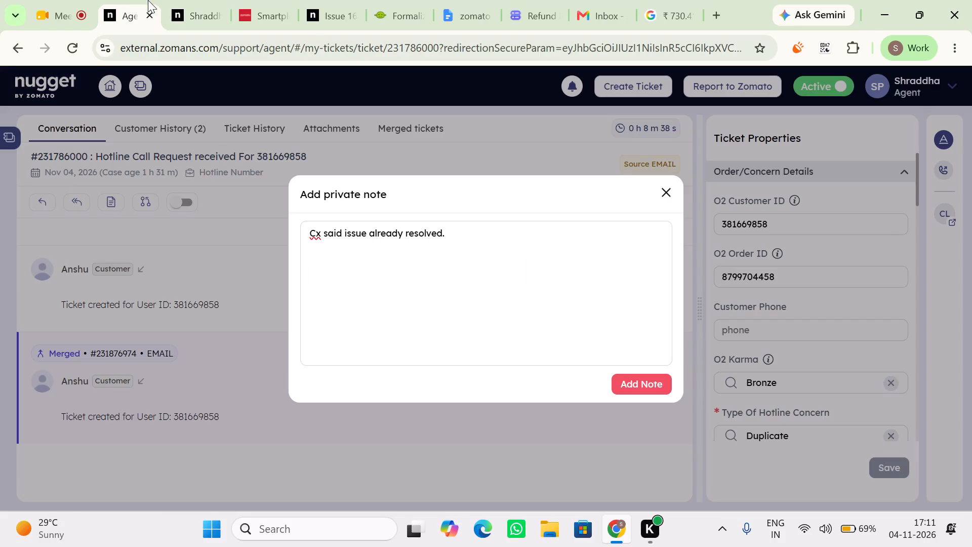
{"action": "left_click", "coordinate": [628, 381]}
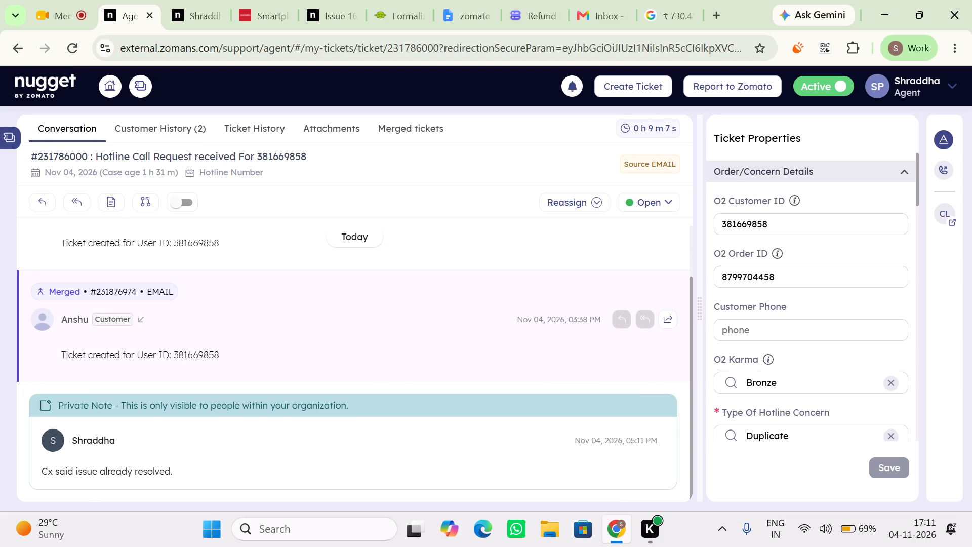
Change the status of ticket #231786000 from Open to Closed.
{"action": "scroll", "coordinate": [792, 387], "scroll_direction": "down", "scroll_amount": 2}
{"action": "scroll", "coordinate": [792, 387], "scroll_direction": "up", "scroll_amount": 12}
{"action": "left_click", "coordinate": [655, 203]}
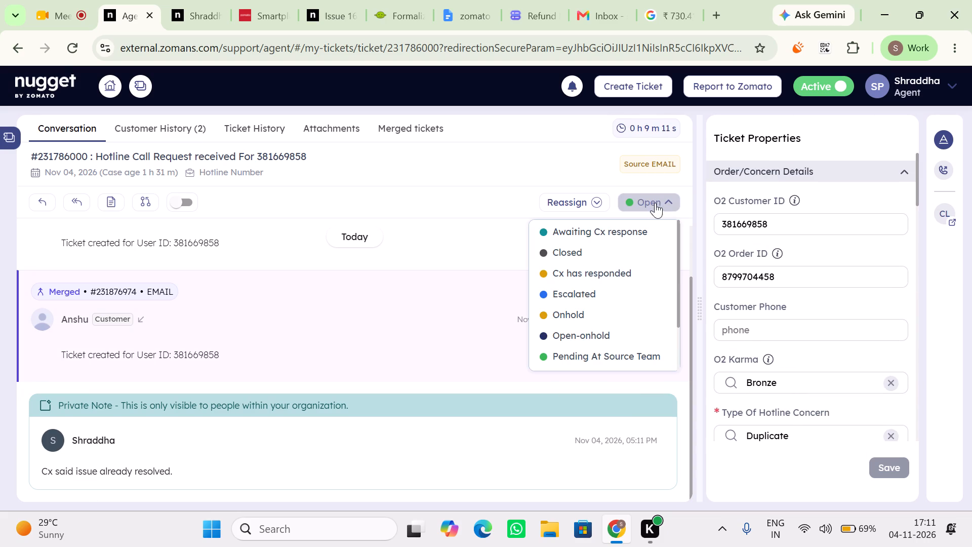
{"action": "left_click", "coordinate": [589, 261]}
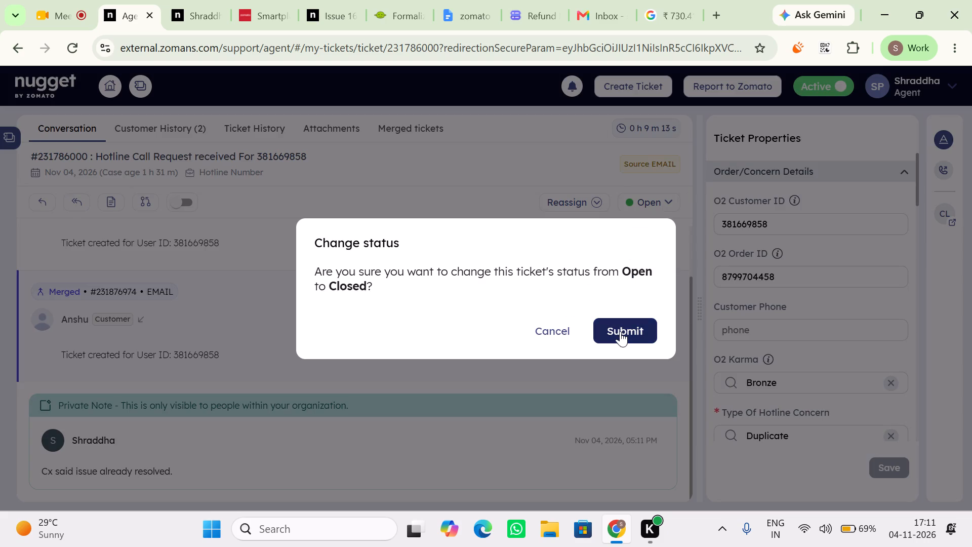
{"action": "left_click", "coordinate": [620, 331]}
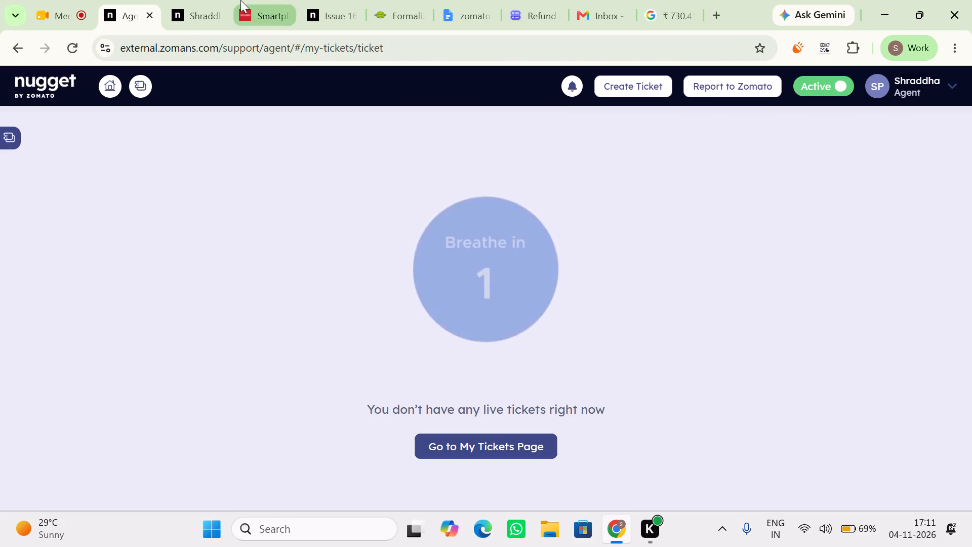
Close the Productivity Hours, customer overview and order issue pages, and return to the agent ticket page.
{"action": "left_click", "coordinate": [225, 0]}
{"action": "left_click", "coordinate": [220, 17]}
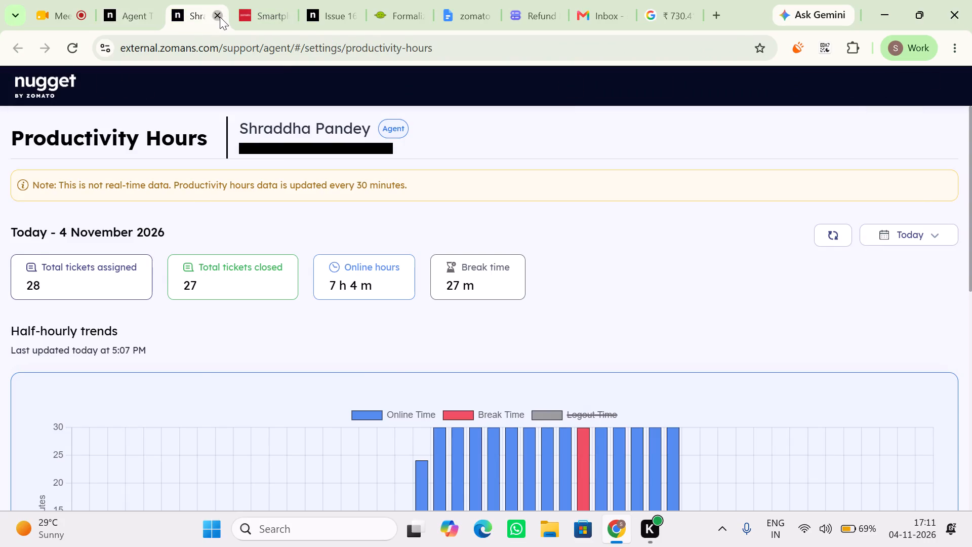
{"action": "left_click", "coordinate": [220, 17]}
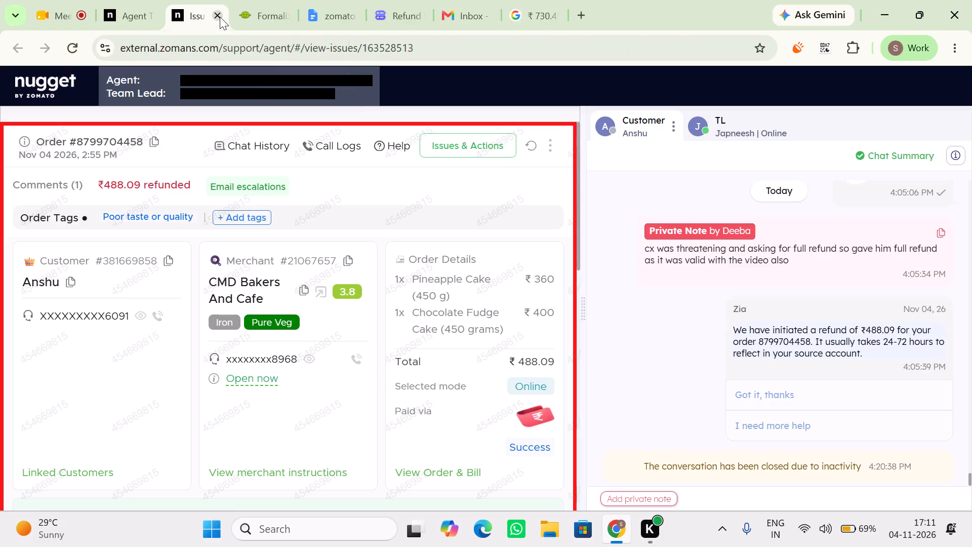
{"action": "left_click", "coordinate": [220, 17]}
{"action": "left_click", "coordinate": [125, 0]}
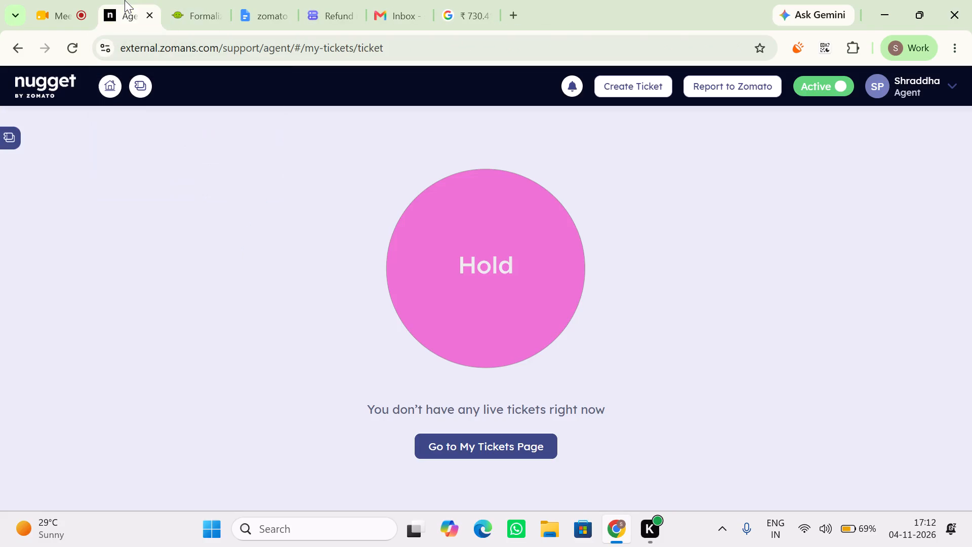
Go to the My Tickets page and refresh the All Assigned view until a new ticket arrives.
{"action": "left_click", "coordinate": [482, 439]}
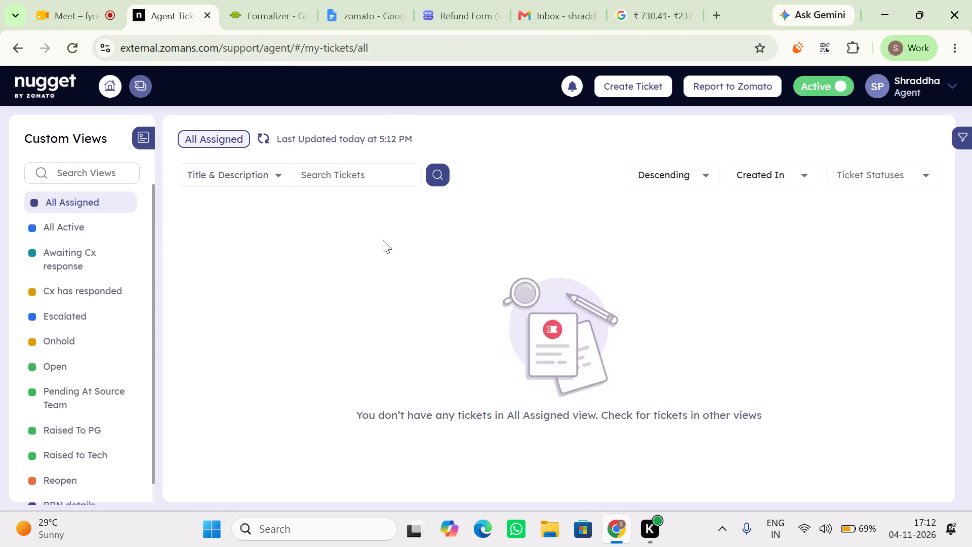
{"action": "left_click", "coordinate": [265, 136]}
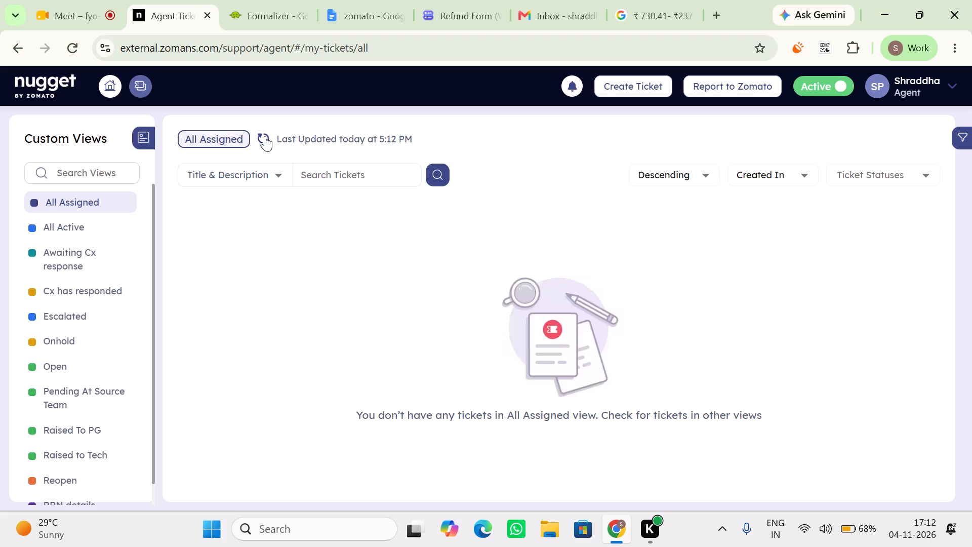
{"action": "left_click", "coordinate": [262, 136]}
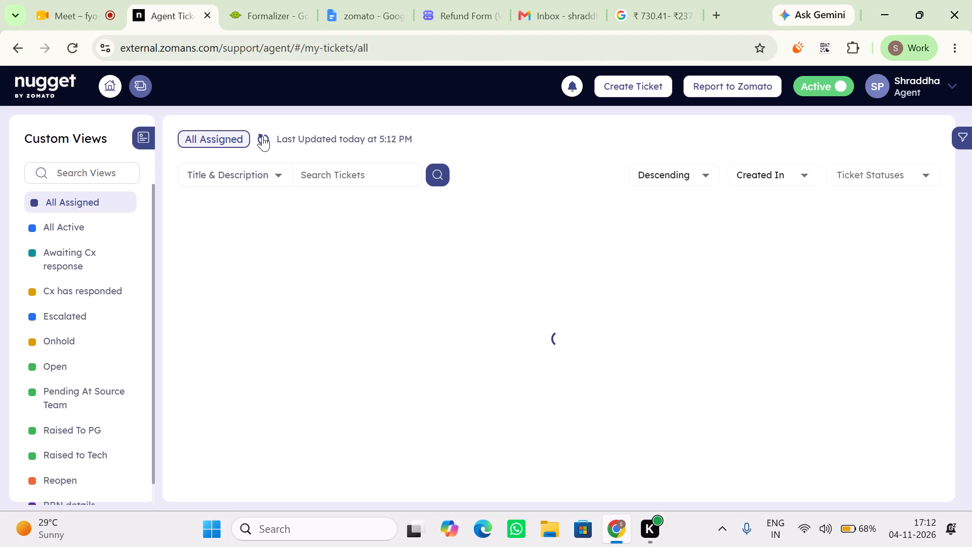
{"action": "left_click", "coordinate": [262, 136]}
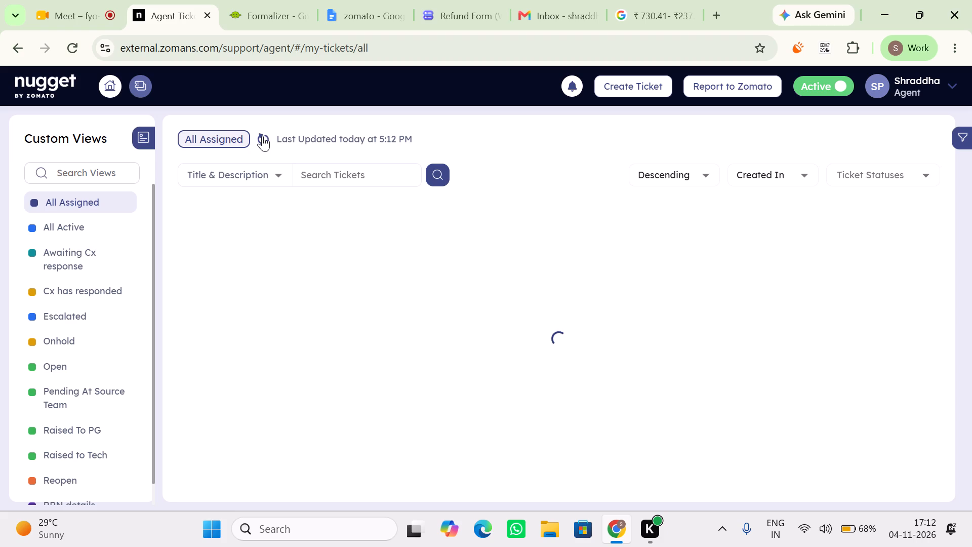
{"action": "left_click", "coordinate": [262, 136]}
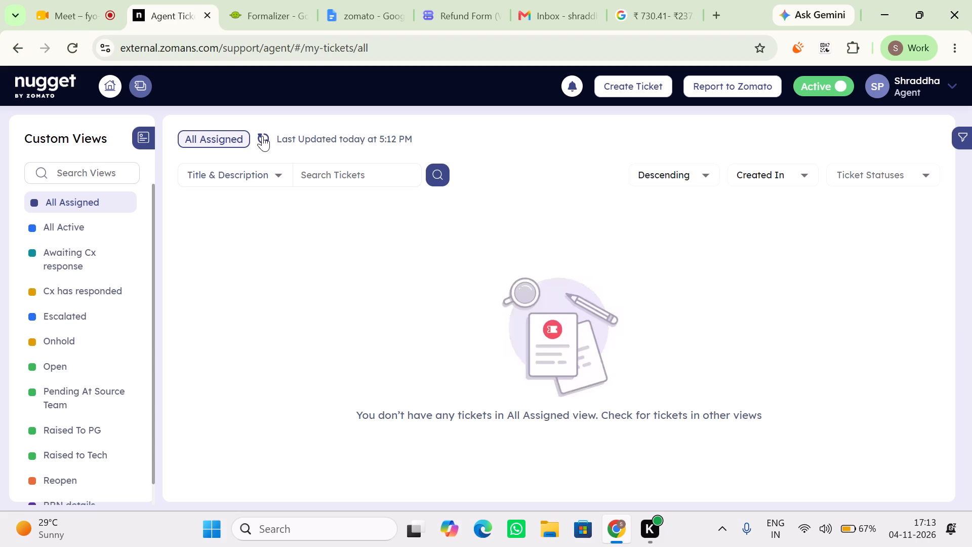
{"action": "left_click", "coordinate": [262, 136]}
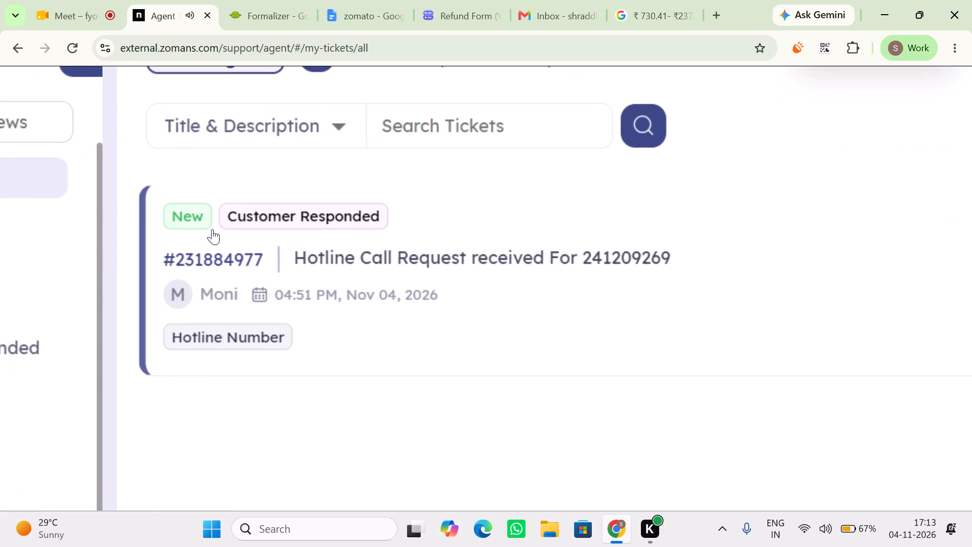
{"action": "left_click", "coordinate": [408, 257]}
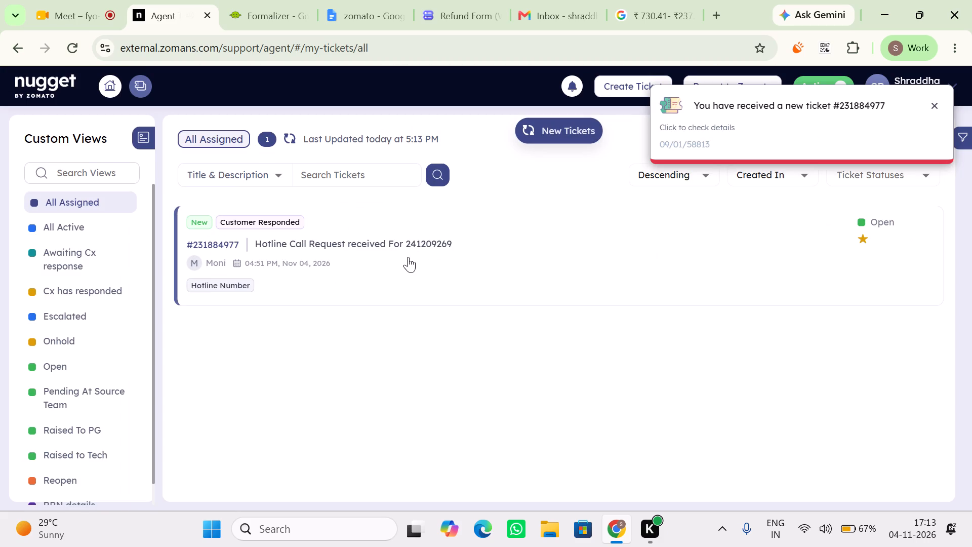